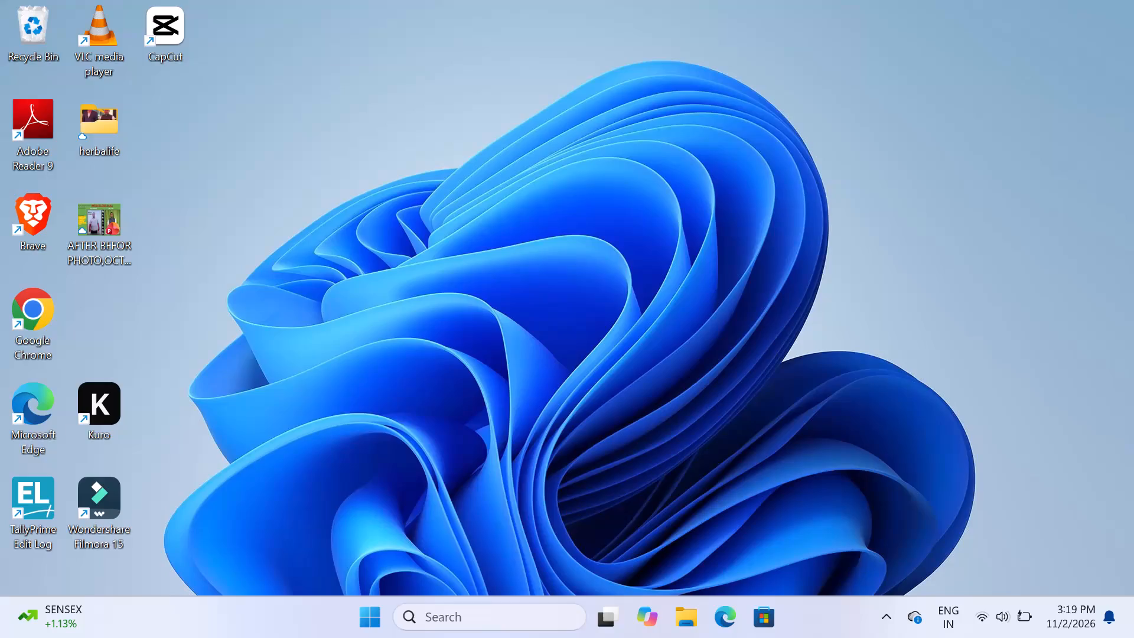
Find and launch OneNote from the desktop.
click(506, 611)
text(one)
key(Return)
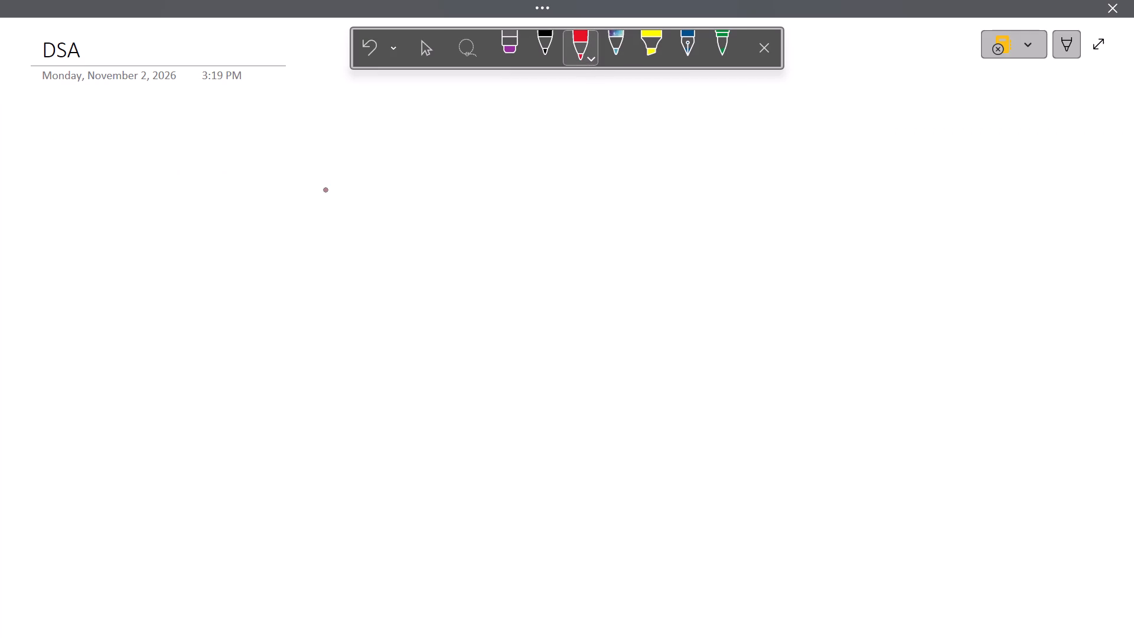
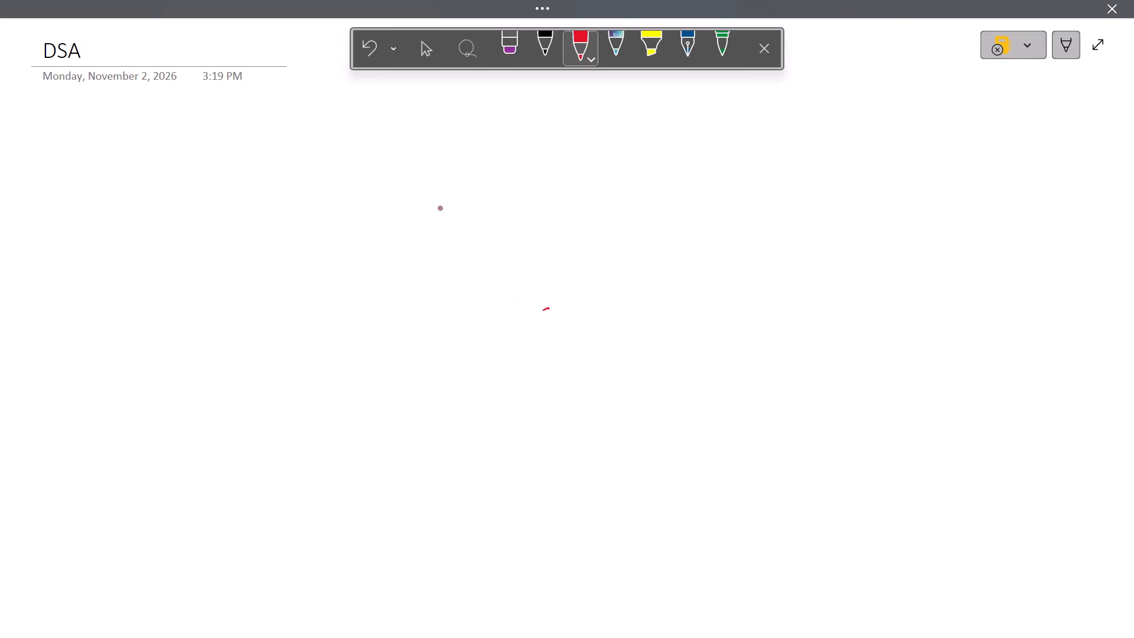
Handwrite the heading "Merge sort" in red near the top of the page and underline it.
drag(464, 147, 462, 173)
drag(456, 148, 488, 165)
drag(497, 159, 516, 165)
drag(516, 156, 520, 163)
drag(520, 163, 524, 152)
drag(547, 150, 587, 158)
drag(614, 136, 615, 157)
click(636, 139)
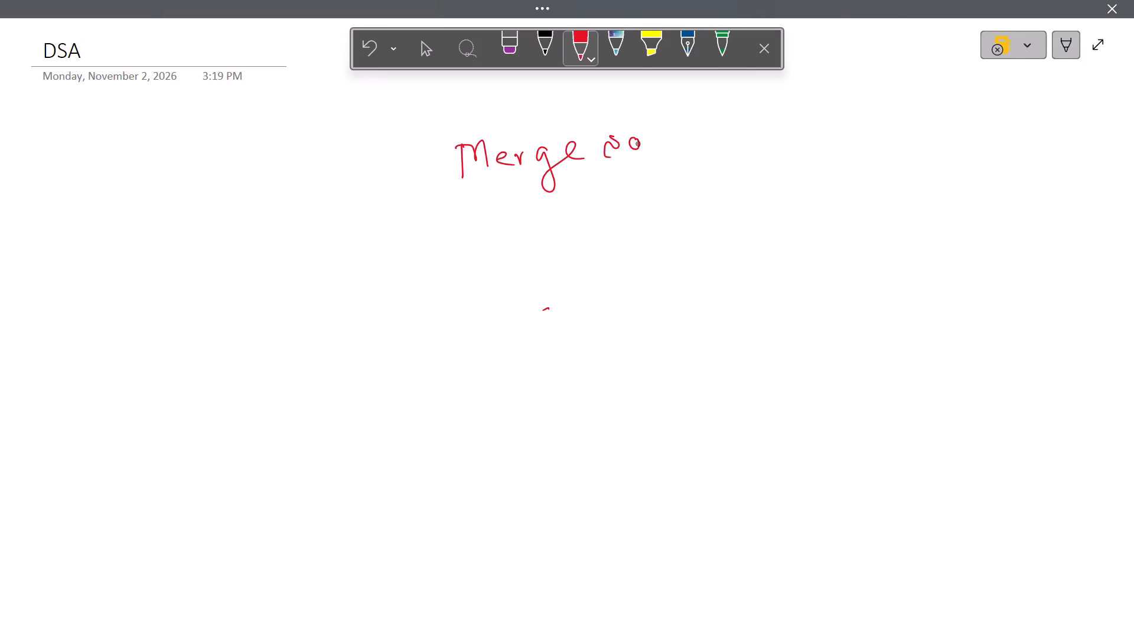
drag(646, 140, 670, 145)
drag(667, 134, 684, 133)
drag(448, 212, 698, 162)
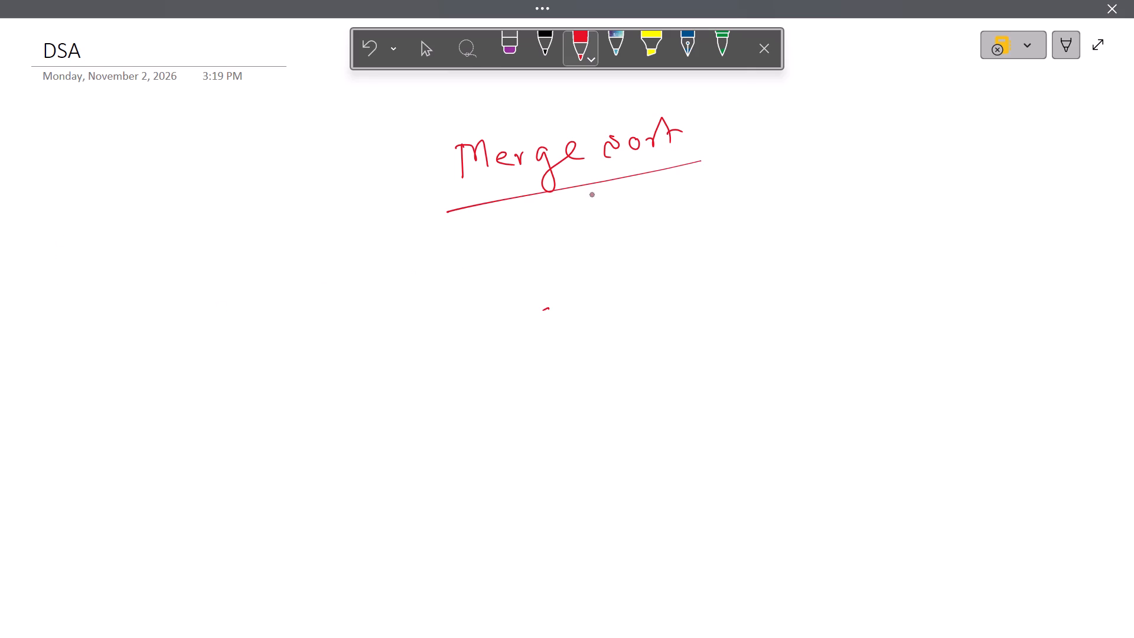
Draw a large red ellipse around the underlined "Merge sort" heading.
drag(669, 101, 613, 98)
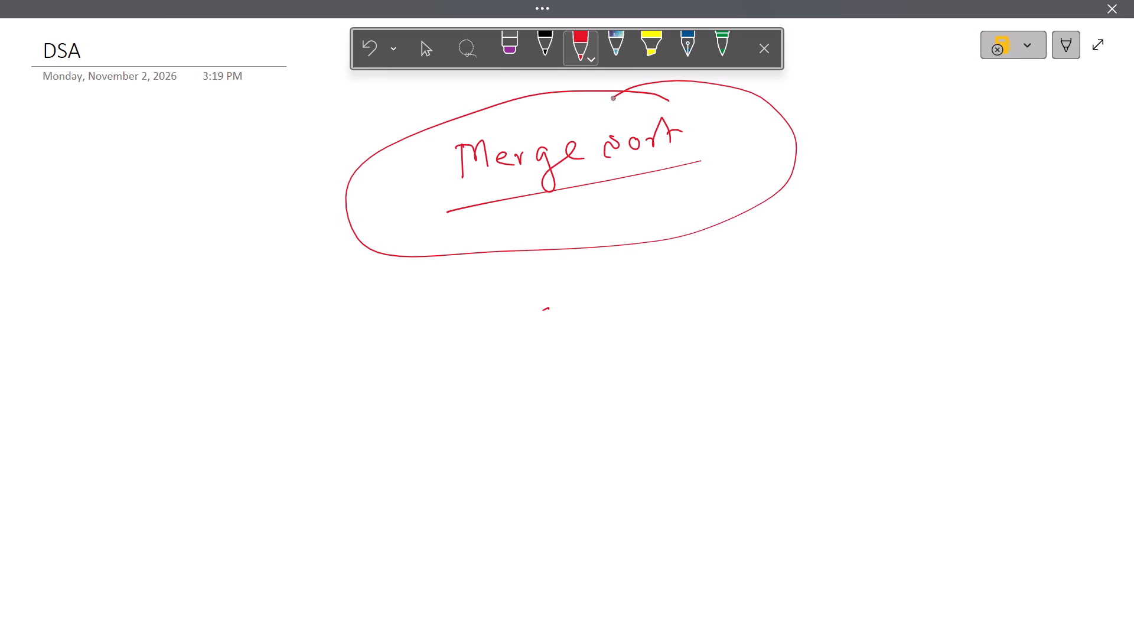
drag(613, 98, 610, 95)
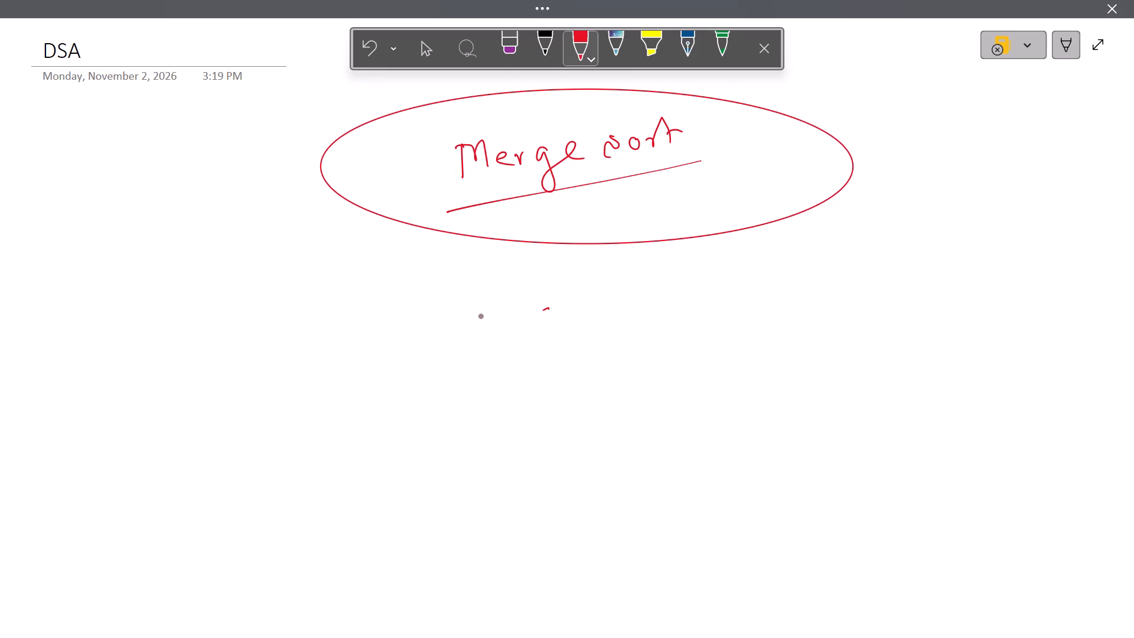
Handwrite "Divide & Concure rule" in red below the ellipse and underline the whole phrase.
drag(487, 292, 490, 318)
drag(483, 308, 510, 314)
click(510, 297)
drag(516, 301, 544, 309)
click(546, 301)
drag(555, 302, 563, 305)
drag(566, 300, 582, 300)
drag(621, 297, 611, 282)
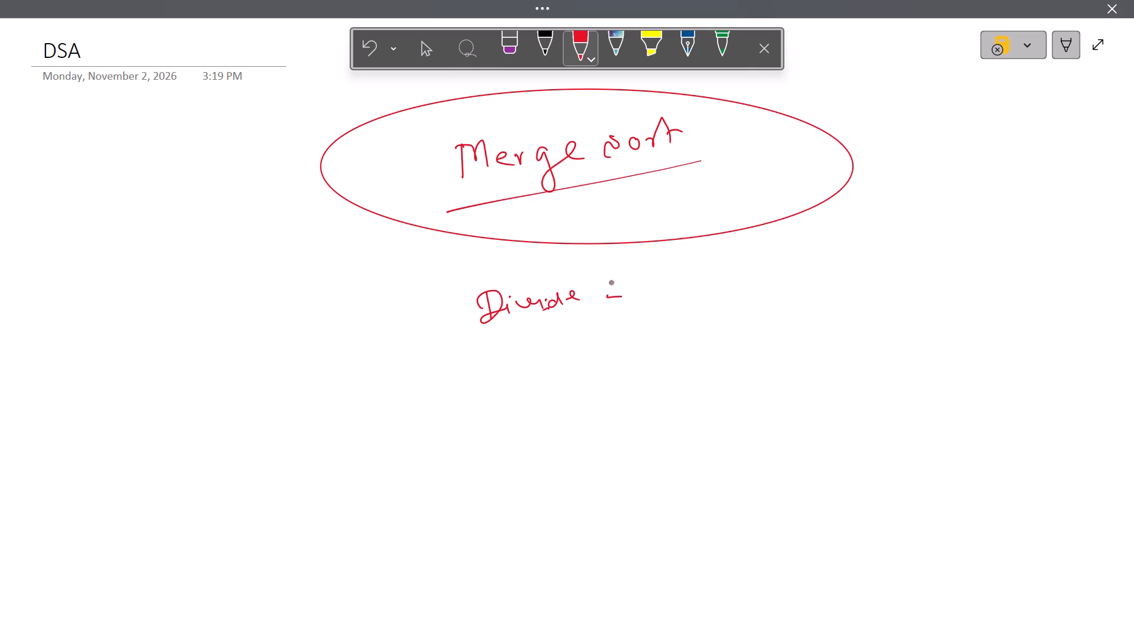
drag(611, 282, 612, 311)
drag(644, 278, 654, 293)
drag(664, 288, 680, 292)
drag(690, 280, 710, 278)
drag(710, 278, 752, 282)
drag(780, 275, 814, 265)
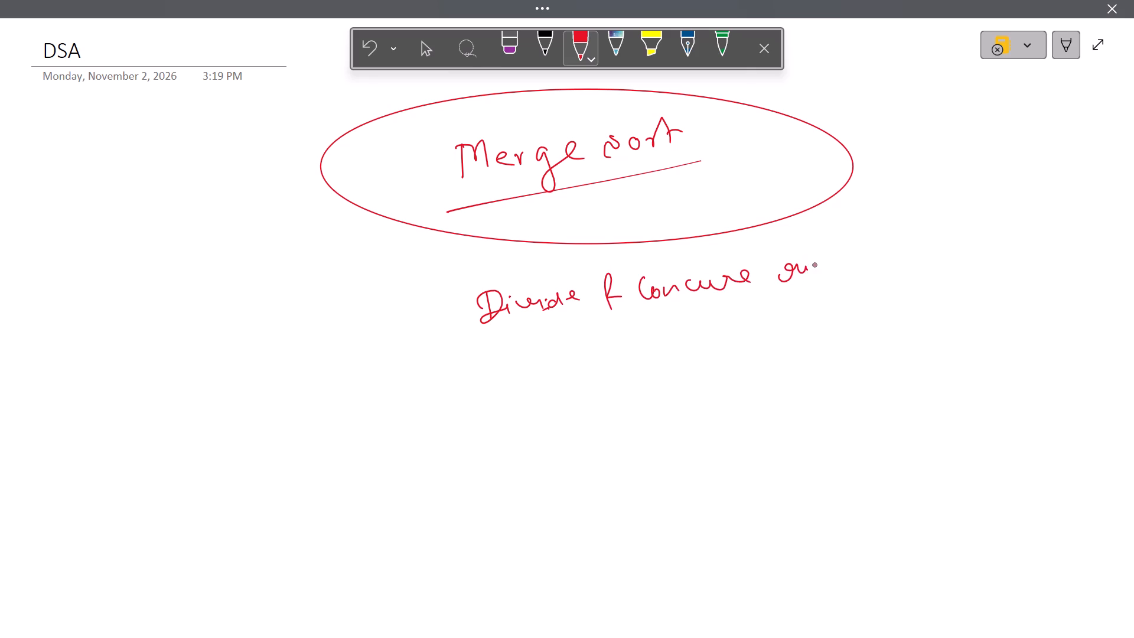
drag(814, 265, 849, 272)
drag(487, 331, 659, 335)
drag(664, 328, 885, 310)
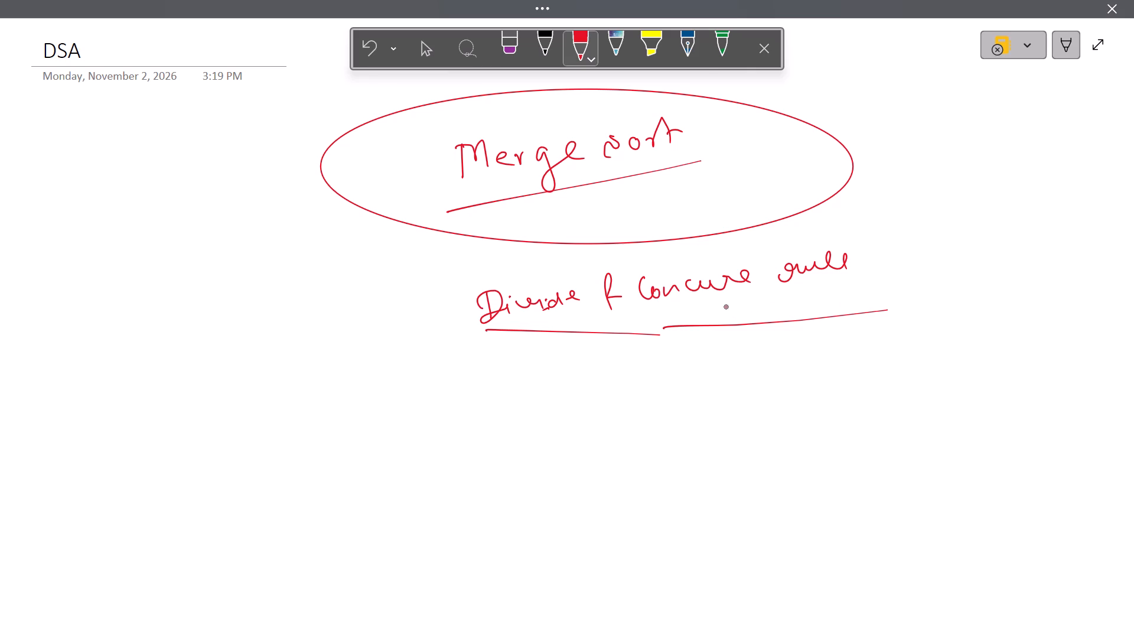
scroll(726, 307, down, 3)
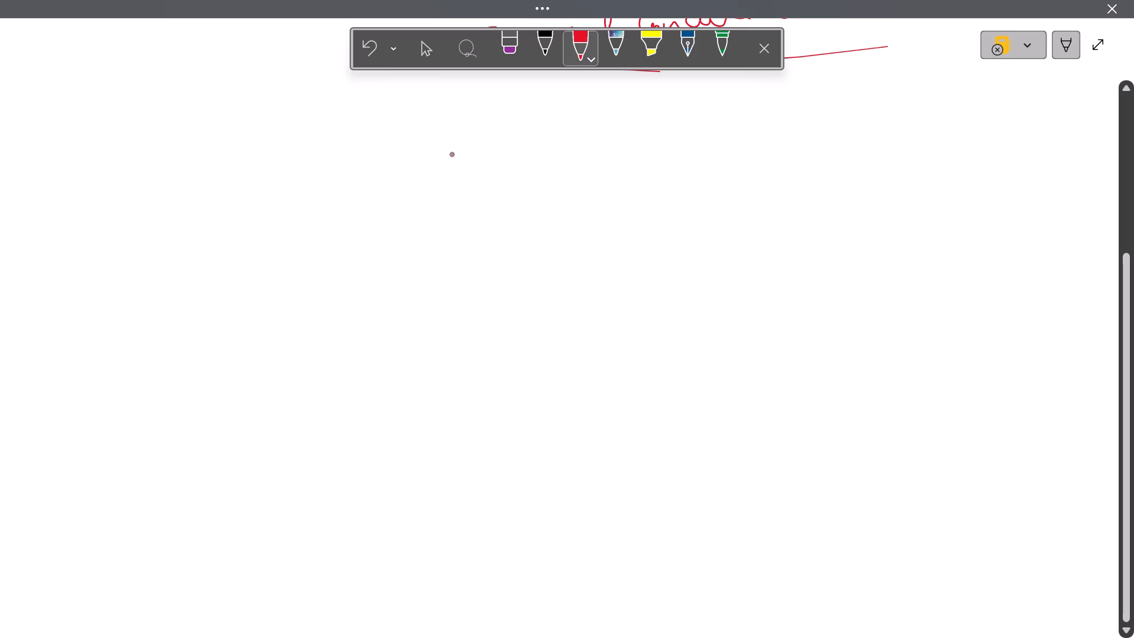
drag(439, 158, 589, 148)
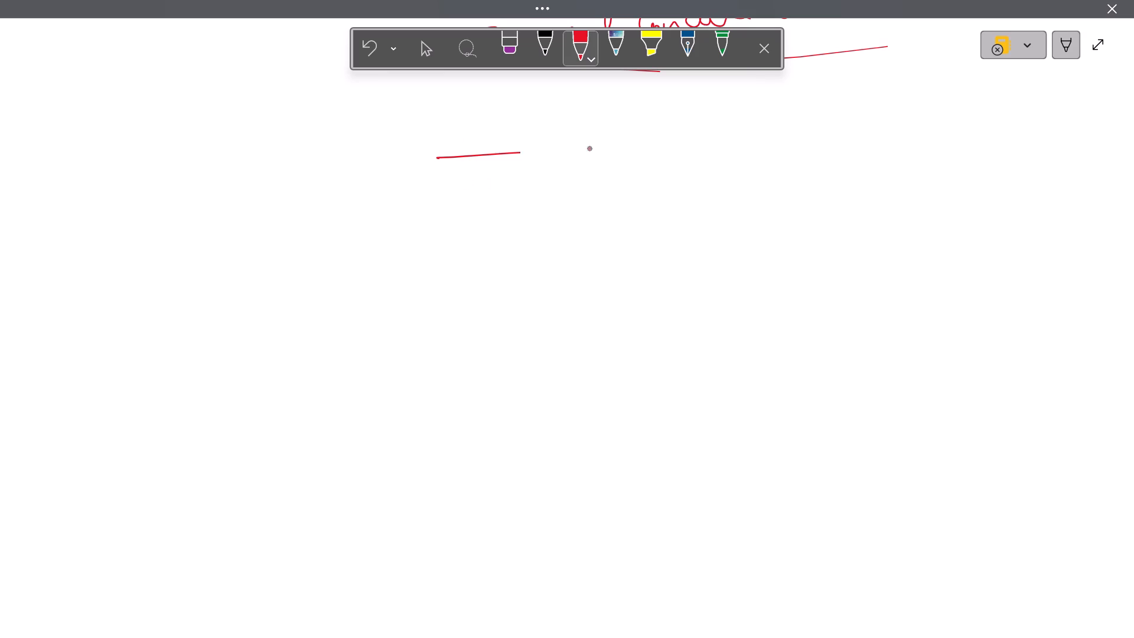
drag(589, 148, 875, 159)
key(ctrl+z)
Draw a long, narrow red rectangle in the blank space below the "Divide & Concure rule" line as the array outline.
drag(481, 172, 705, 224)
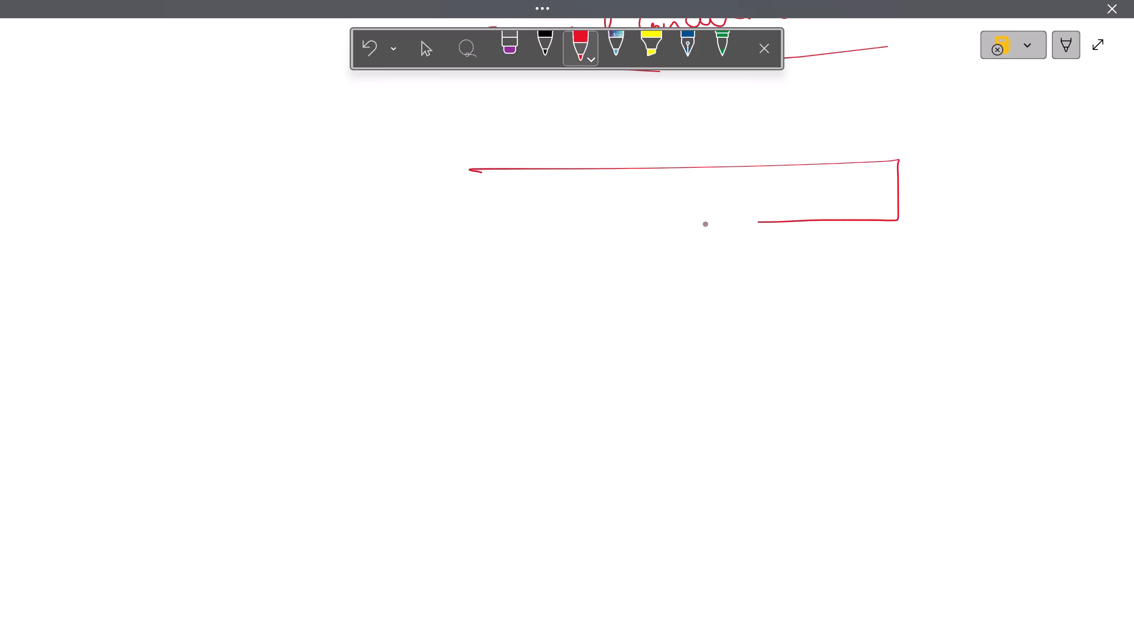
drag(705, 224, 475, 172)
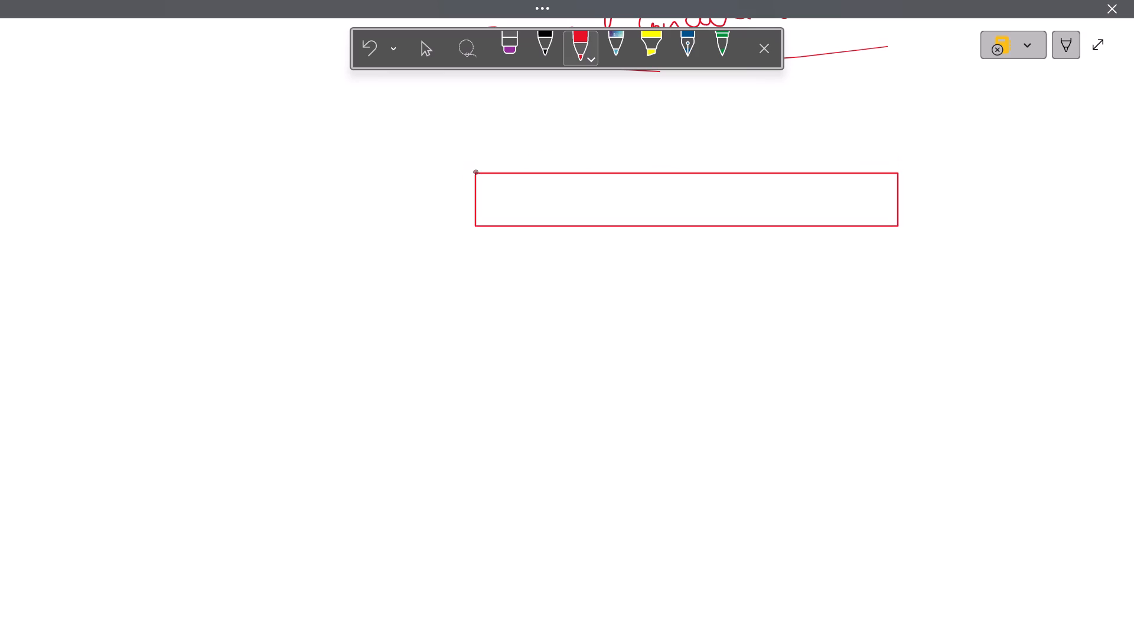
drag(475, 172, 476, 172)
Divide the array rectangle into seven roughly equal cells with six vertical strokes.
drag(538, 175, 539, 209)
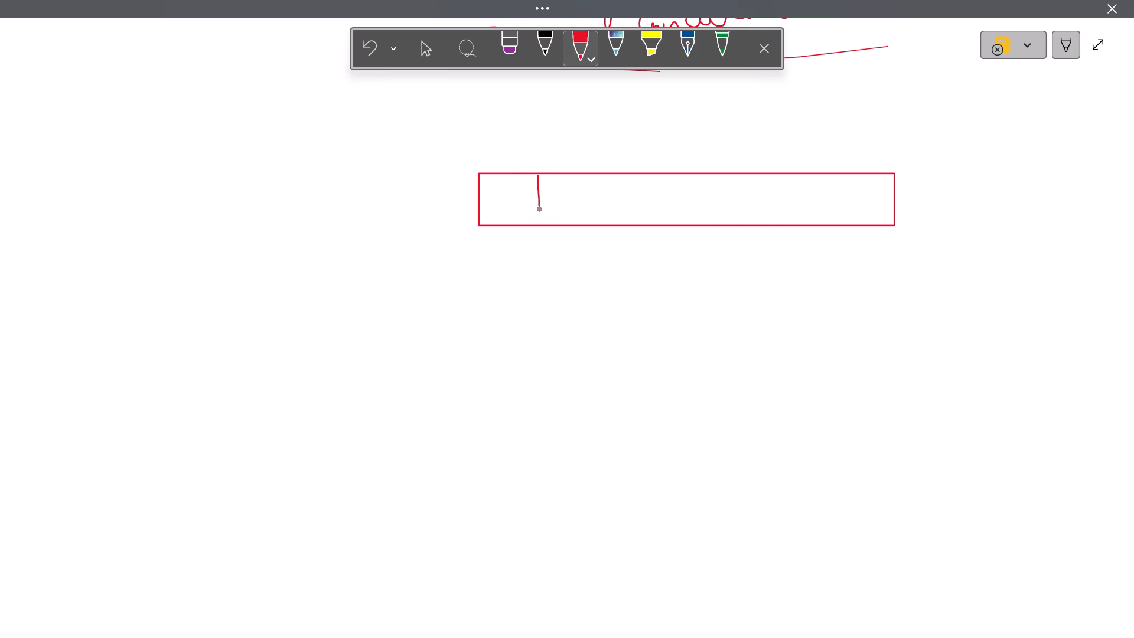
drag(539, 209, 538, 224)
drag(538, 224, 538, 225)
drag(604, 176, 598, 223)
drag(598, 223, 598, 226)
drag(598, 226, 600, 225)
drag(662, 178, 660, 223)
drag(660, 223, 659, 225)
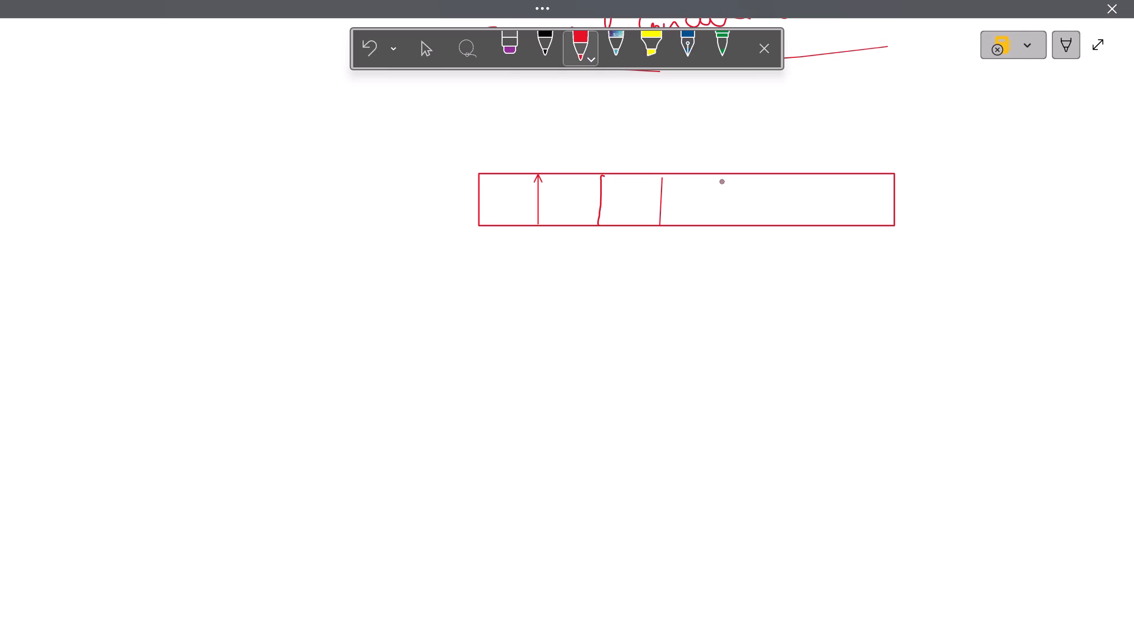
drag(722, 181, 718, 225)
drag(718, 225, 720, 224)
drag(779, 175, 788, 229)
drag(839, 174, 838, 224)
Handwrite the values 9, 2, 8, 7, 10, 4 and 1 in the seven array cells in order.
drag(516, 191, 503, 206)
drag(572, 191, 586, 205)
drag(635, 197, 641, 200)
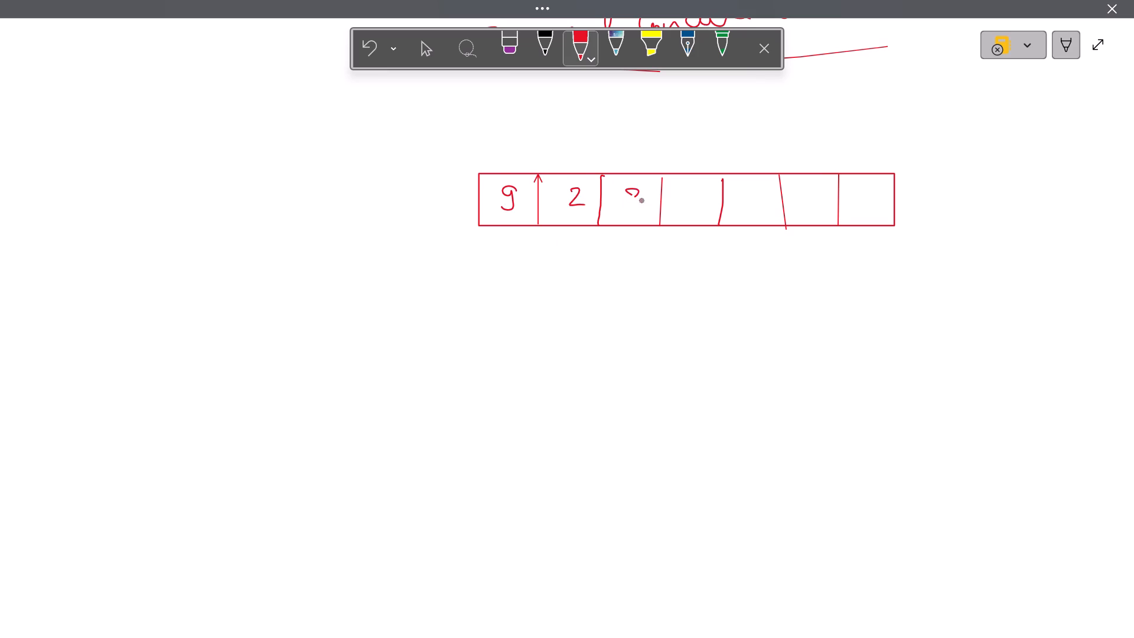
drag(641, 200, 641, 201)
drag(676, 193, 695, 210)
drag(744, 192, 748, 210)
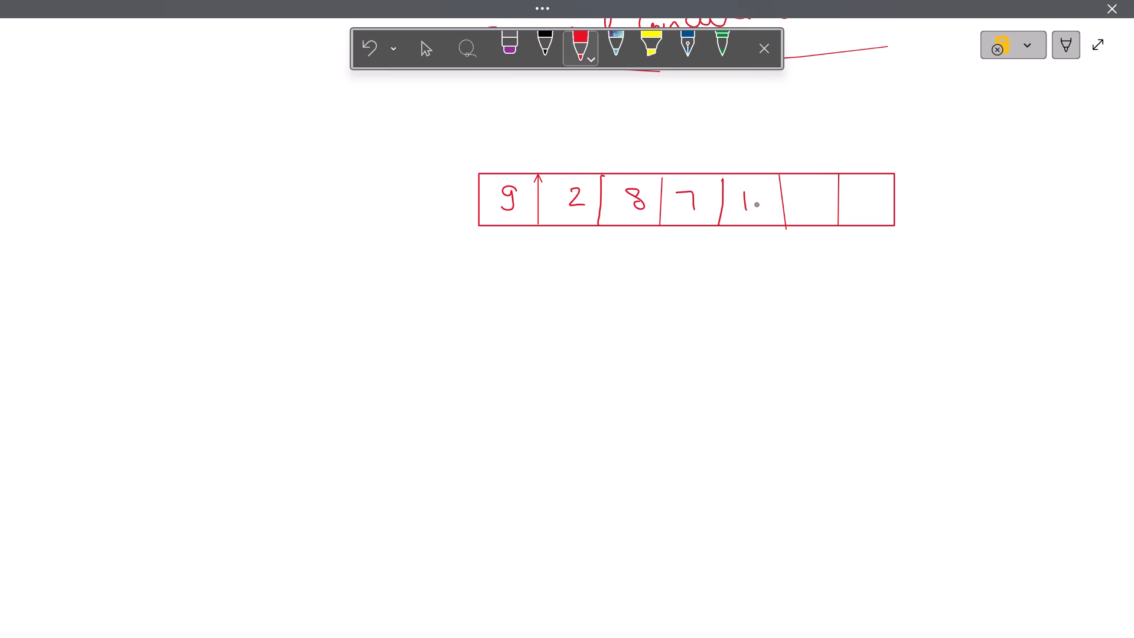
click(757, 197)
drag(804, 191, 813, 210)
drag(860, 191, 860, 214)
drag(860, 214, 862, 217)
Underline the first three array cells, 9, 2 and 8, to mark the left half.
drag(478, 229, 659, 226)
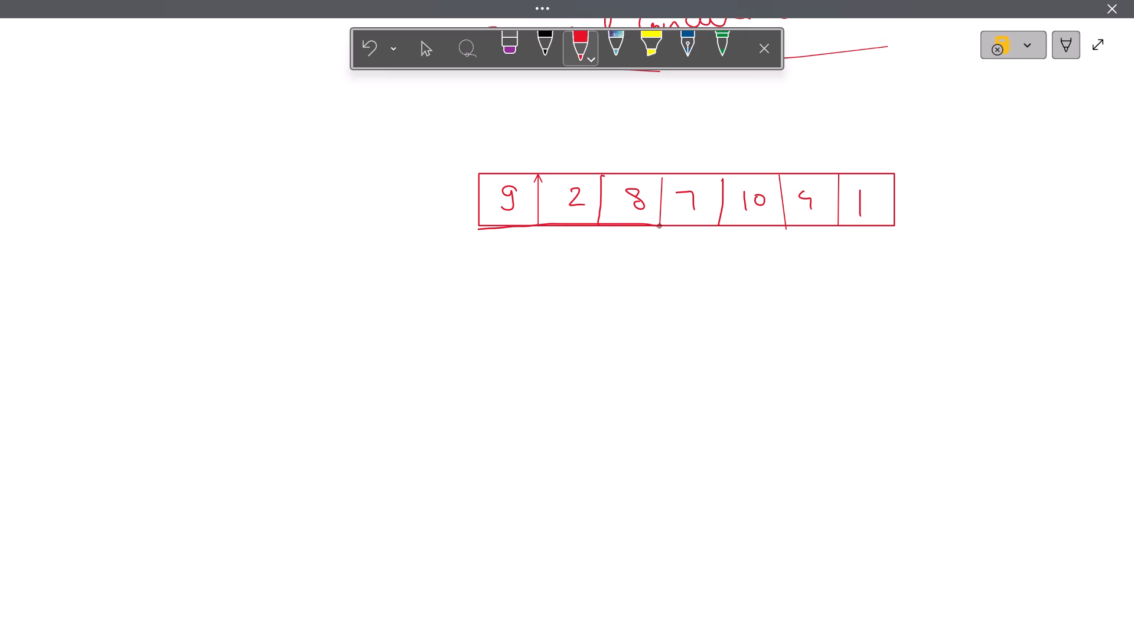
drag(659, 226, 660, 227)
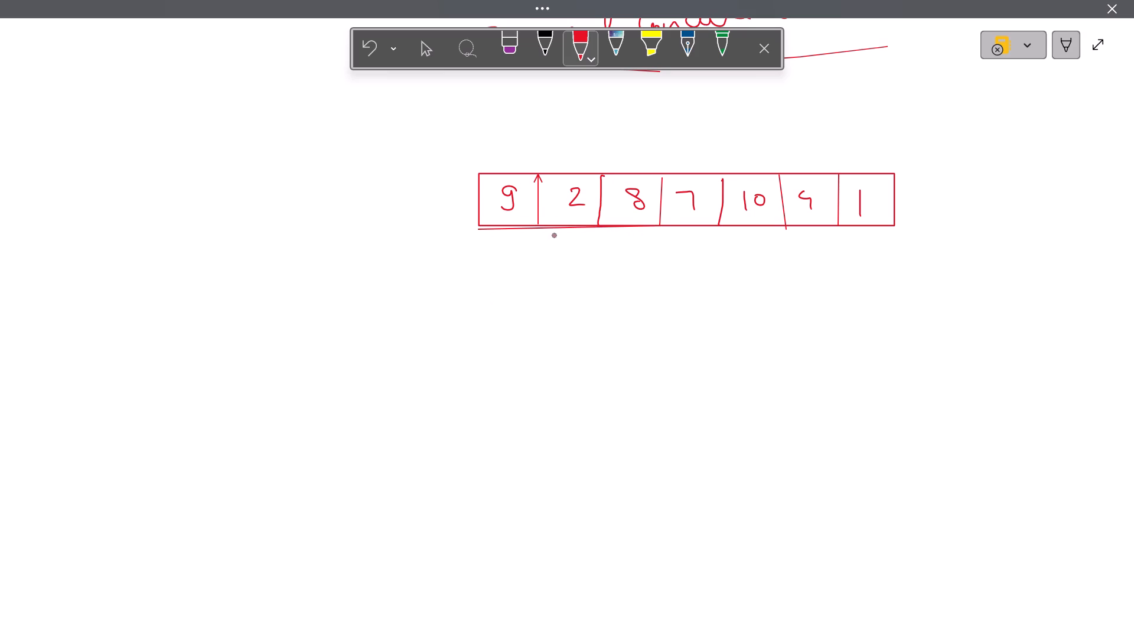
Draw two diverging arrows downward from the seven-cell array, one beneath the 8 cell and one beneath the 10 cell.
drag(625, 232, 625, 230)
drag(625, 230, 576, 285)
drag(744, 226, 772, 272)
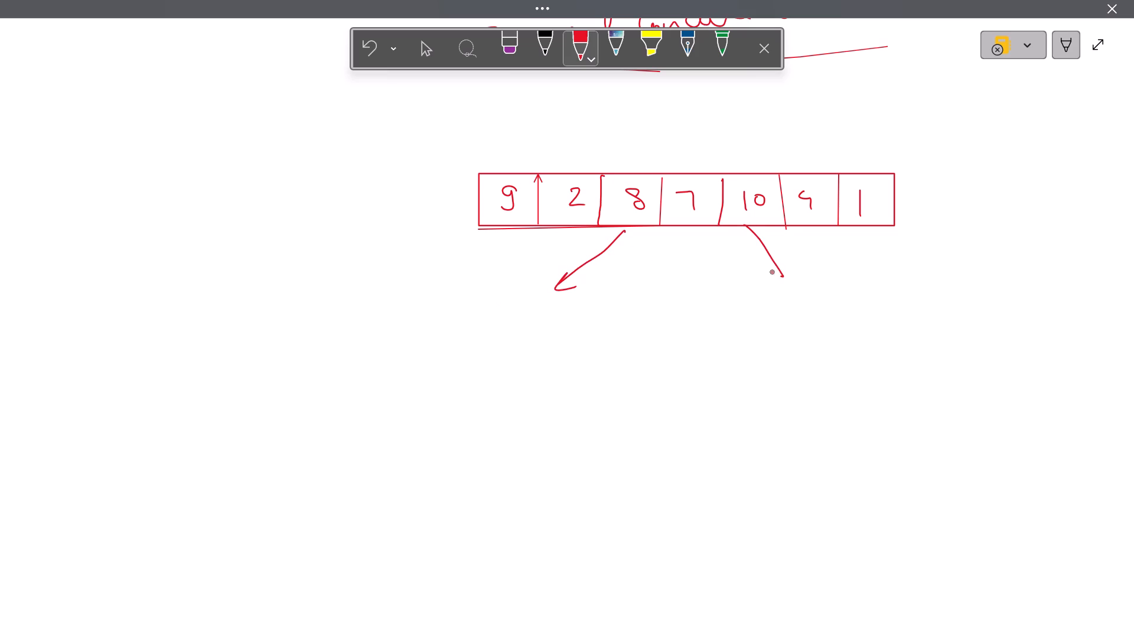
drag(772, 272, 793, 268)
Write 9, 2 and 8 under the left arrow, box them in a rectangle and separate them with two vertical strokes.
drag(477, 326, 474, 324)
drag(474, 324, 466, 346)
drag(536, 328, 553, 341)
drag(623, 327, 616, 330)
drag(460, 307, 442, 324)
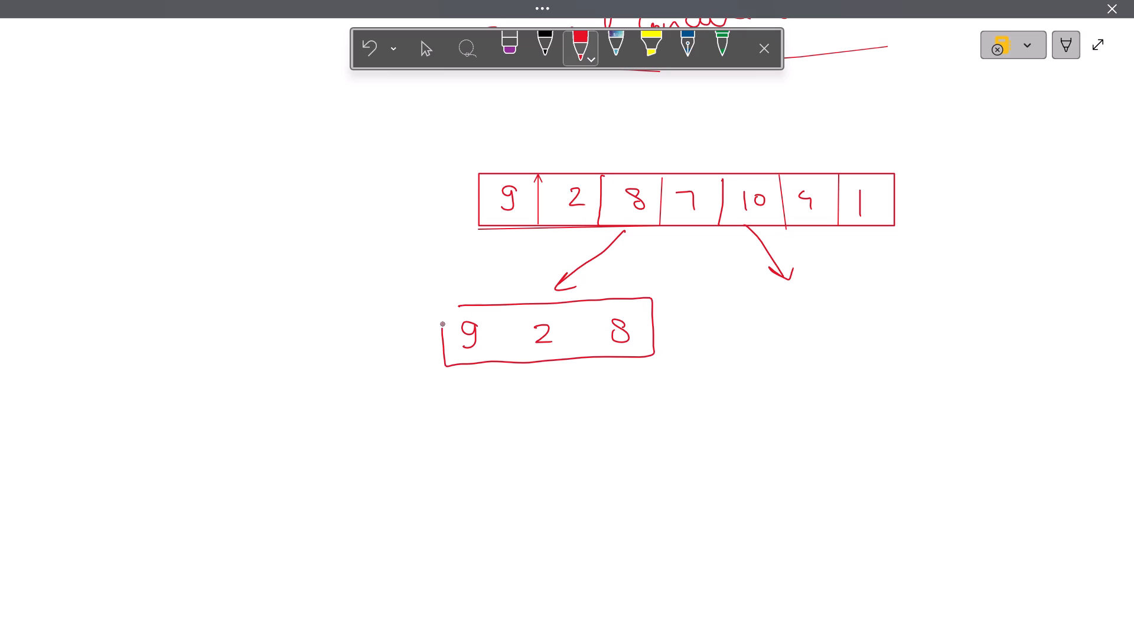
drag(442, 324, 486, 307)
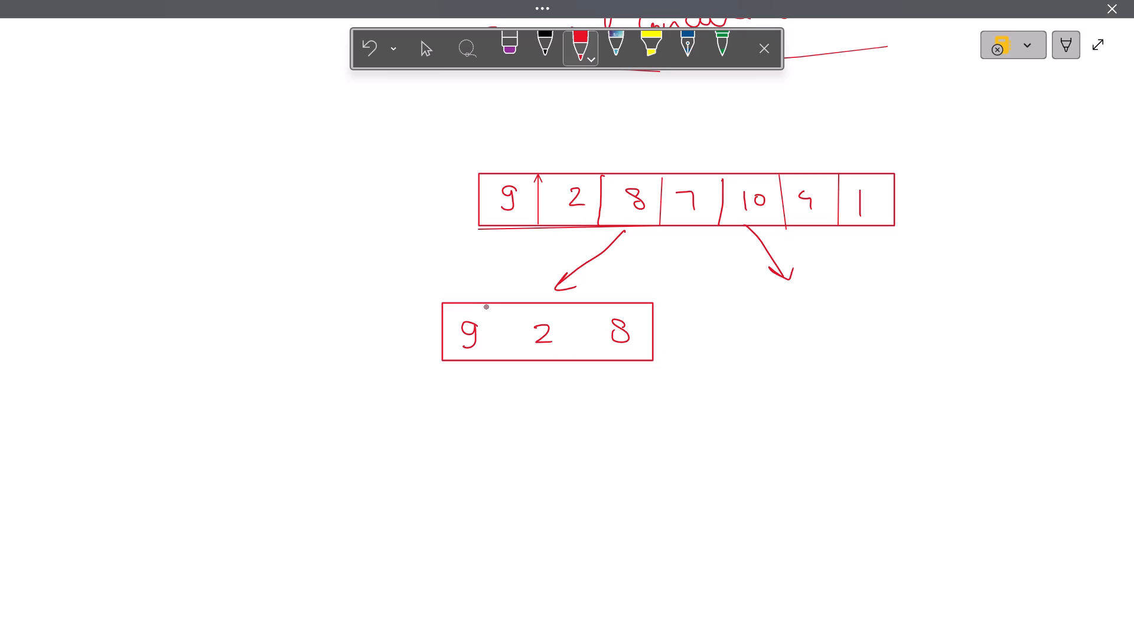
drag(486, 307, 486, 307)
drag(502, 300, 511, 356)
drag(582, 305, 578, 363)
Draw a rectangle under the right arrow, divided into four cells holding 7, 10, 4 and 1.
drag(764, 292, 990, 287)
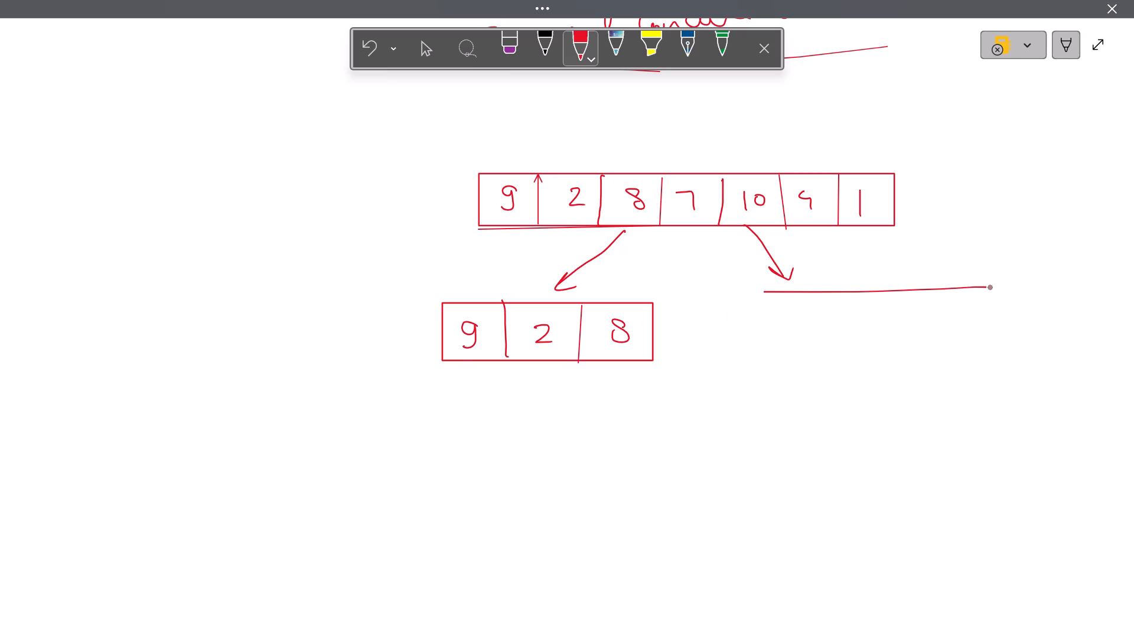
drag(990, 287, 771, 292)
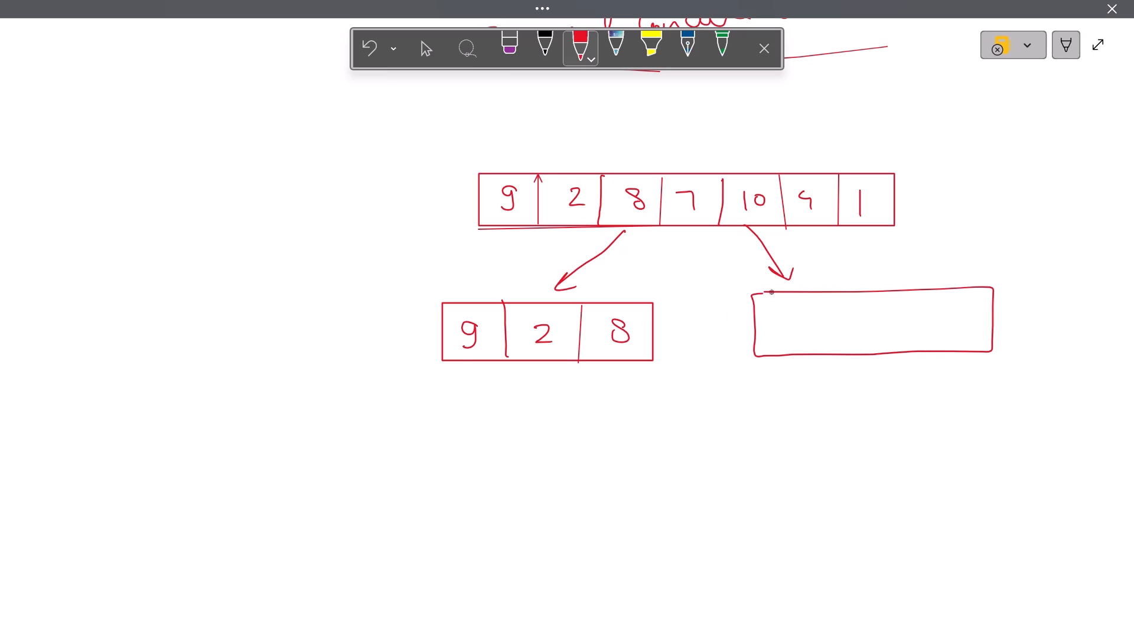
drag(771, 292, 801, 289)
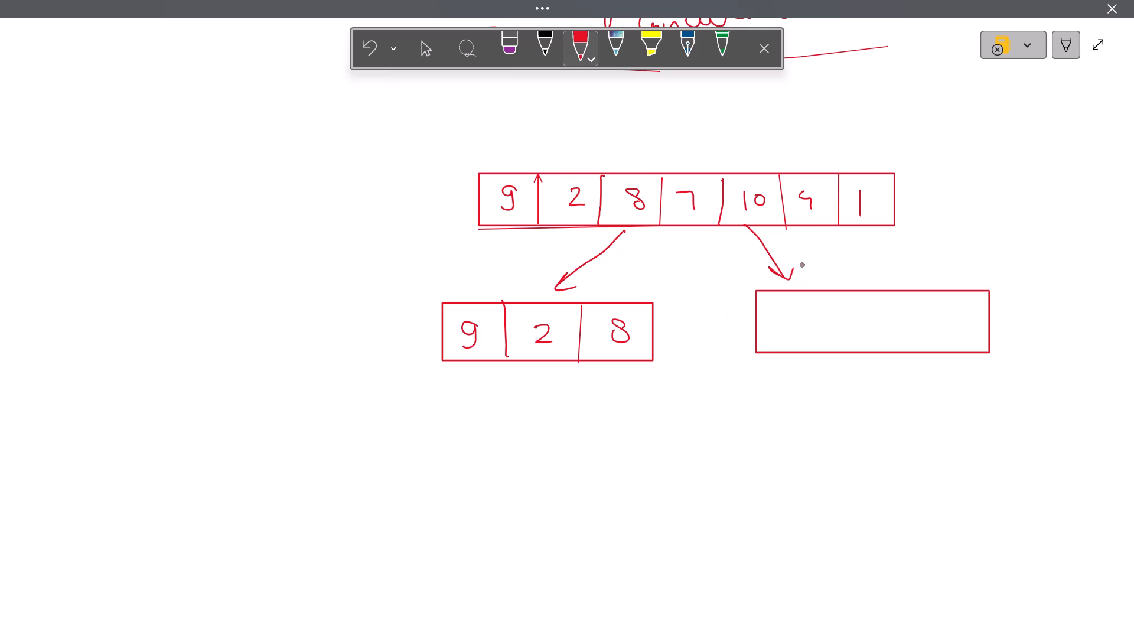
drag(812, 294, 812, 349)
drag(812, 349, 819, 349)
drag(779, 315, 803, 331)
drag(845, 316, 848, 327)
click(856, 315)
drag(888, 294, 891, 351)
drag(908, 311, 913, 323)
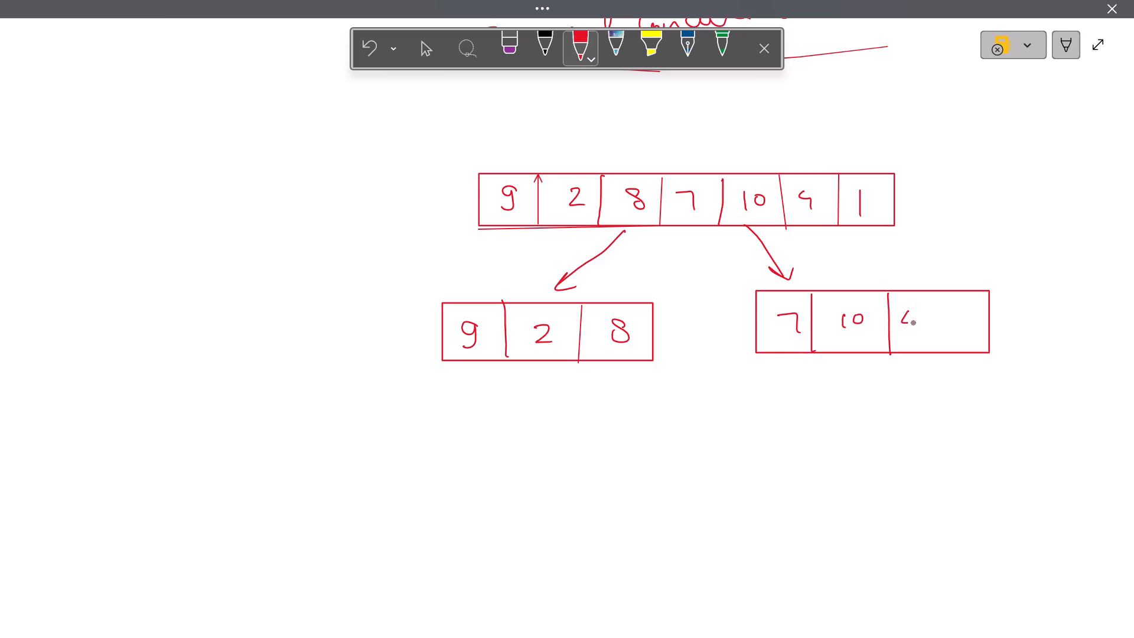
drag(913, 323, 918, 329)
drag(941, 295, 942, 346)
drag(964, 309, 964, 336)
Draw two diverging branch lines downward from the bottom centre of the 9, 2, 8 subarray.
scroll(895, 306, down, 2)
drag(781, 366, 773, 365)
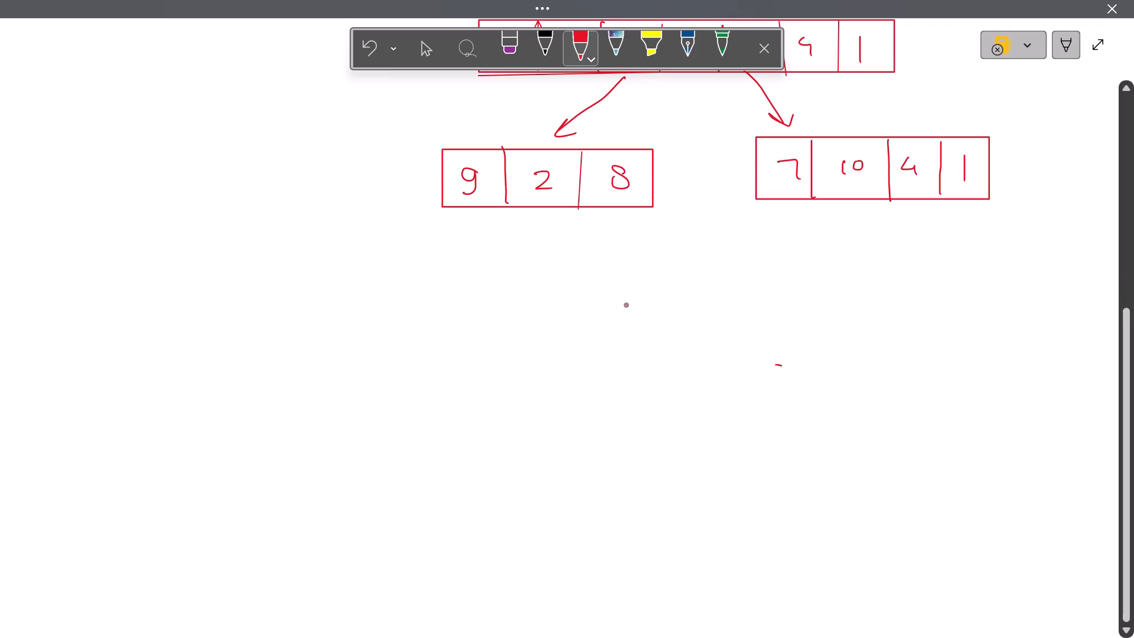
drag(537, 215, 469, 294)
drag(534, 216, 617, 297)
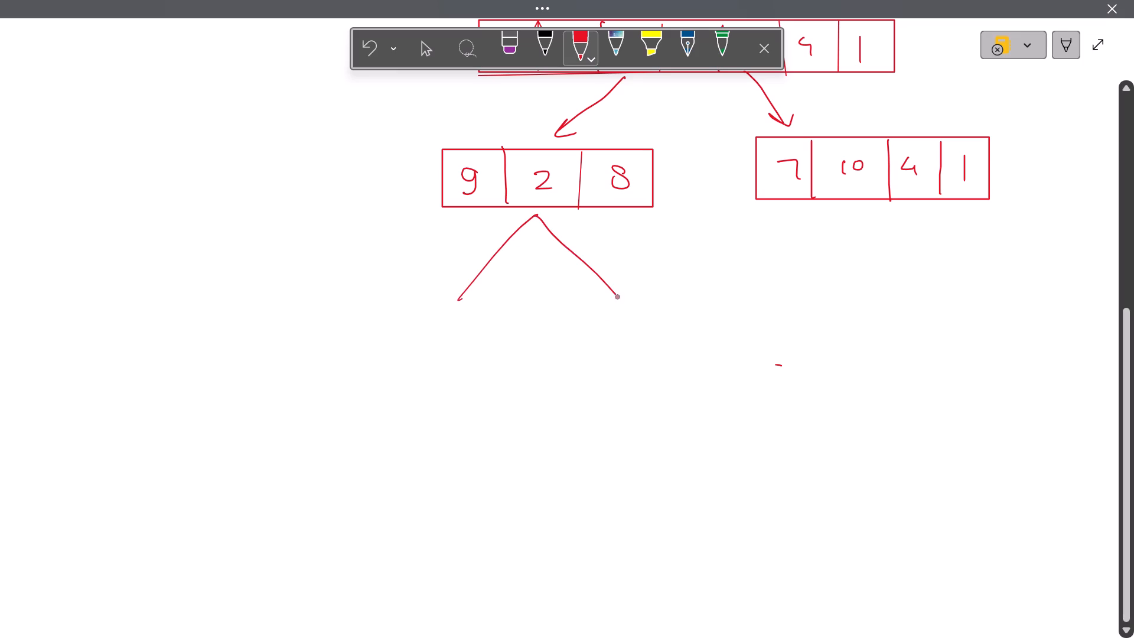
drag(617, 297, 612, 298)
Draw a small box at the end of the left branch and write 9 in it.
drag(426, 300, 490, 315)
drag(490, 315, 432, 300)
drag(452, 313, 445, 324)
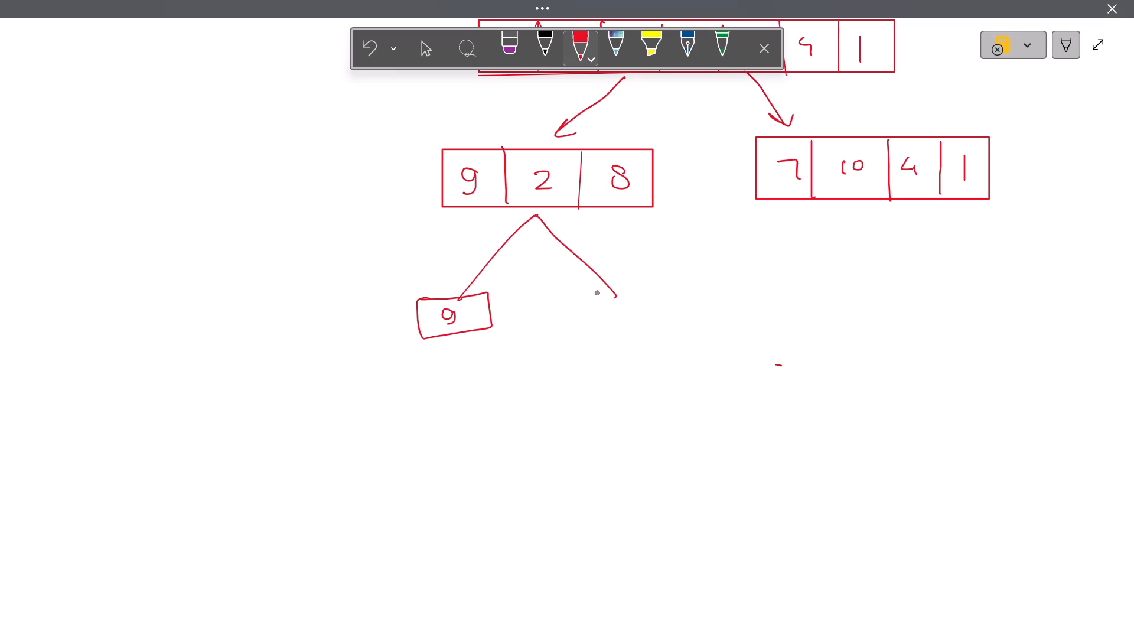
Draw a box at the end of the 9, 2, 8 subarray's right branch, split it into two cells and write 2 and 8.
drag(594, 296, 610, 292)
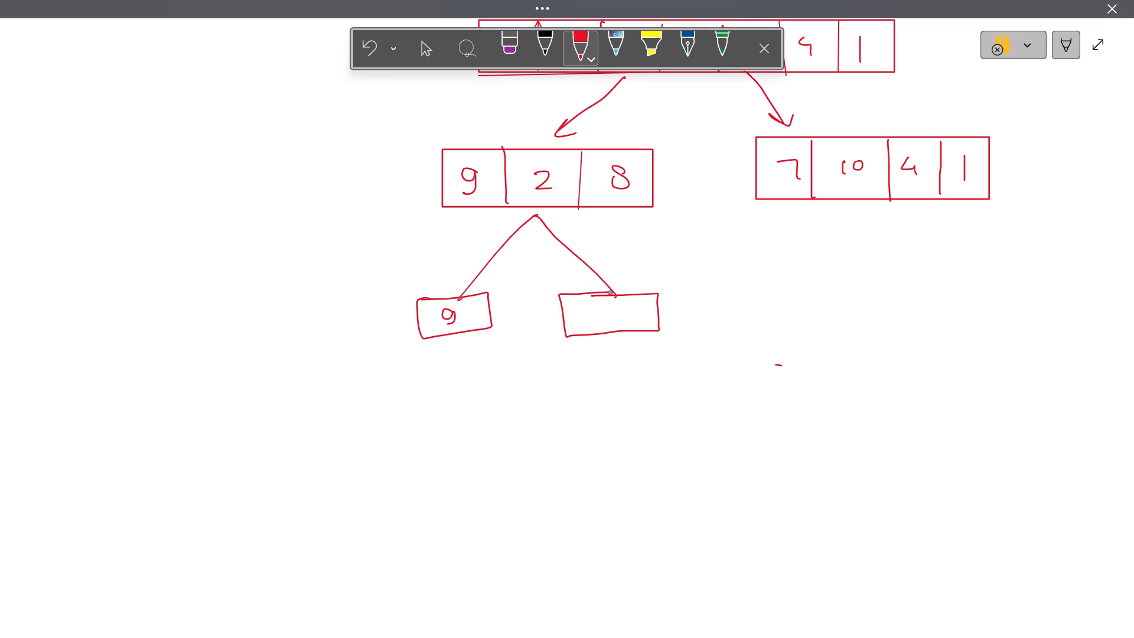
drag(610, 292, 614, 292)
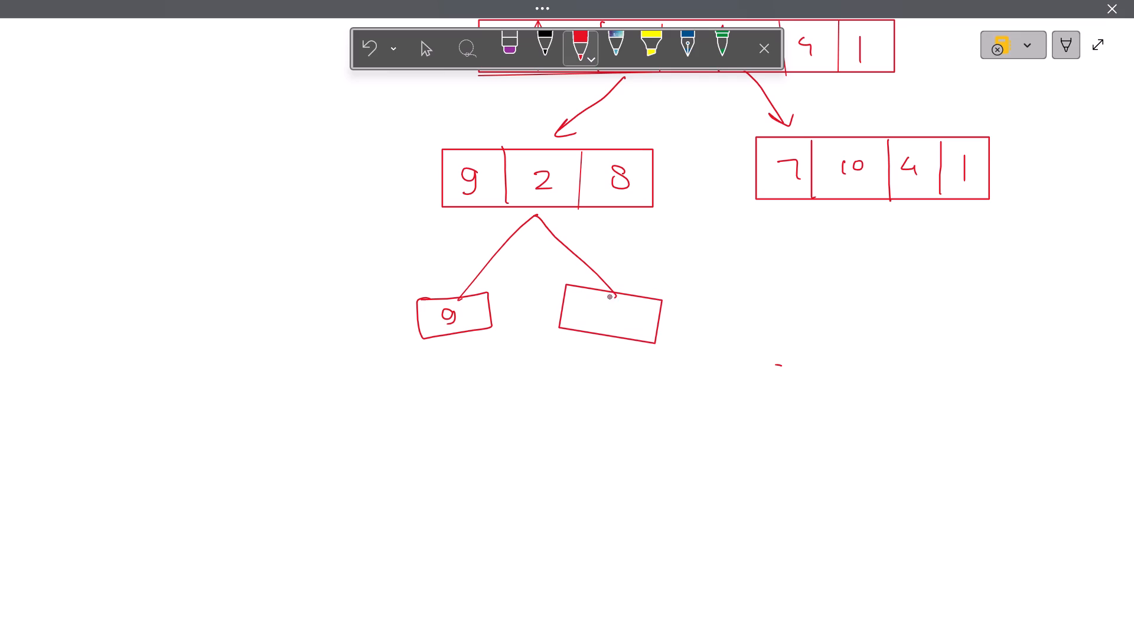
drag(611, 292, 604, 334)
drag(575, 310, 587, 315)
drag(626, 314, 635, 311)
Draw two diverging arrows downward from the bottom centre of the 7, 10, 4, 1 subarray.
drag(887, 204, 842, 272)
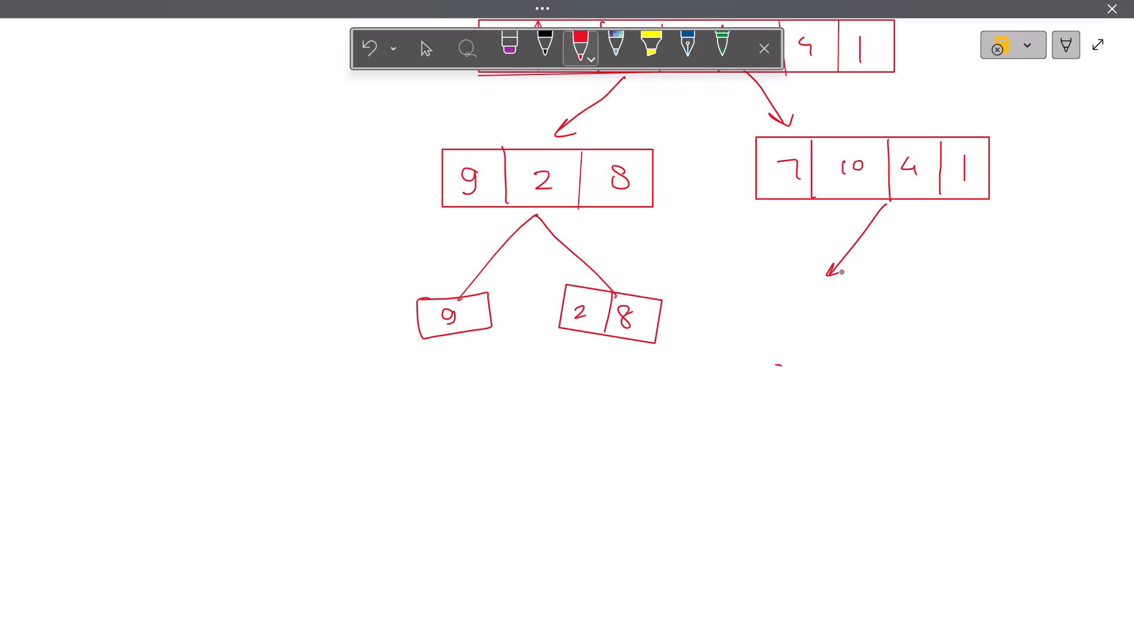
drag(842, 272, 845, 269)
drag(893, 203, 988, 266)
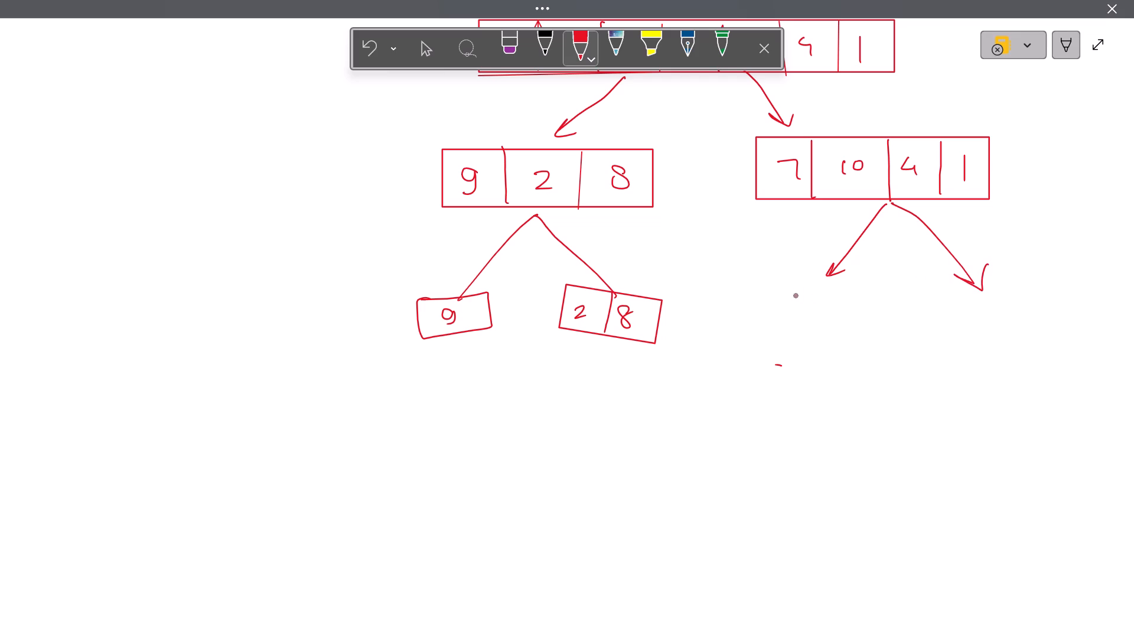
Draw a two-cell rectangle under the left arrow of the 7, 10, 4, 1 subarray and write 7 and 10 in it.
drag(790, 288, 803, 287)
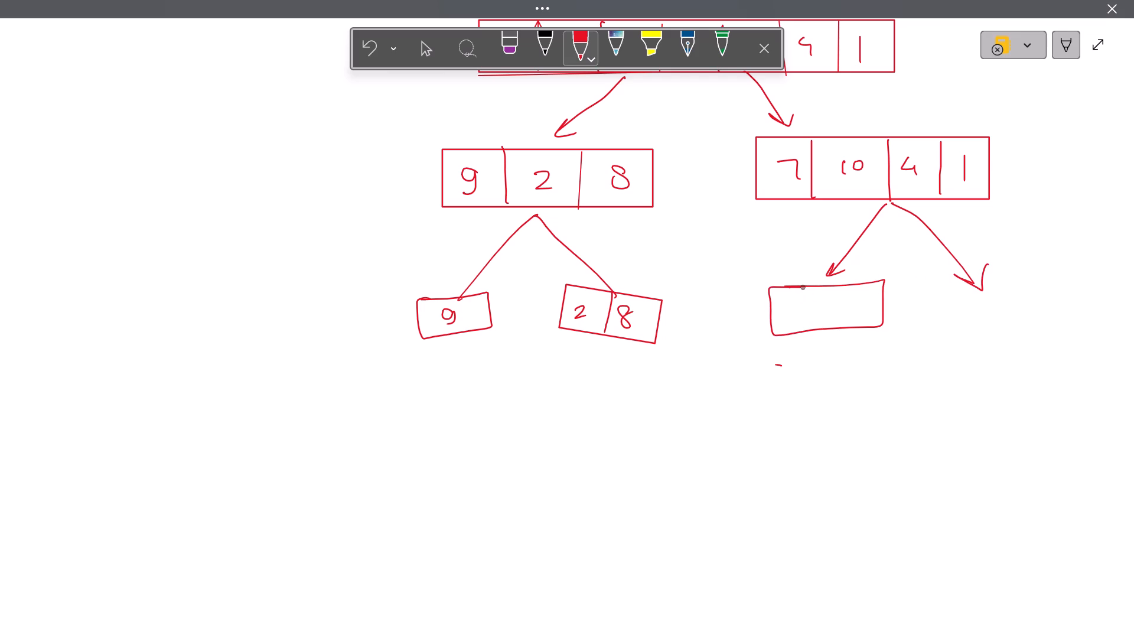
drag(803, 287, 806, 287)
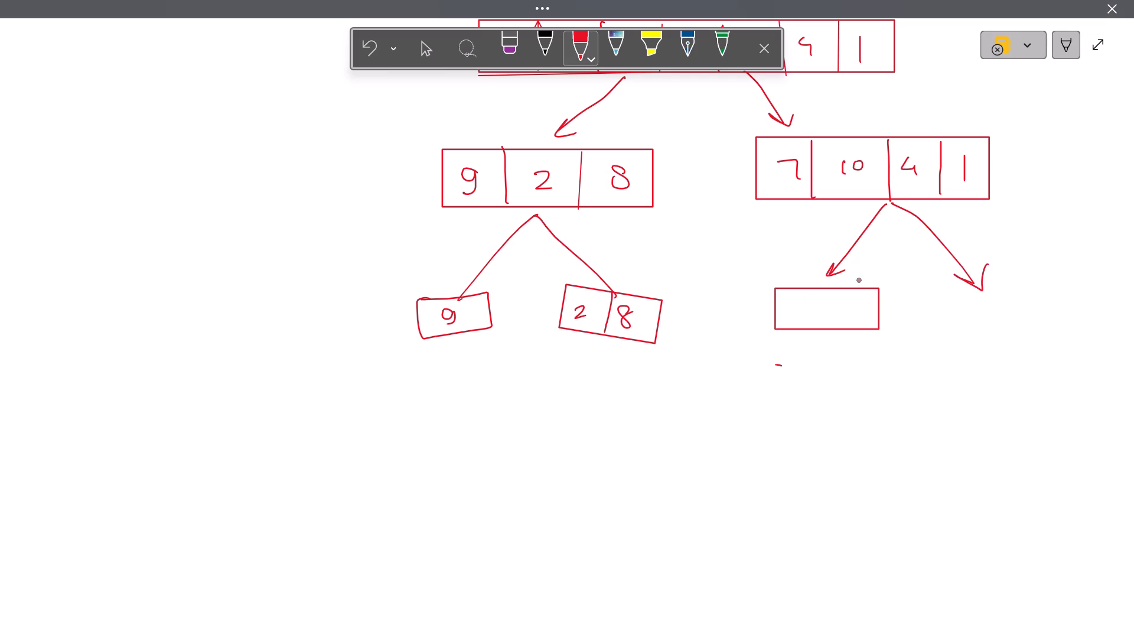
drag(827, 288, 826, 329)
drag(791, 301, 801, 320)
drag(855, 304, 852, 320)
click(862, 304)
Draw a two-cell box under the right arrow of the 7, 10, 4, 1 subarray and write 4 and 1 in it.
drag(970, 292, 1062, 315)
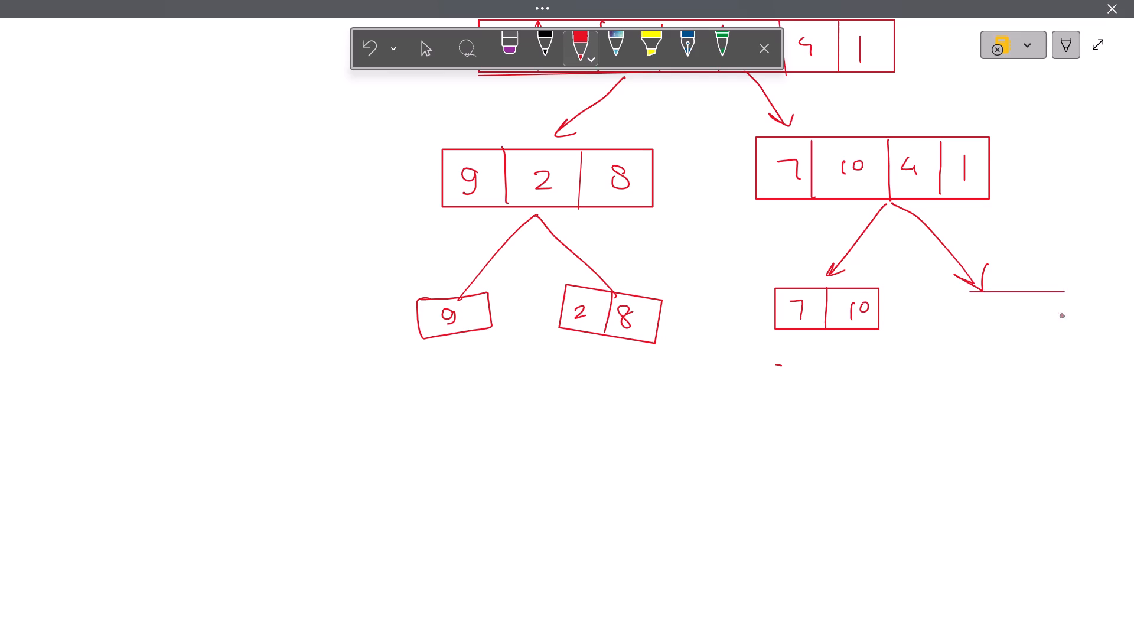
drag(1062, 315, 1073, 292)
drag(1071, 292, 1068, 335)
drag(1068, 335, 986, 291)
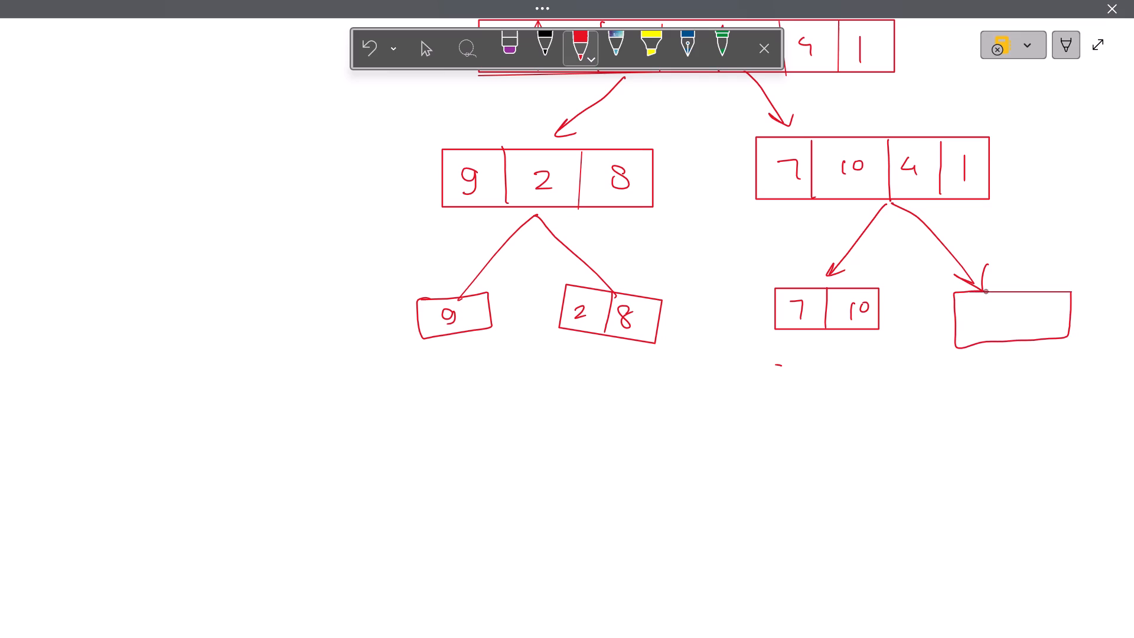
drag(986, 291, 987, 291)
drag(1009, 295, 1006, 346)
drag(989, 304, 995, 324)
drag(1040, 304, 1040, 321)
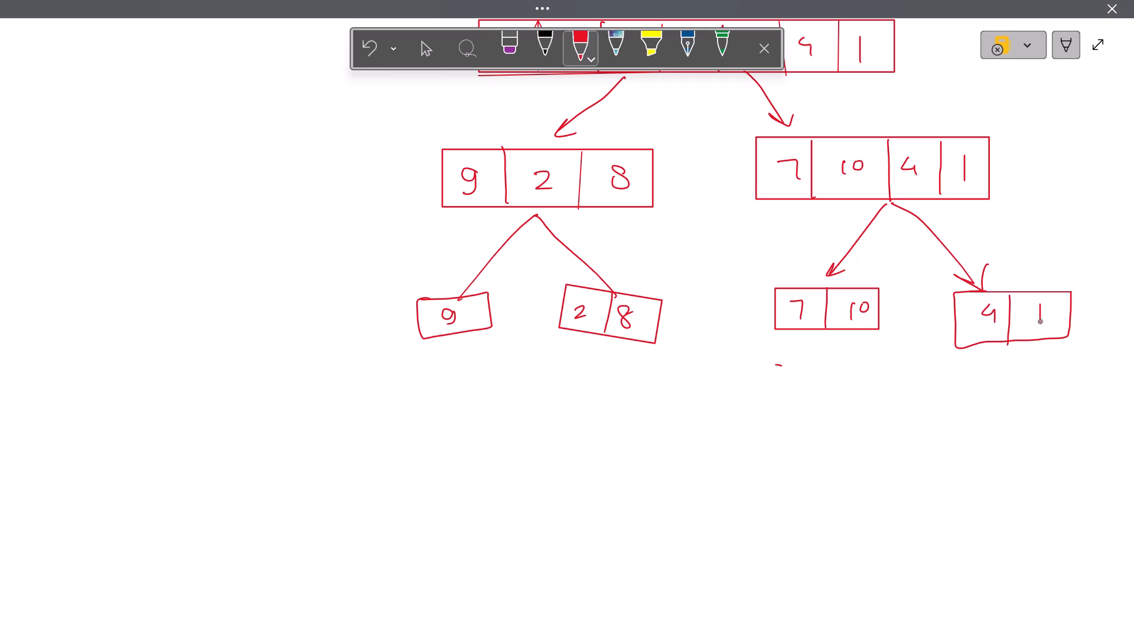
drag(1040, 321, 1037, 324)
Draw two diverging arrows below the 2, 8 subarray, ending in single-cell boxes with 2 and 8 written in them.
drag(599, 341, 571, 373)
drag(571, 373, 555, 405)
drag(607, 346, 643, 410)
drag(543, 405, 536, 421)
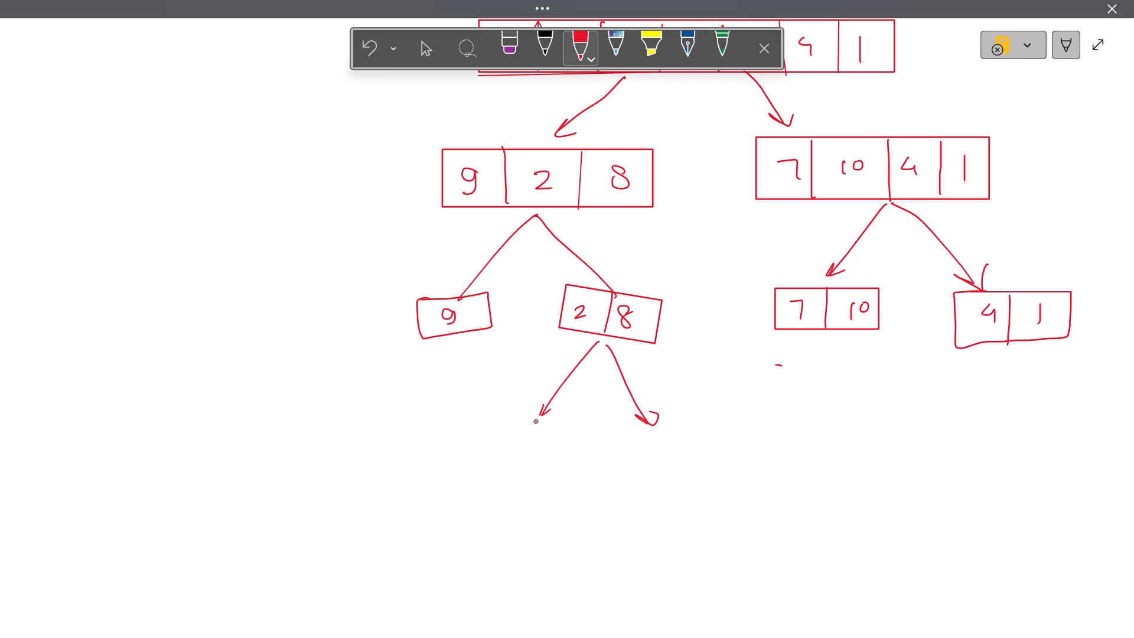
drag(536, 421, 565, 414)
drag(503, 428, 575, 451)
drag(575, 451, 529, 424)
drag(516, 445, 538, 451)
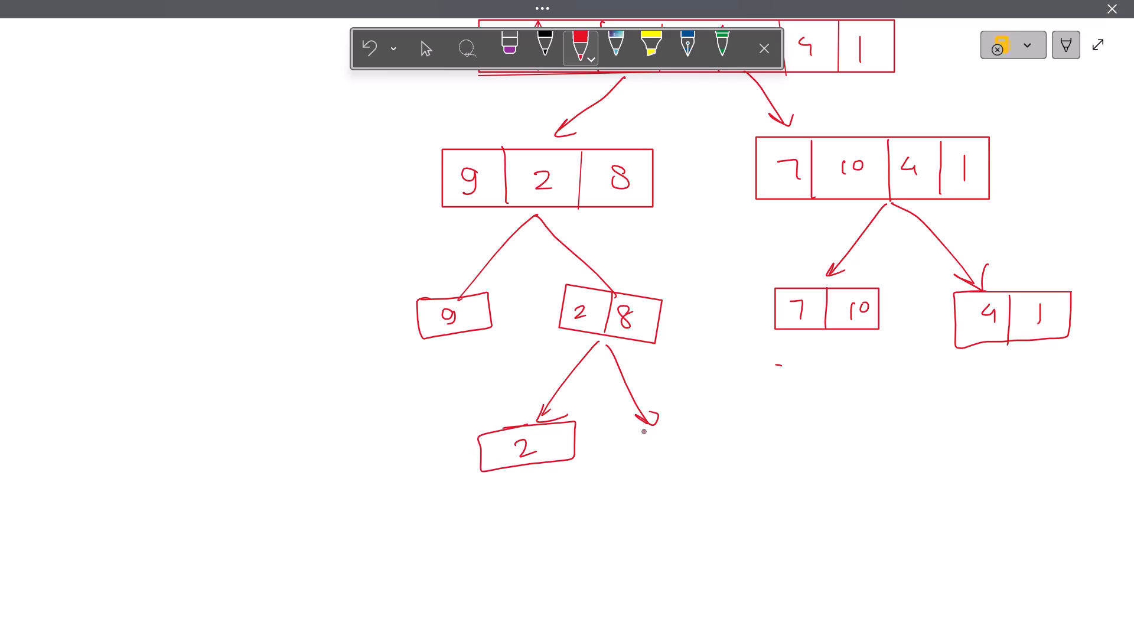
drag(636, 430, 656, 432)
drag(669, 441, 664, 445)
drag(664, 445, 663, 444)
drag(651, 427, 629, 453)
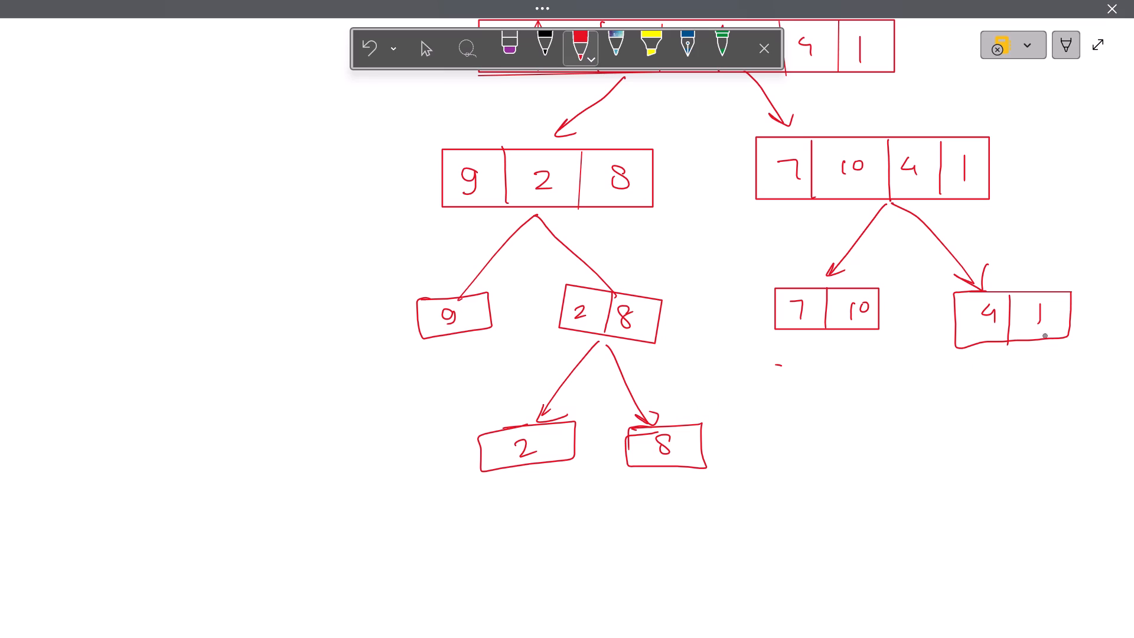
Split the 7, 10 subarray with two downward arrows to single-cell boxes, and write 7 and 10 in them.
drag(835, 330, 809, 398)
drag(839, 339, 889, 399)
drag(787, 425, 820, 454)
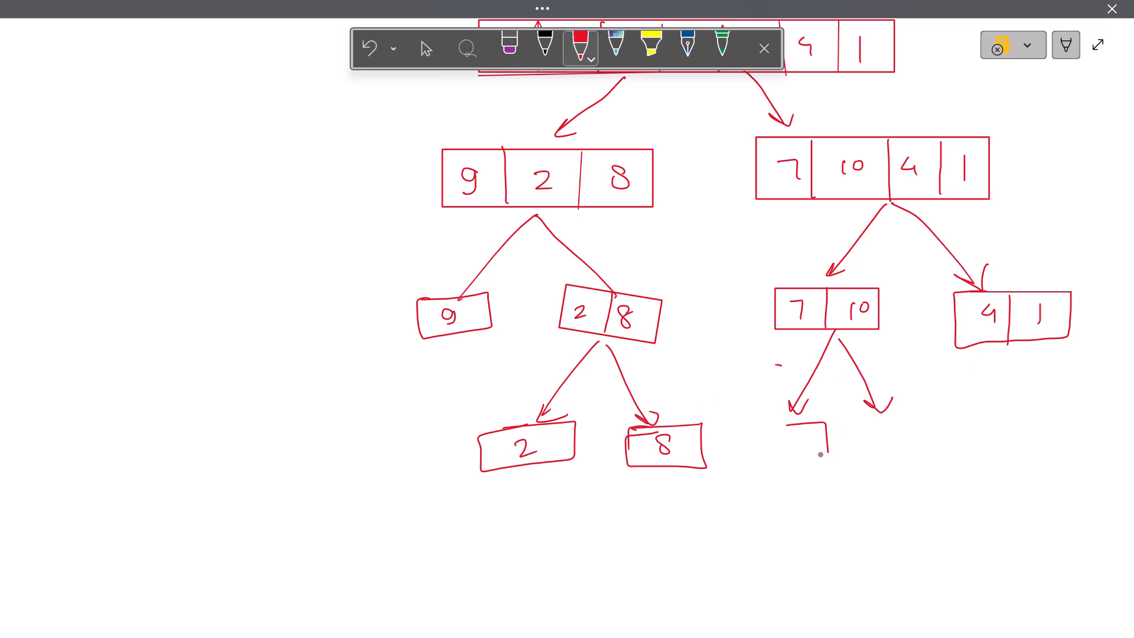
drag(820, 454, 812, 422)
drag(790, 438, 806, 451)
drag(867, 412, 891, 411)
drag(891, 411, 886, 411)
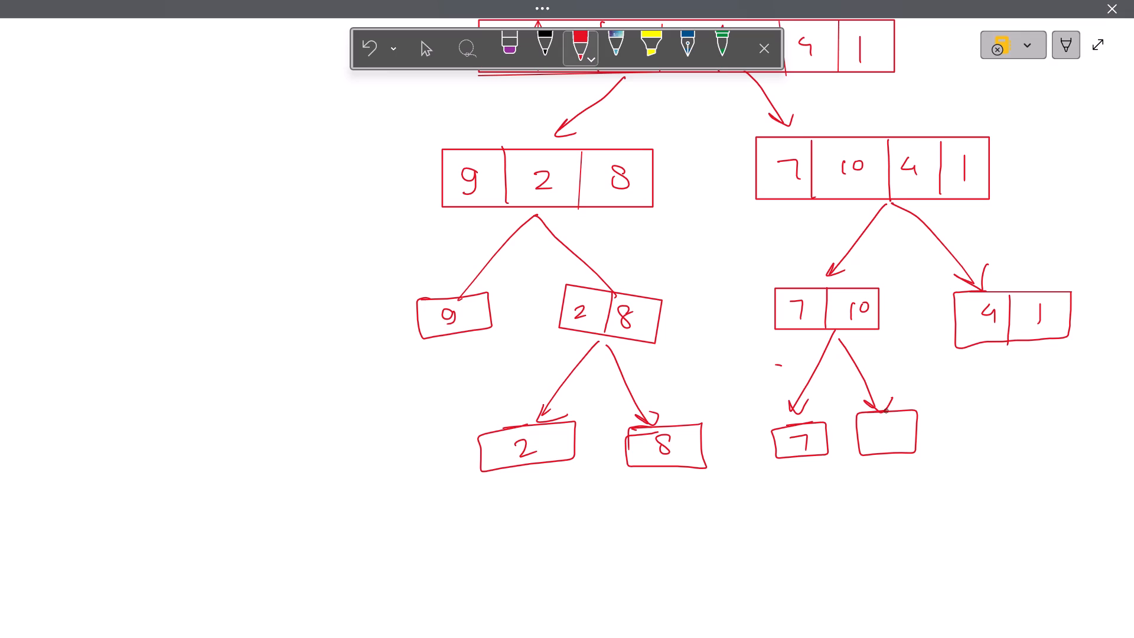
drag(886, 411, 887, 411)
drag(880, 425, 884, 440)
click(892, 428)
Split the 4, 1 subarray with two short downward arrows to single-cell boxes, and write 4 and 1 in them.
drag(1021, 342, 1006, 366)
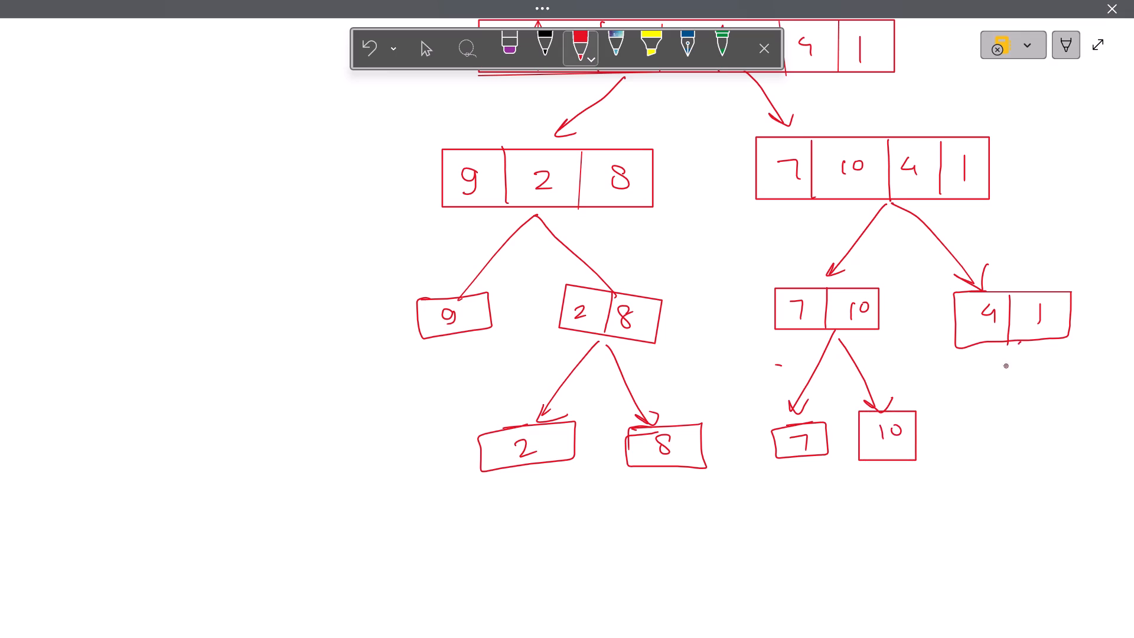
drag(1006, 366, 1002, 385)
drag(1023, 350, 1052, 379)
drag(981, 402, 1018, 397)
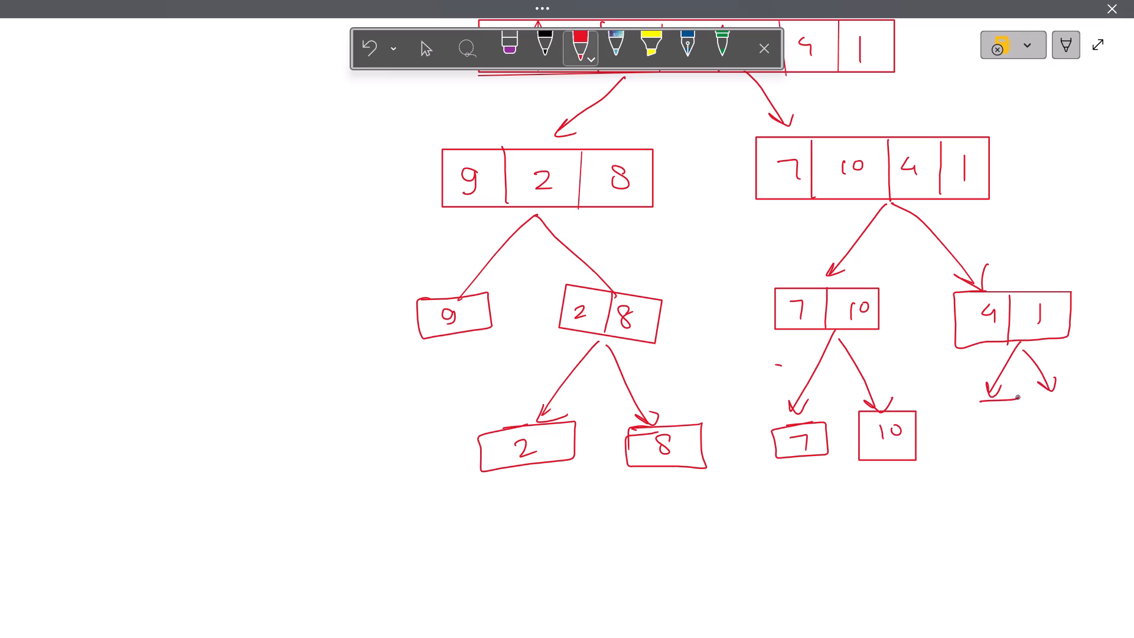
drag(1018, 397, 998, 394)
drag(983, 406, 992, 424)
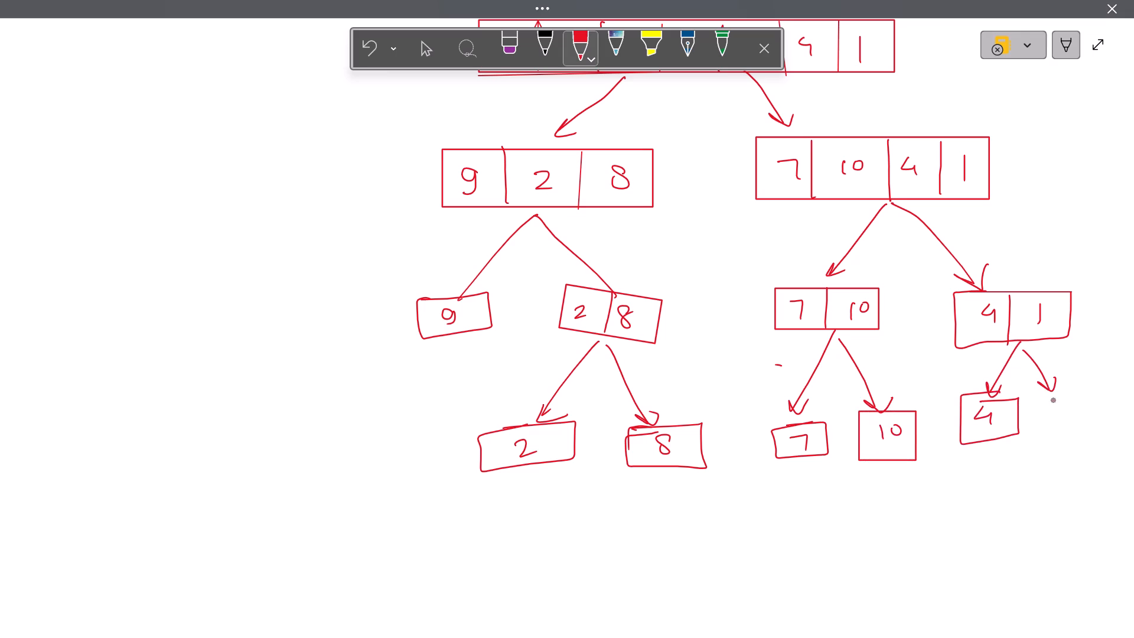
drag(1050, 392, 1065, 393)
drag(1071, 401, 1073, 415)
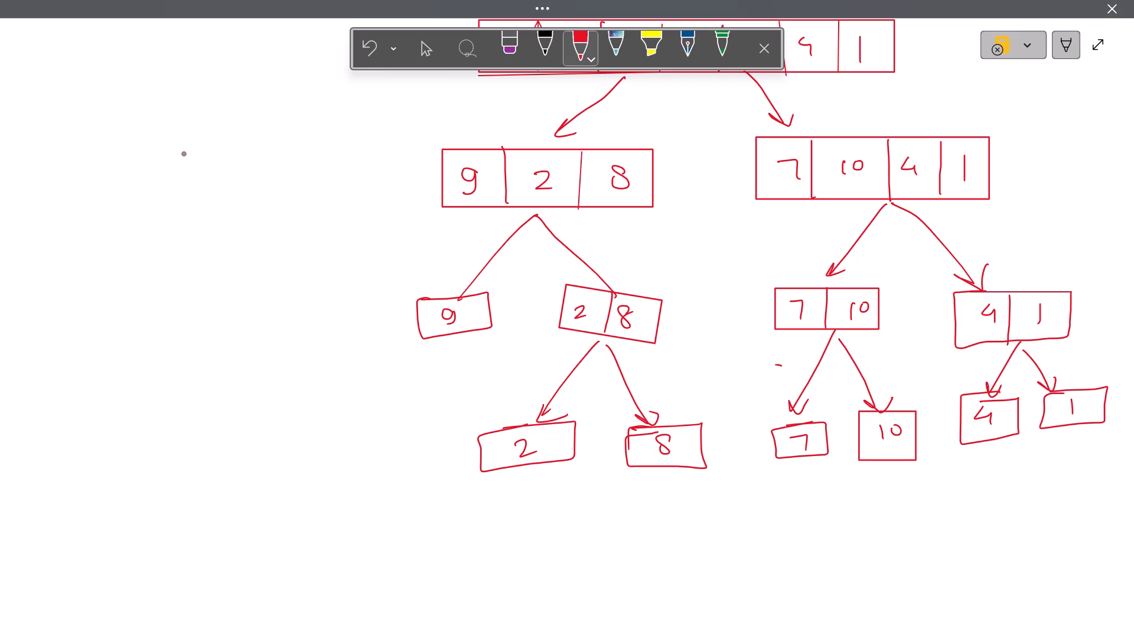
Handwrite the label "Divide" in the blank space beside the 9, 2, 8 subarray and underline it with a slanted line.
drag(219, 171, 227, 200)
drag(211, 190, 248, 191)
click(253, 171)
drag(268, 177, 296, 175)
drag(296, 169, 303, 167)
drag(312, 163, 323, 167)
drag(330, 160, 343, 167)
drag(367, 170, 193, 232)
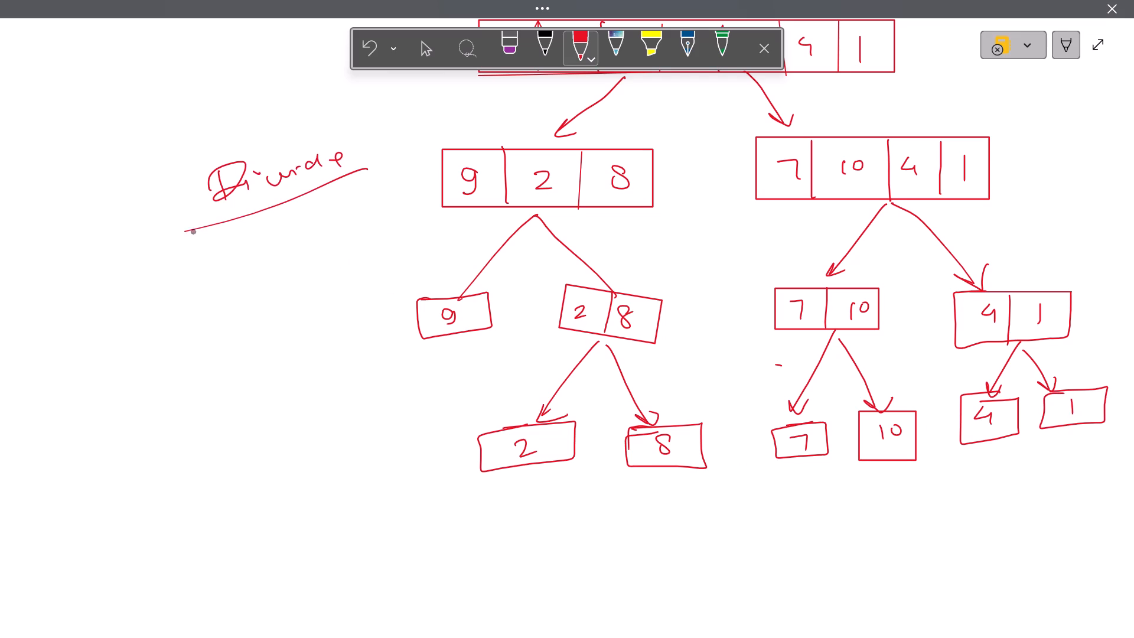
drag(193, 232, 194, 233)
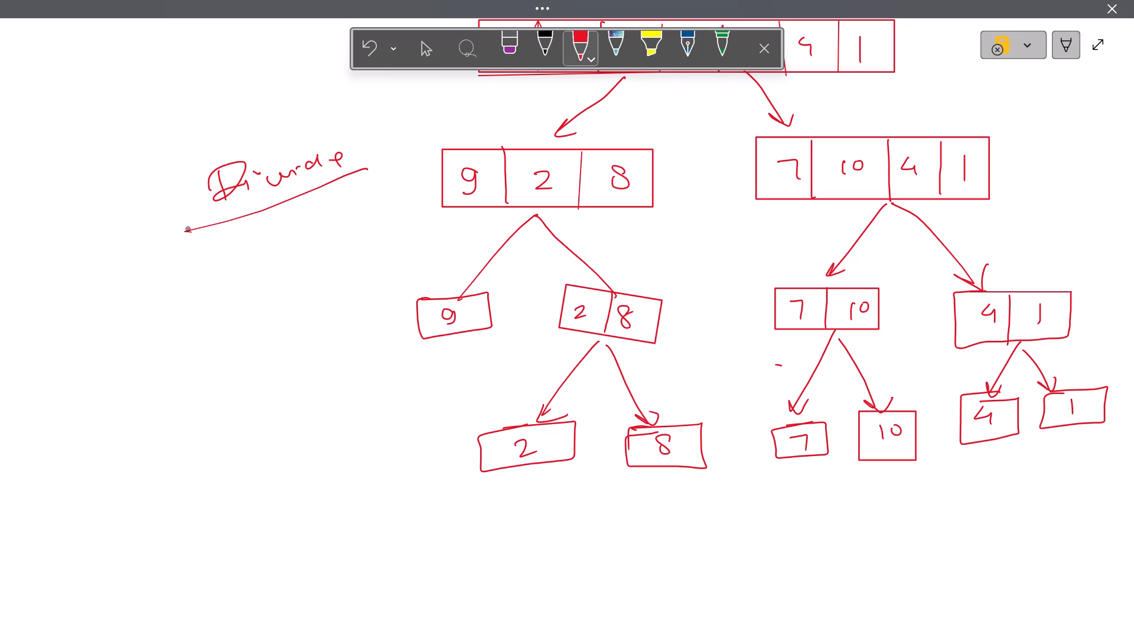
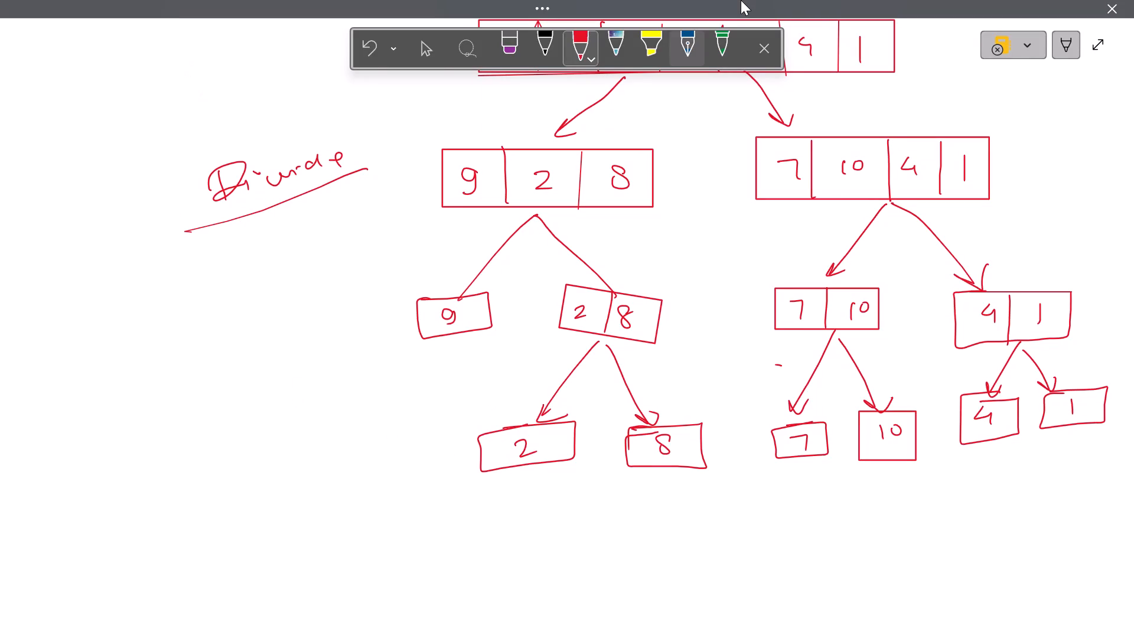
Change the red pen's colour to dark blue, draw a line under the bottom 2 and 8 boxes, and handwrite "compar" beneath it.
click(586, 57)
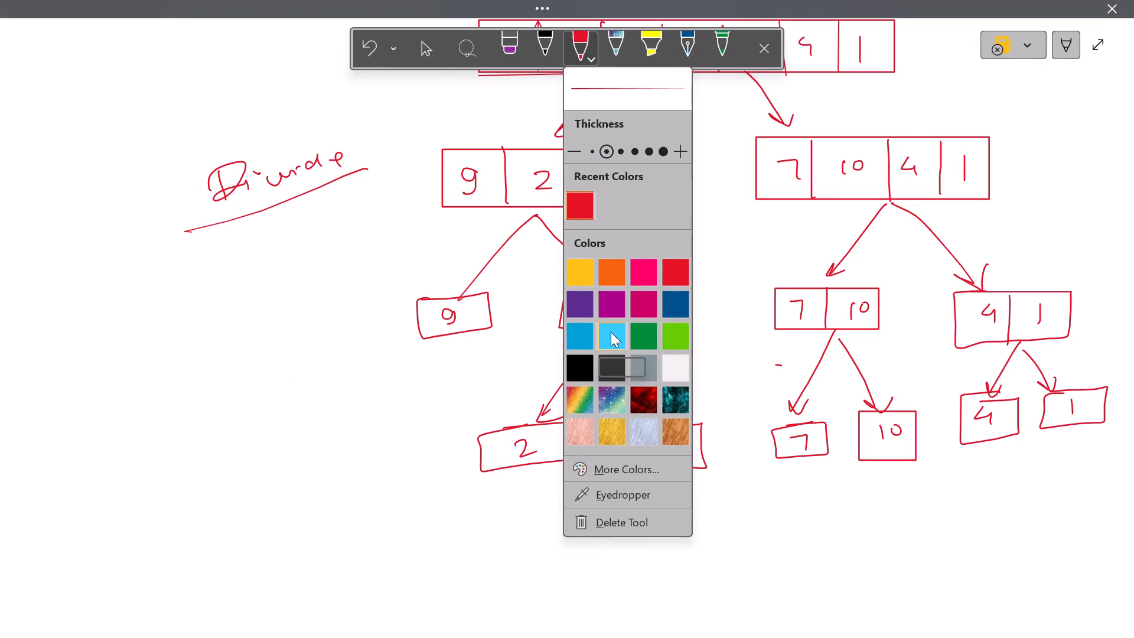
click(679, 302)
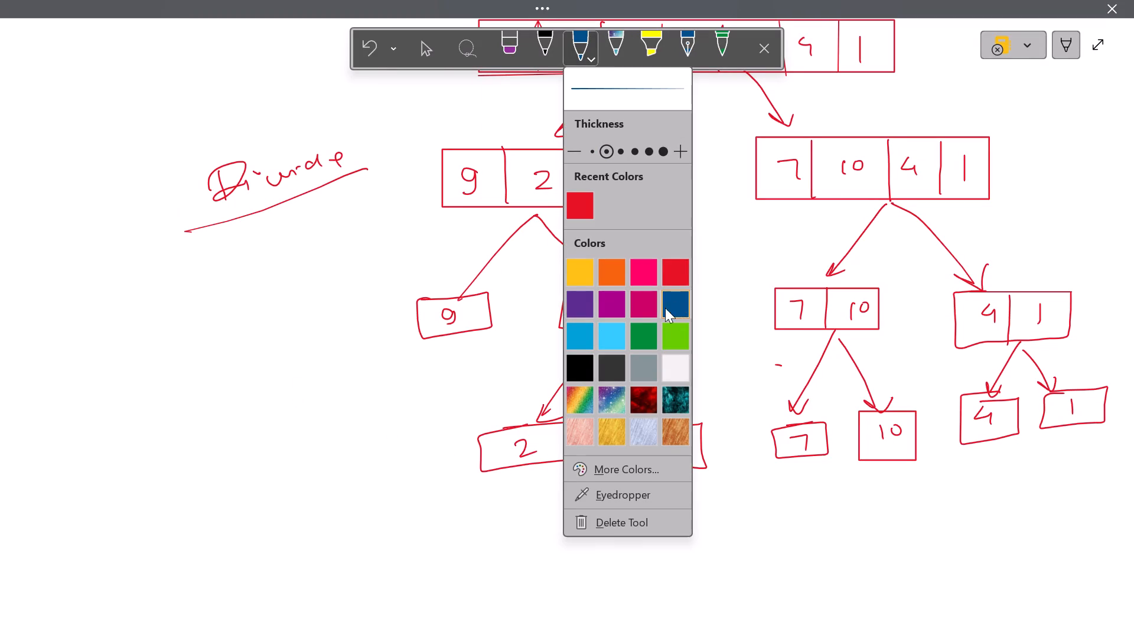
click(521, 468)
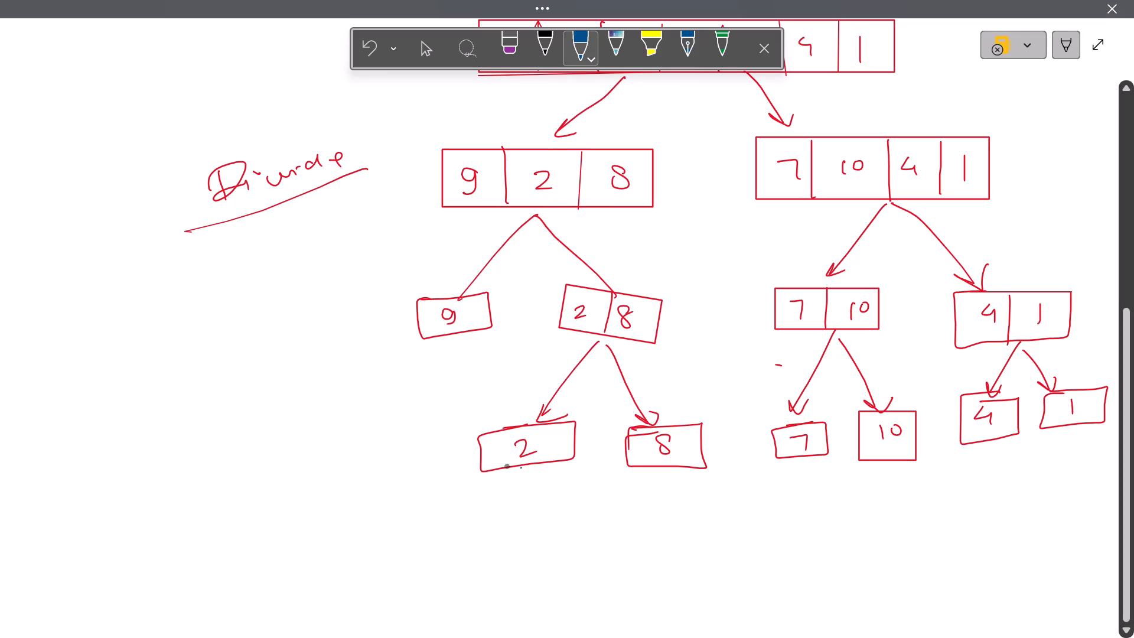
drag(522, 487, 653, 482)
drag(653, 482, 649, 483)
drag(562, 506, 571, 507)
drag(583, 500, 601, 509)
drag(605, 493, 605, 492)
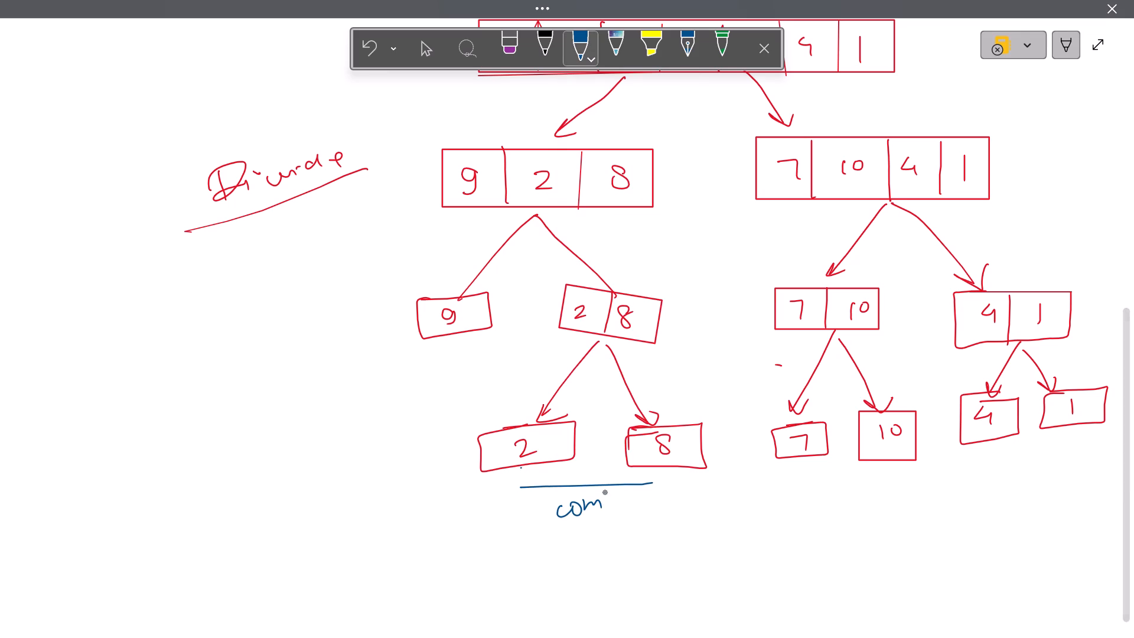
drag(605, 492, 604, 517)
click(606, 505)
drag(625, 497, 646, 499)
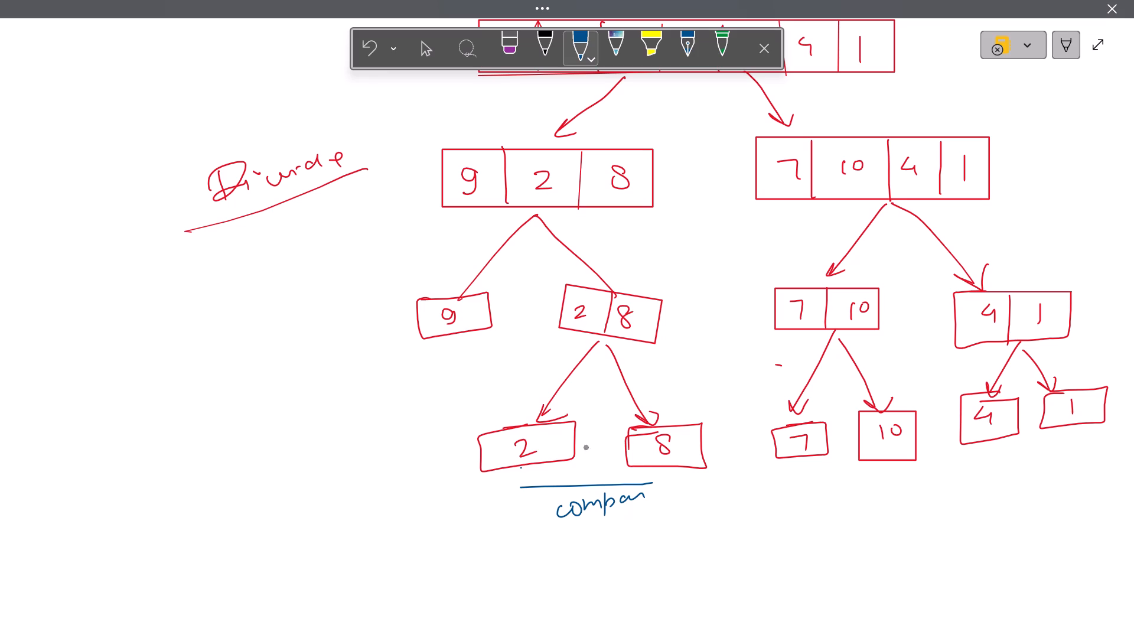
click(550, 447)
Draw a two-cell blue box just below the red 2, 8 subarray and write 2 and 8 in its cells.
drag(654, 343, 675, 376)
drag(675, 376, 689, 344)
drag(686, 347, 680, 373)
drag(663, 356, 664, 365)
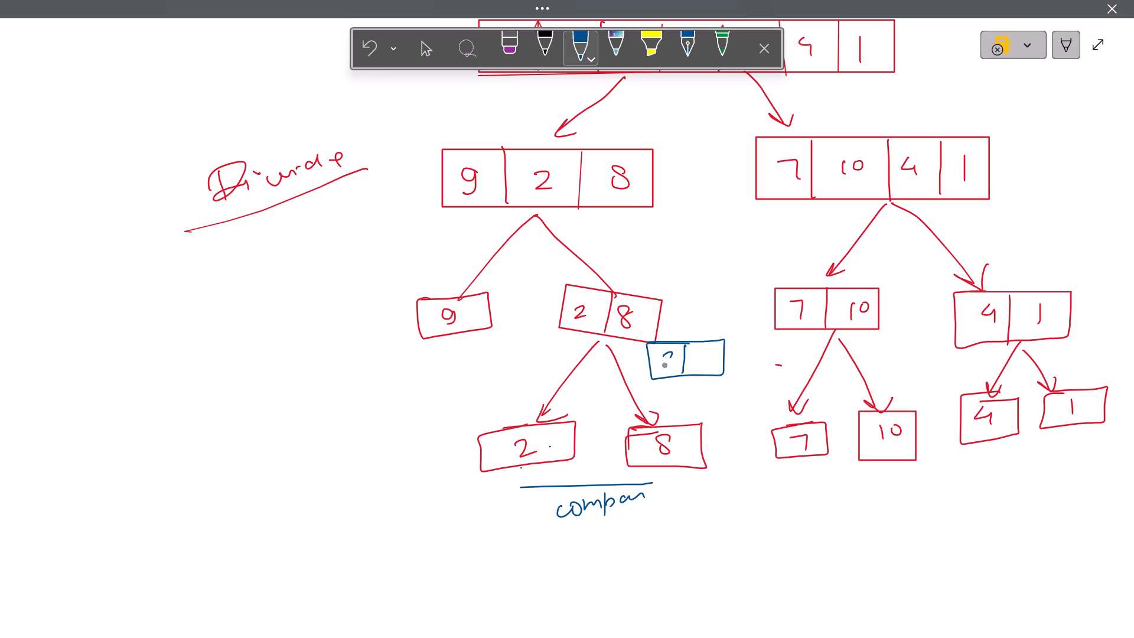
drag(664, 365, 677, 366)
click(696, 361)
Draw a single-cell blue box below the red 9 box and write 9 in it.
drag(444, 349, 467, 350)
drag(478, 357, 471, 364)
click(664, 369)
Draw a three-cell blue box below the 9, 2, 8 subarray and fill it with the merged values 2, 8, 9.
drag(625, 217, 725, 250)
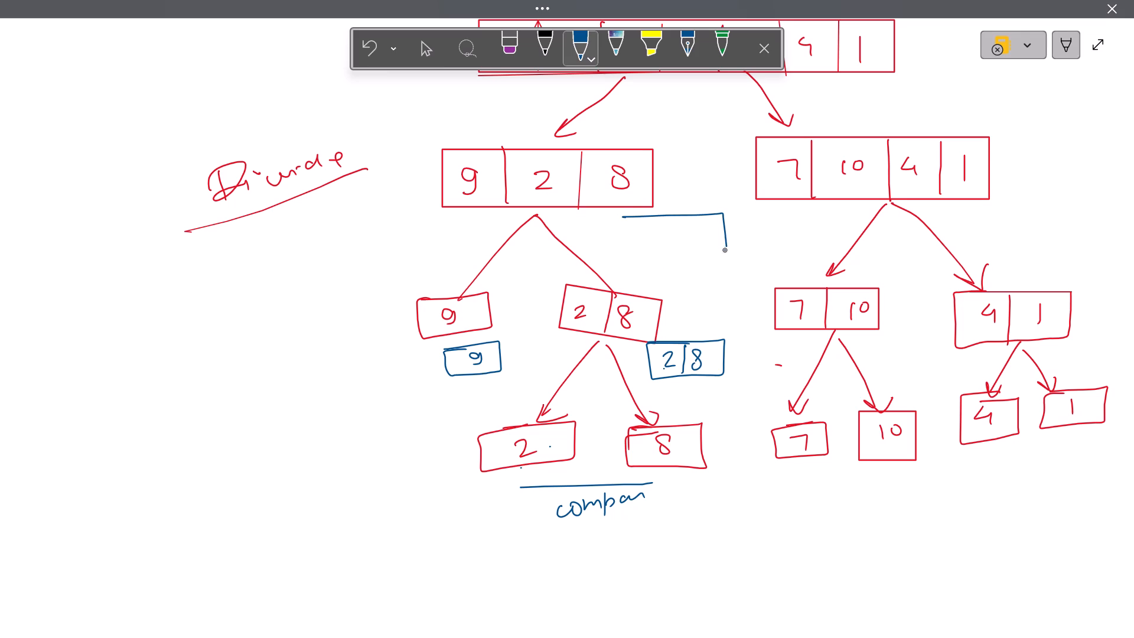
drag(725, 250, 656, 217)
drag(661, 221, 658, 250)
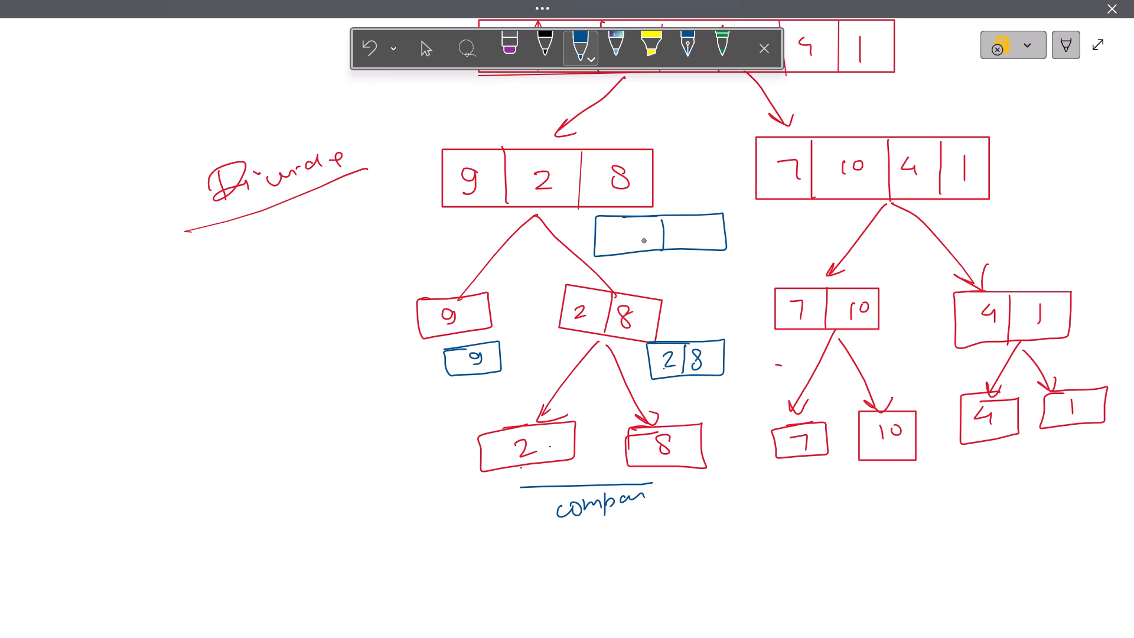
drag(627, 220, 624, 254)
drag(598, 237, 612, 245)
drag(651, 233, 657, 237)
drag(696, 231, 686, 243)
Draw a two-cell blue box just below the red 7, 10 subarray and write 7 and 10 in it.
scroll(761, 359, up, 1)
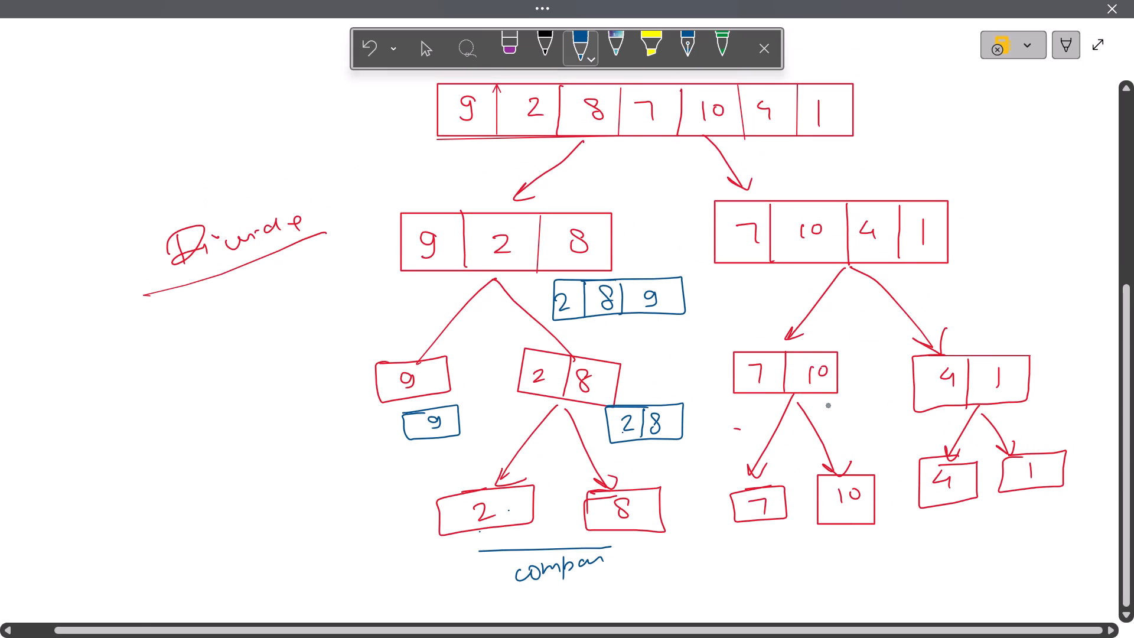
drag(828, 405, 851, 402)
drag(866, 404, 868, 419)
drag(847, 414, 869, 418)
drag(885, 406, 888, 415)
click(894, 409)
Draw a curved upward arrow beside the 4, 1 subarray to a two-cell blue box, and write 1 and 4 in it.
drag(1041, 438, 1061, 393)
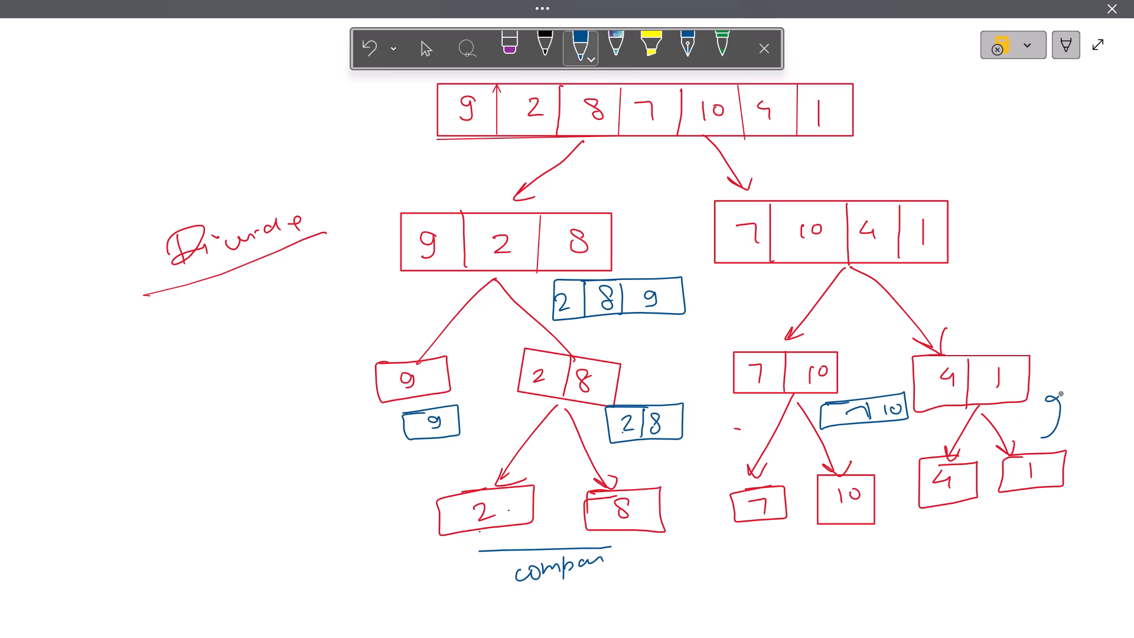
drag(1061, 393, 1063, 403)
drag(1050, 363, 1097, 359)
drag(1054, 366, 1101, 364)
drag(1084, 368, 1084, 369)
drag(1084, 369, 1082, 393)
drag(1069, 375, 1069, 386)
drag(1093, 373, 1101, 386)
drag(1094, 367, 1098, 388)
Draw an upward arrow from the 7, 10 subarray and a four-cell blue box beside its parent, filled with 1, 4, 7, 10.
drag(810, 351, 840, 323)
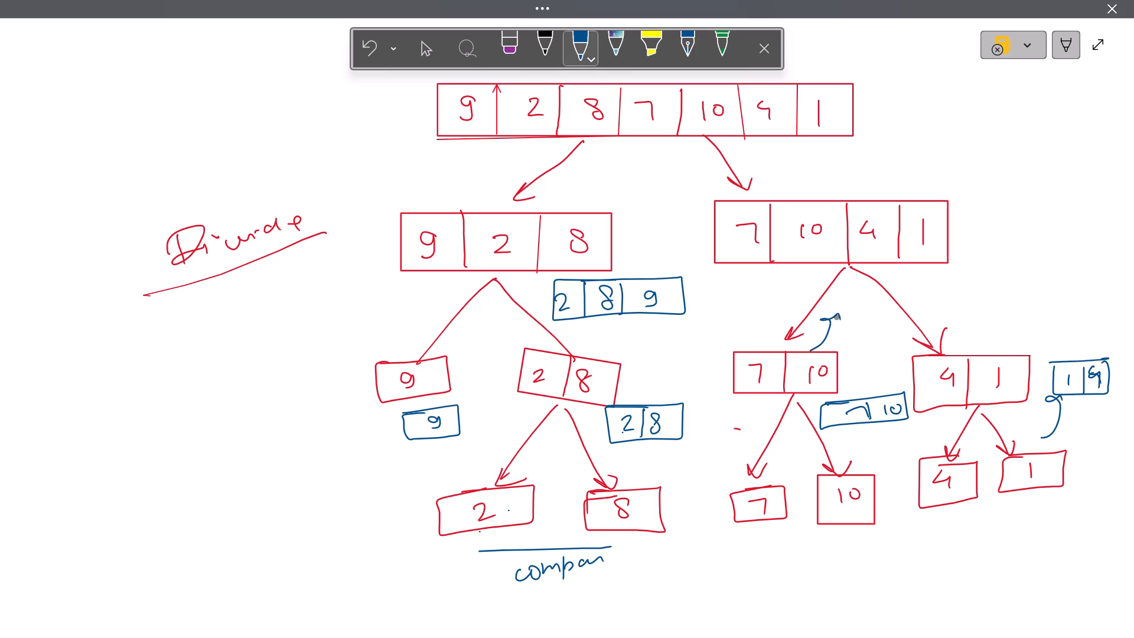
drag(949, 277, 1084, 273)
drag(1084, 273, 993, 274)
drag(977, 281, 978, 308)
drag(1011, 276, 1015, 311)
drag(1060, 277, 1057, 307)
drag(959, 285, 957, 299)
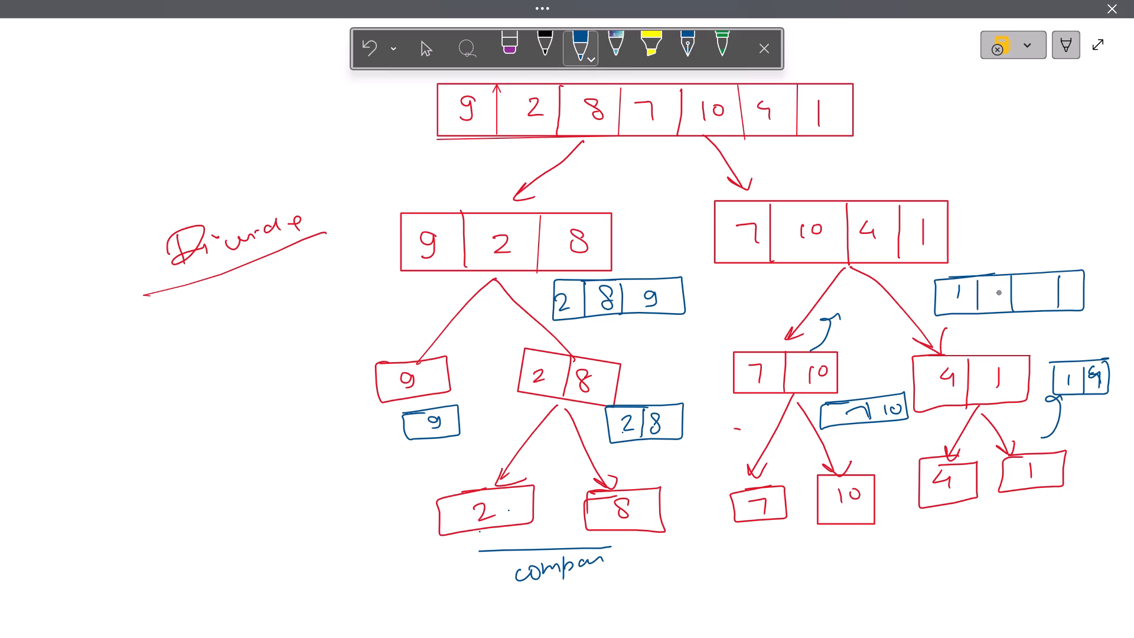
drag(1000, 284, 998, 302)
drag(1025, 282, 1034, 299)
drag(1066, 282, 1067, 297)
click(1074, 285)
Draw curved blue upward merge arrows in the 9, 2, 8 branch, from the bottom 8, blue 9, red 2, 8 and blue 2, 8, 9 boxes.
drag(643, 487, 674, 445)
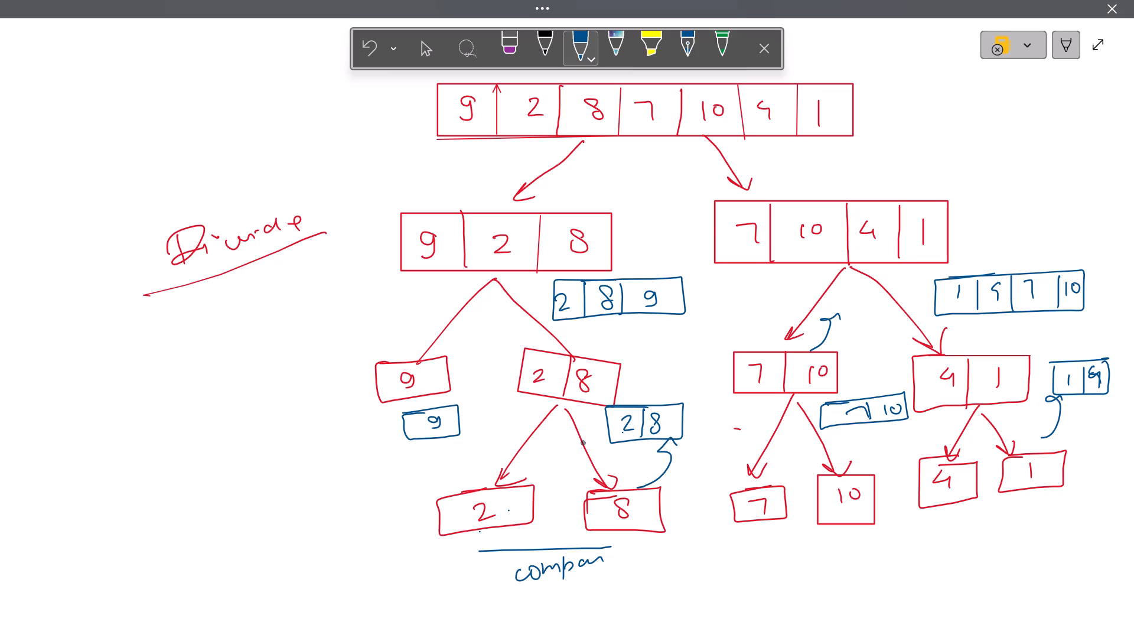
drag(450, 403, 492, 315)
drag(492, 315, 509, 320)
drag(623, 370, 657, 313)
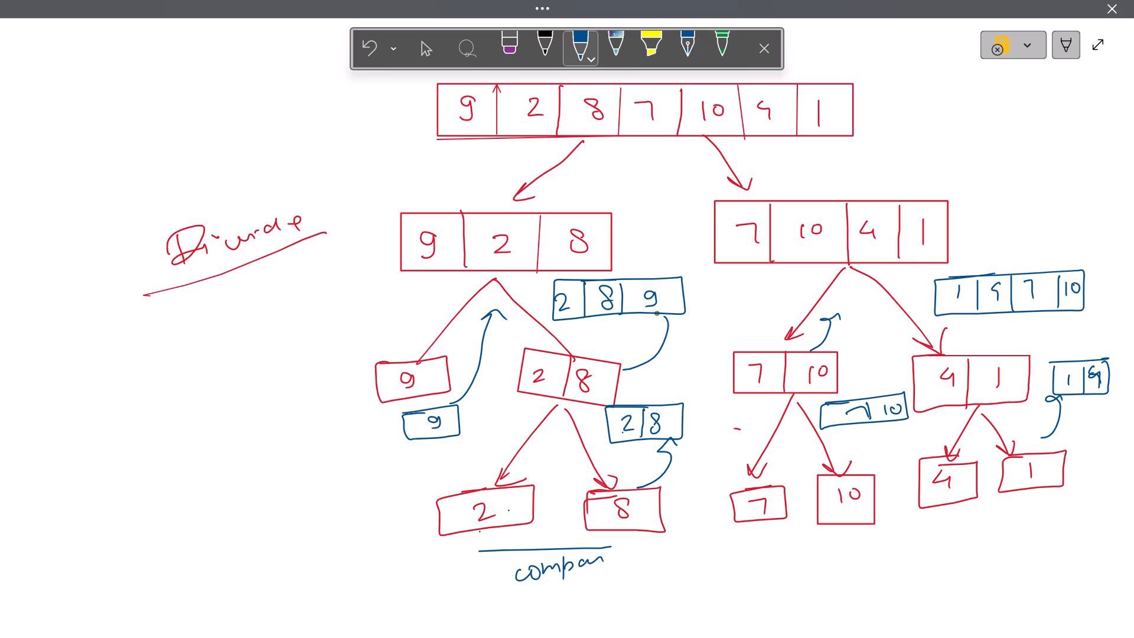
drag(657, 313, 660, 318)
drag(622, 279, 625, 191)
drag(625, 191, 634, 202)
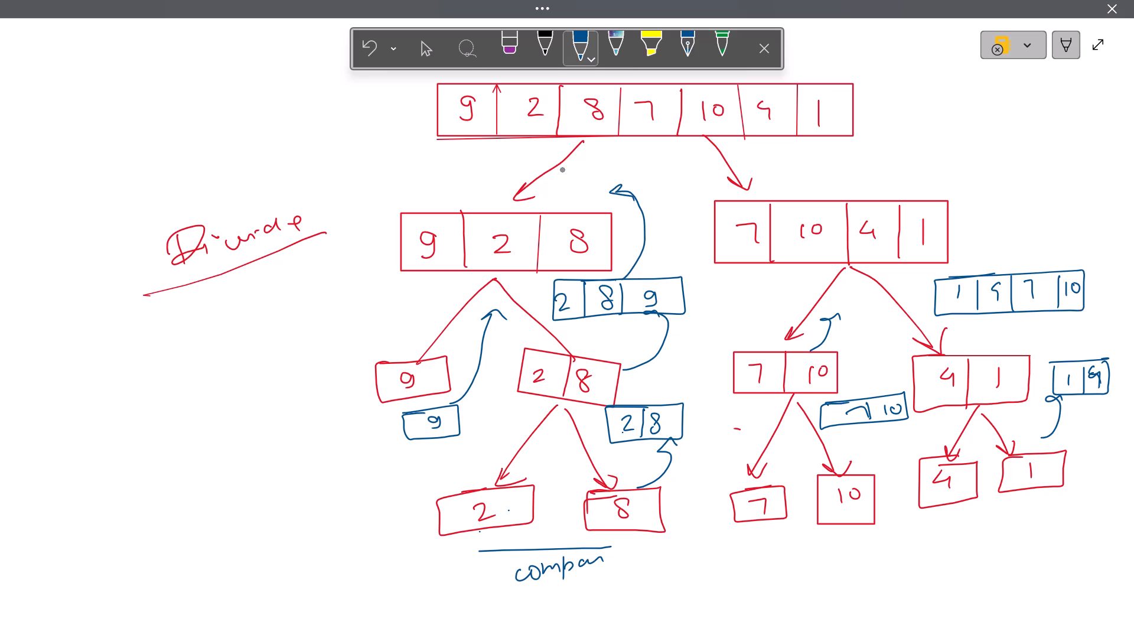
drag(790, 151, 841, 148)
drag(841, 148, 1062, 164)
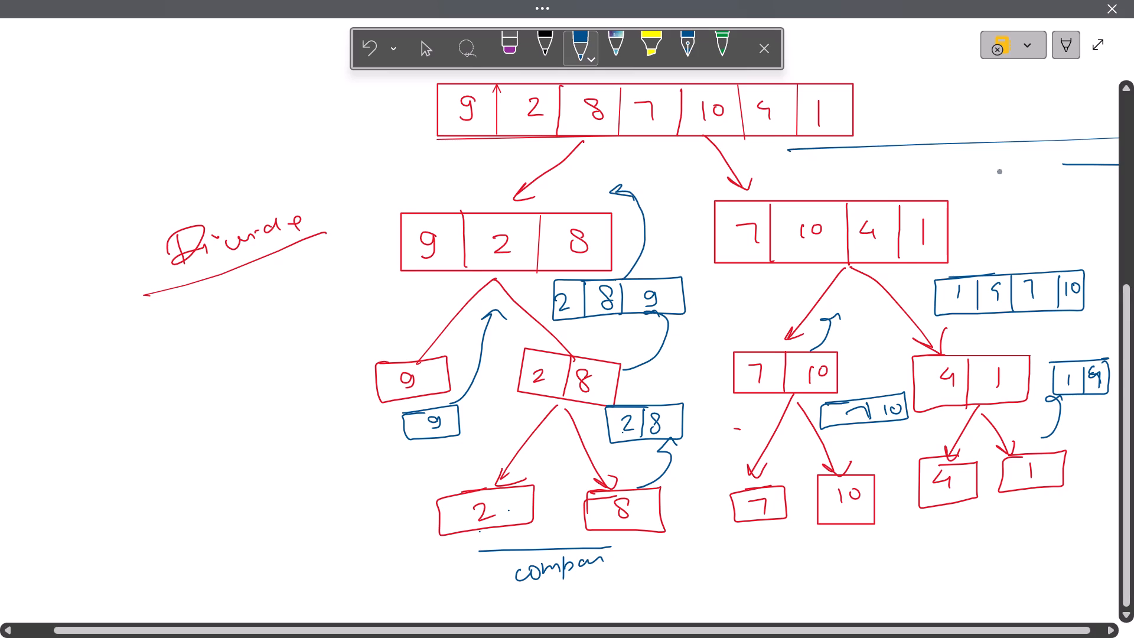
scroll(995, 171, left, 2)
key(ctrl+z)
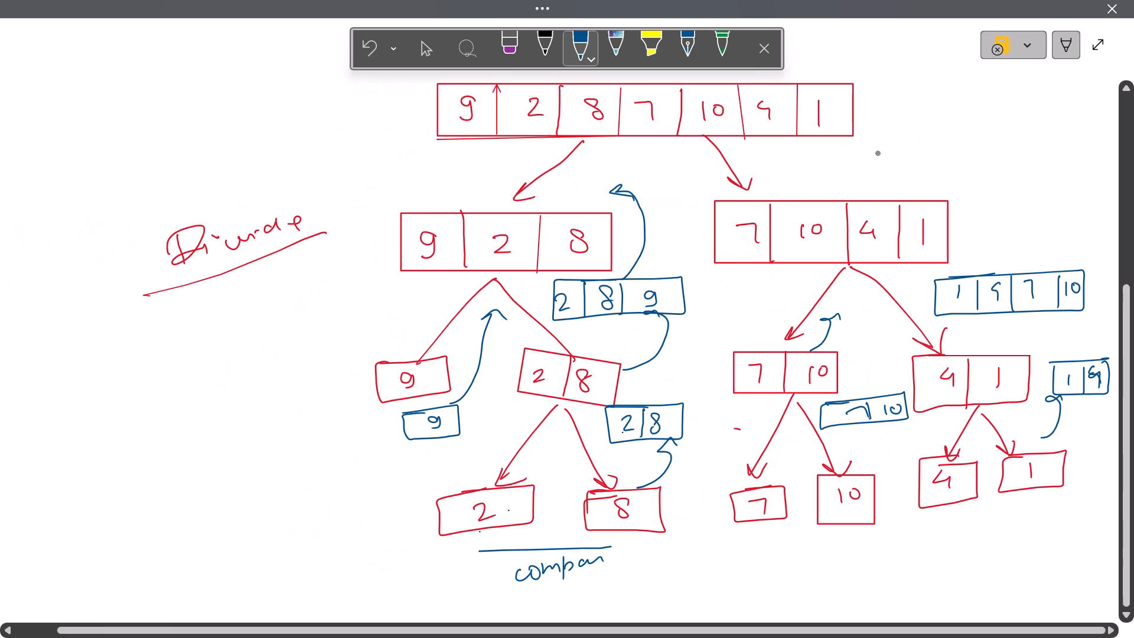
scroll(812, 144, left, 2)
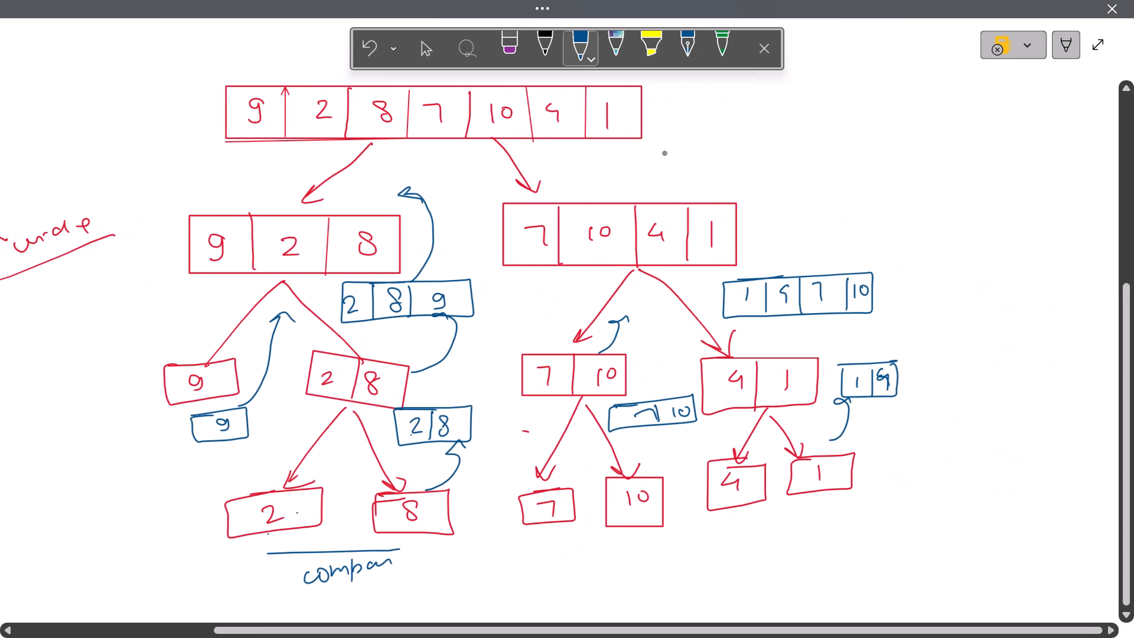
Draw a long empty blue rectangle starting at the lower right corner of the top red seven-cell array.
drag(655, 148, 908, 172)
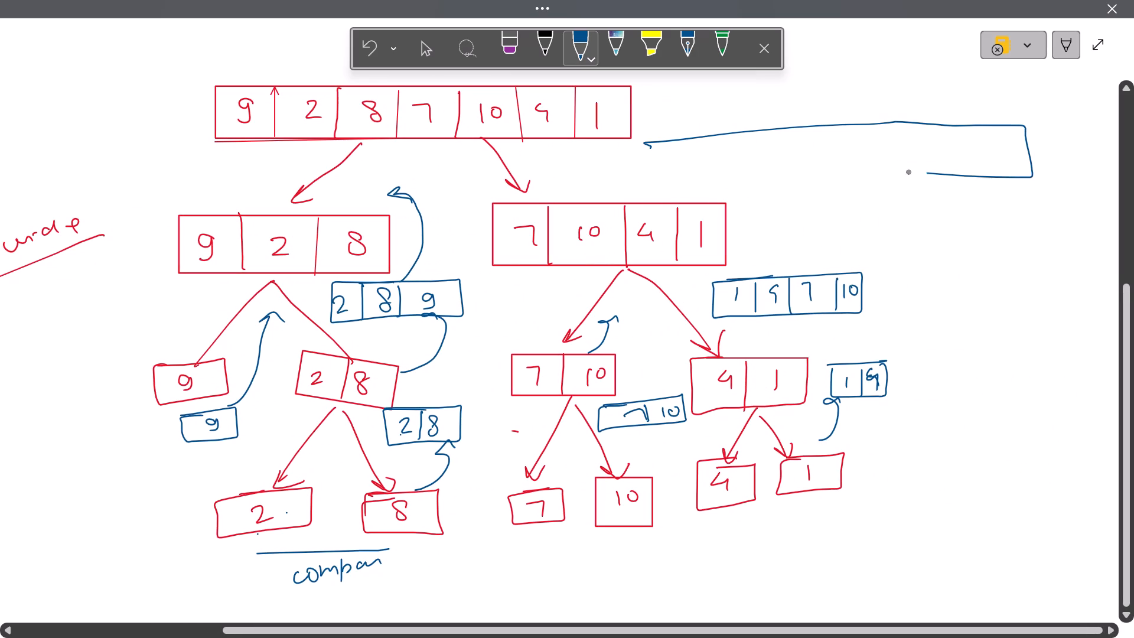
drag(908, 172, 659, 142)
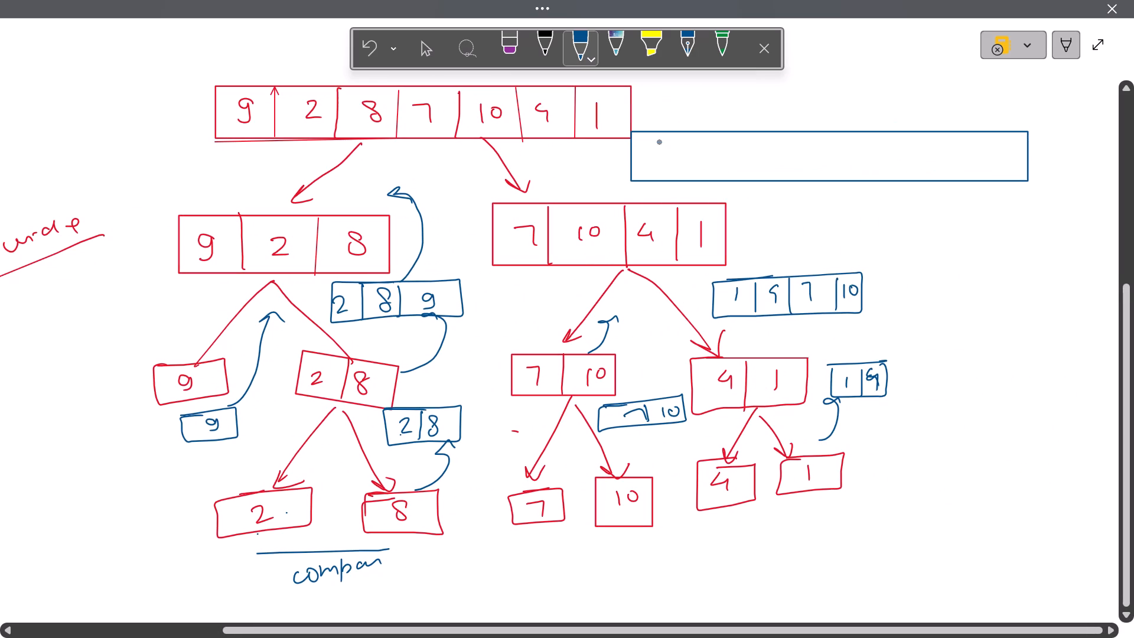
drag(659, 142, 660, 142)
Divide off the first four cells of the long blue box and write 1, 2, 4 and 7 in them.
drag(671, 132, 670, 178)
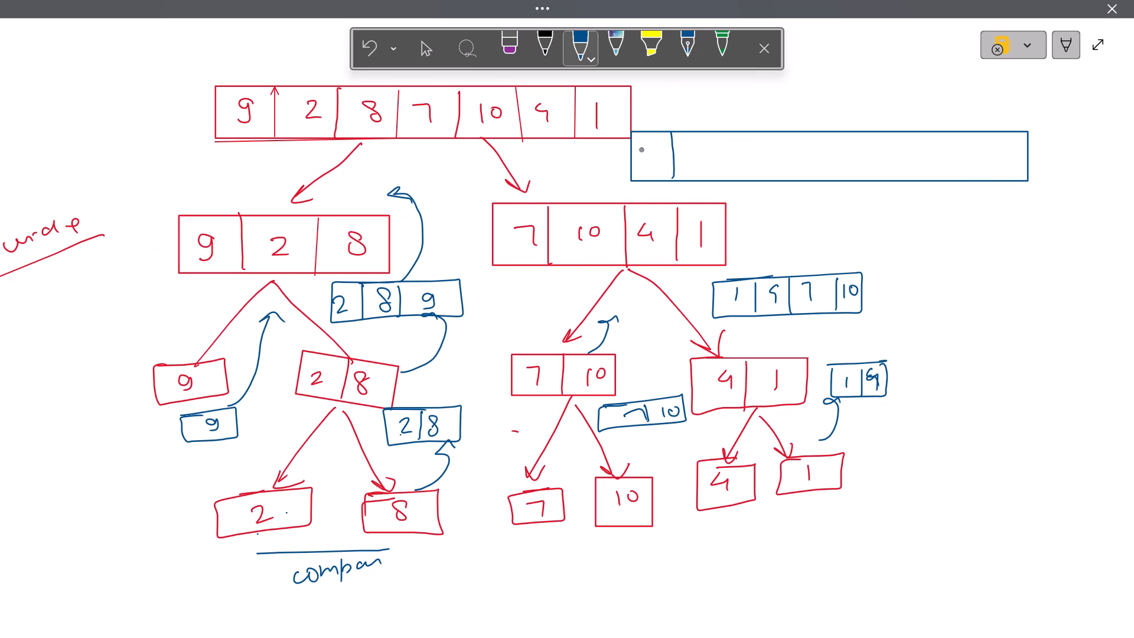
drag(646, 146, 653, 162)
drag(701, 149, 709, 159)
drag(724, 139, 726, 165)
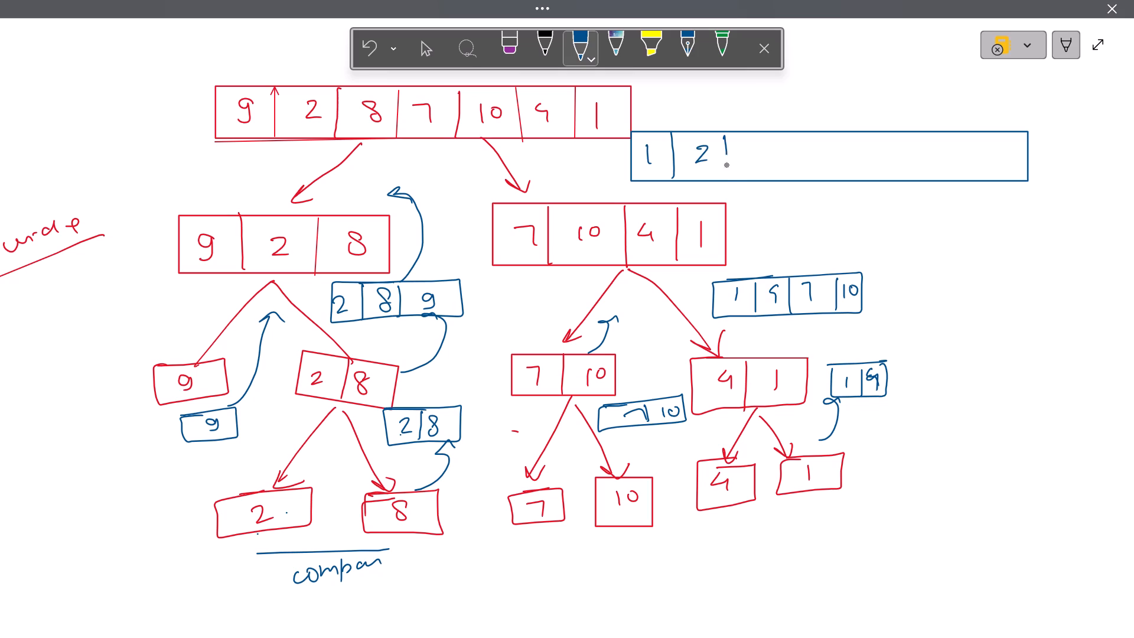
drag(726, 165, 729, 184)
drag(754, 144, 762, 162)
drag(793, 132, 793, 130)
drag(793, 130, 793, 179)
drag(811, 142, 827, 161)
drag(823, 155, 845, 148)
Divide the rest of the long blue box into three cells and write 8, 9 and 10 in them.
drag(856, 135, 858, 166)
drag(858, 166, 862, 176)
click(889, 153)
drag(913, 139, 923, 177)
drag(958, 149, 958, 150)
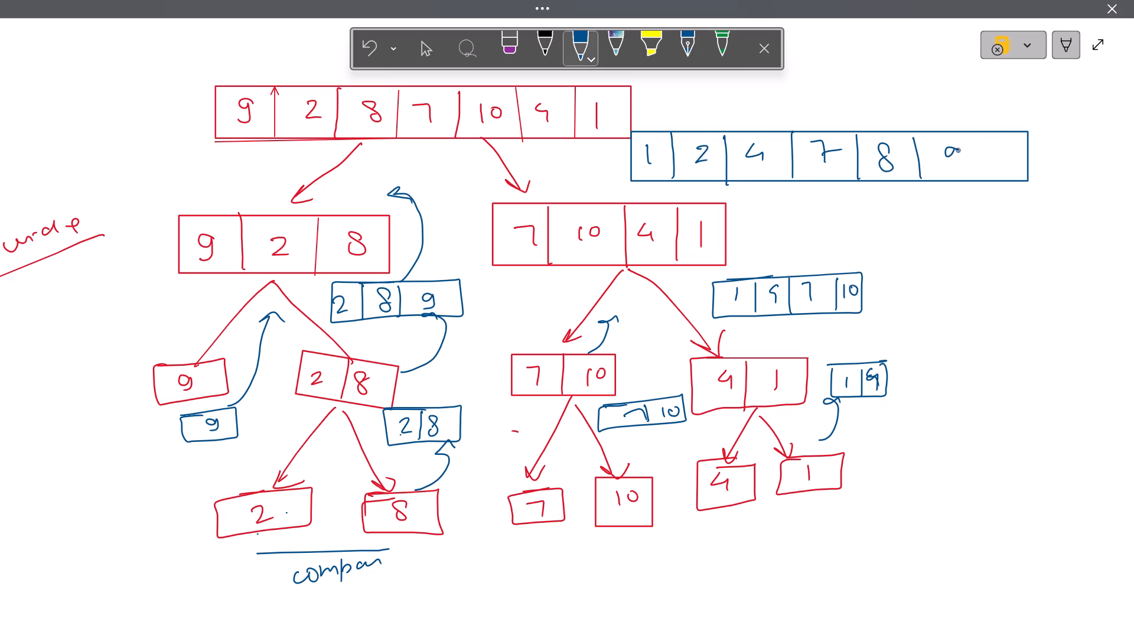
drag(958, 150, 949, 165)
drag(982, 137, 983, 178)
drag(999, 151, 1002, 170)
click(1012, 154)
Draw a blue line under the full width of the top red array, ending at the sorted blue box.
drag(218, 141, 229, 140)
drag(229, 140, 627, 145)
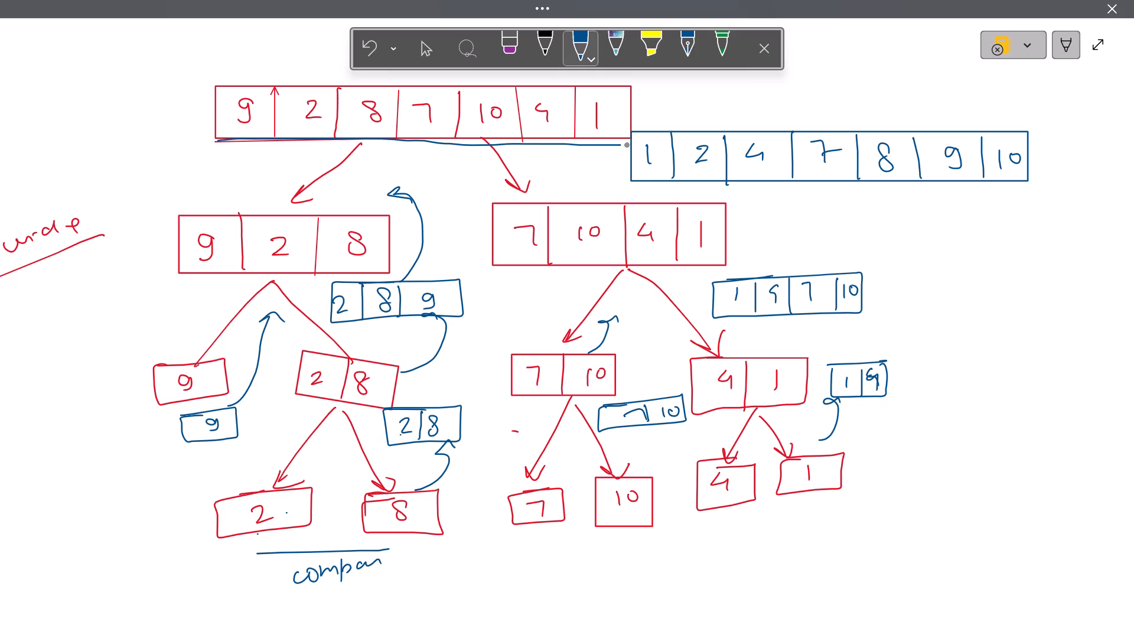
drag(627, 145, 622, 152)
drag(622, 152, 630, 144)
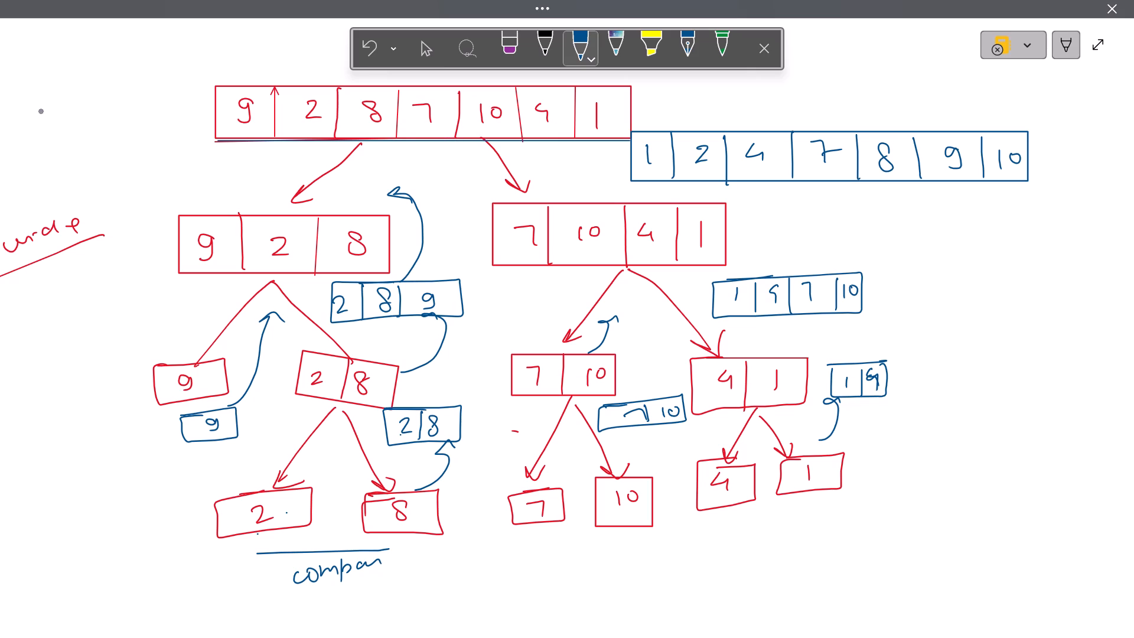
Write "length = 7" in blue beside the start of the top red array and underline it.
drag(37, 117, 66, 102)
drag(70, 92, 81, 100)
drag(89, 92, 105, 91)
drag(102, 83, 120, 75)
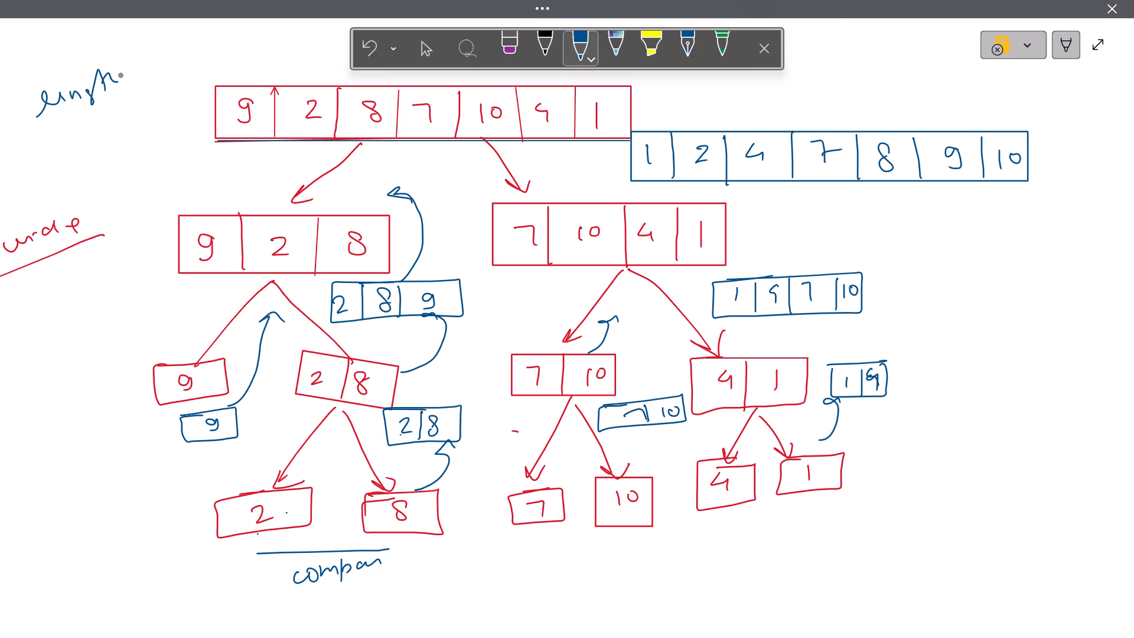
drag(120, 75, 126, 76)
drag(138, 70, 149, 66)
drag(141, 73, 155, 68)
drag(158, 61, 171, 76)
drag(33, 124, 178, 84)
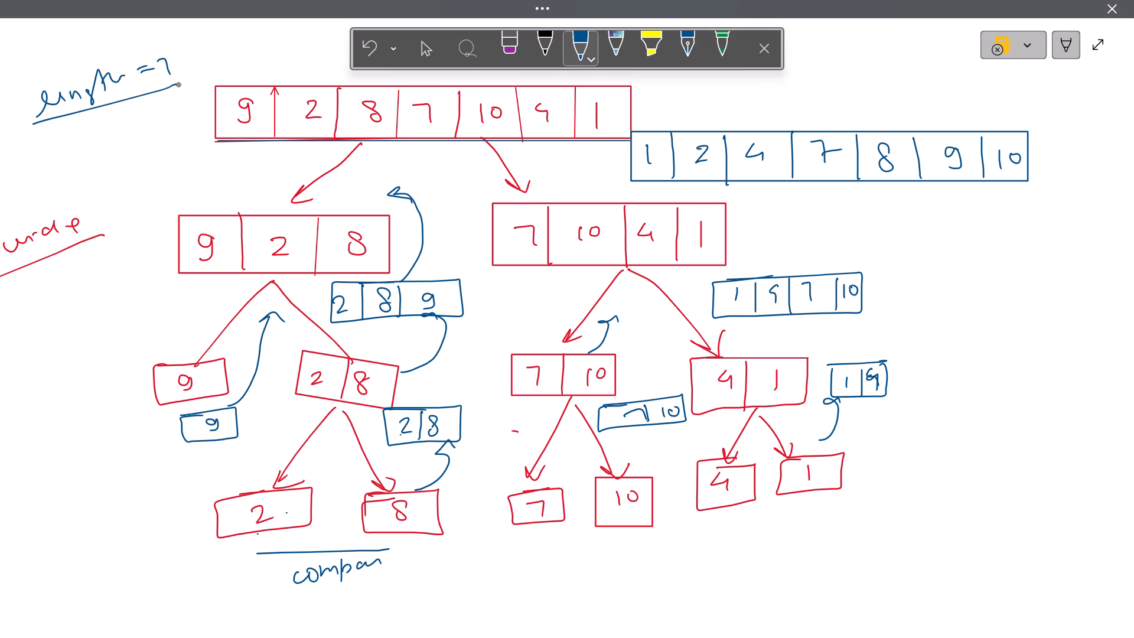
drag(178, 84, 173, 87)
Write "mid = 7/2" in blue below the length note.
drag(19, 177, 45, 180)
drag(47, 170, 53, 169)
drag(67, 163, 66, 172)
drag(66, 172, 75, 166)
drag(92, 157, 102, 152)
drag(94, 158, 103, 155)
drag(103, 141, 132, 145)
drag(136, 136, 154, 128)
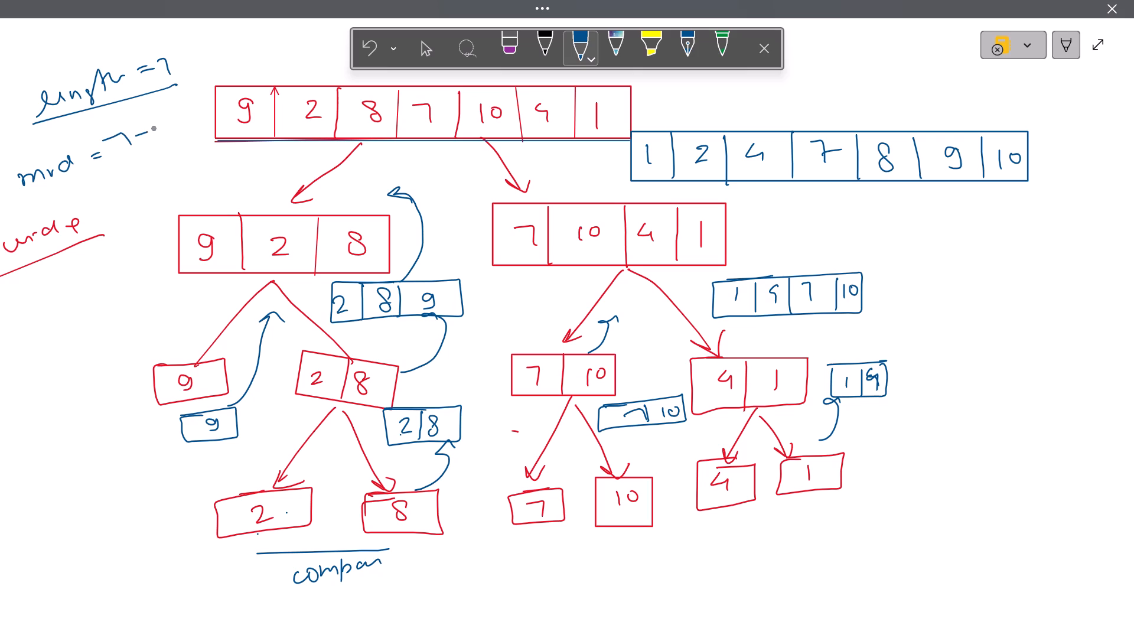
drag(154, 128, 154, 129)
drag(155, 123, 127, 162)
drag(137, 157, 160, 163)
Write the result "= 3" under 7/2, underline it and circle the 3.
drag(119, 199, 130, 194)
drag(116, 205, 131, 200)
drag(137, 189, 141, 191)
drag(141, 191, 141, 198)
drag(136, 206, 164, 191)
drag(150, 180, 144, 205)
drag(144, 205, 141, 188)
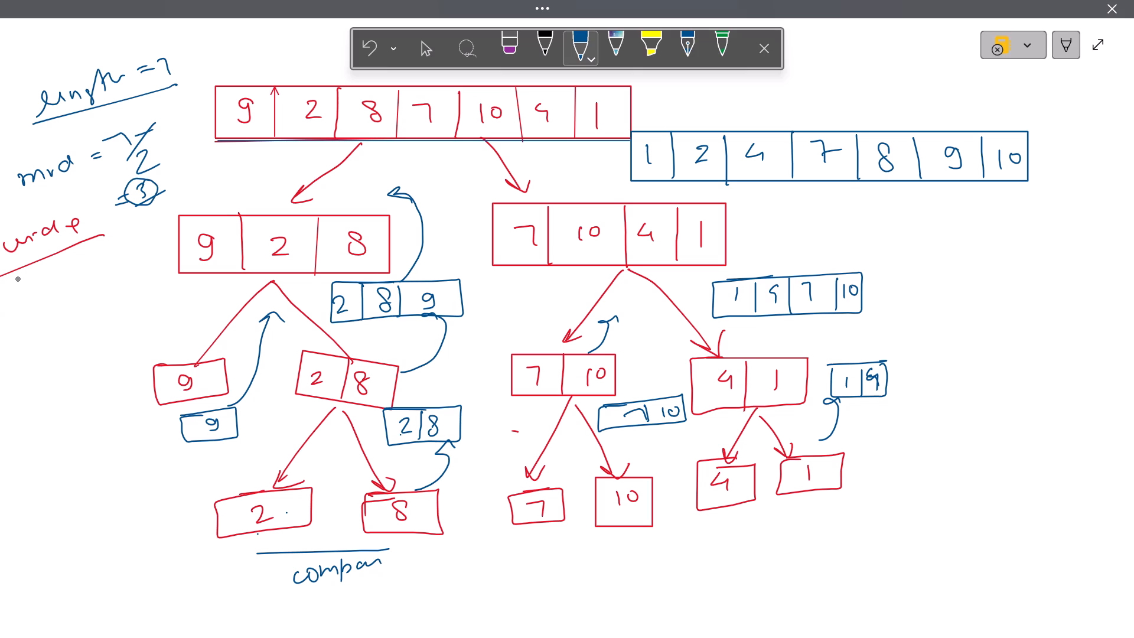
Write the blue heading "Left" below the red Divide label and underline it.
drag(29, 314, 56, 319)
drag(60, 302, 69, 329)
drag(66, 319, 85, 313)
drag(80, 310, 90, 300)
scroll(76, 299, right, 1)
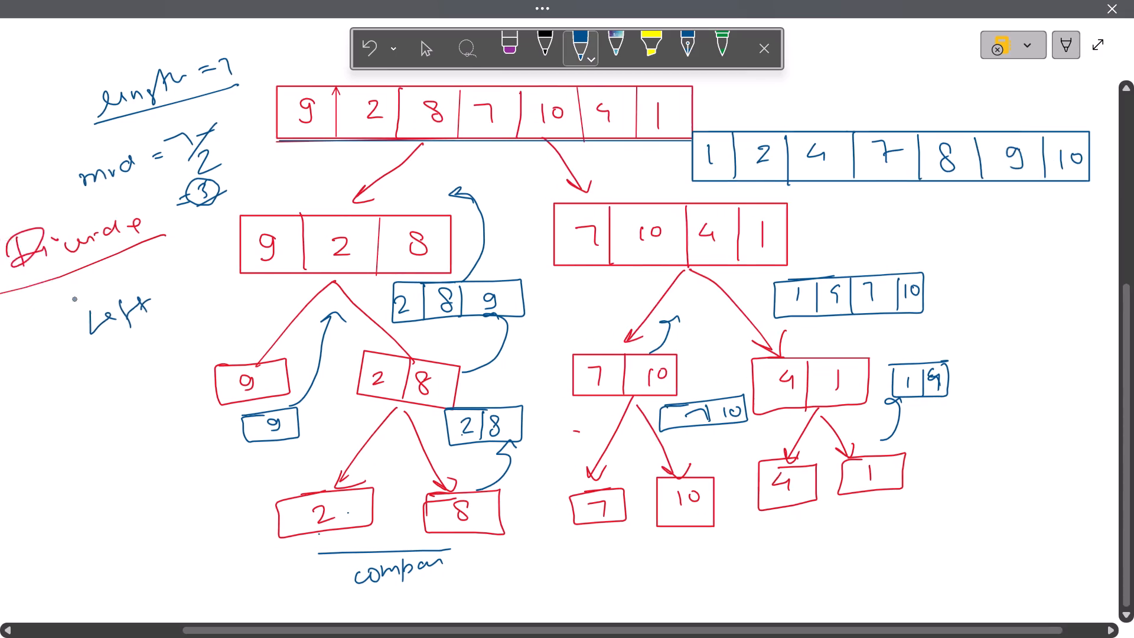
scroll(74, 299, right, 1)
drag(145, 350, 258, 314)
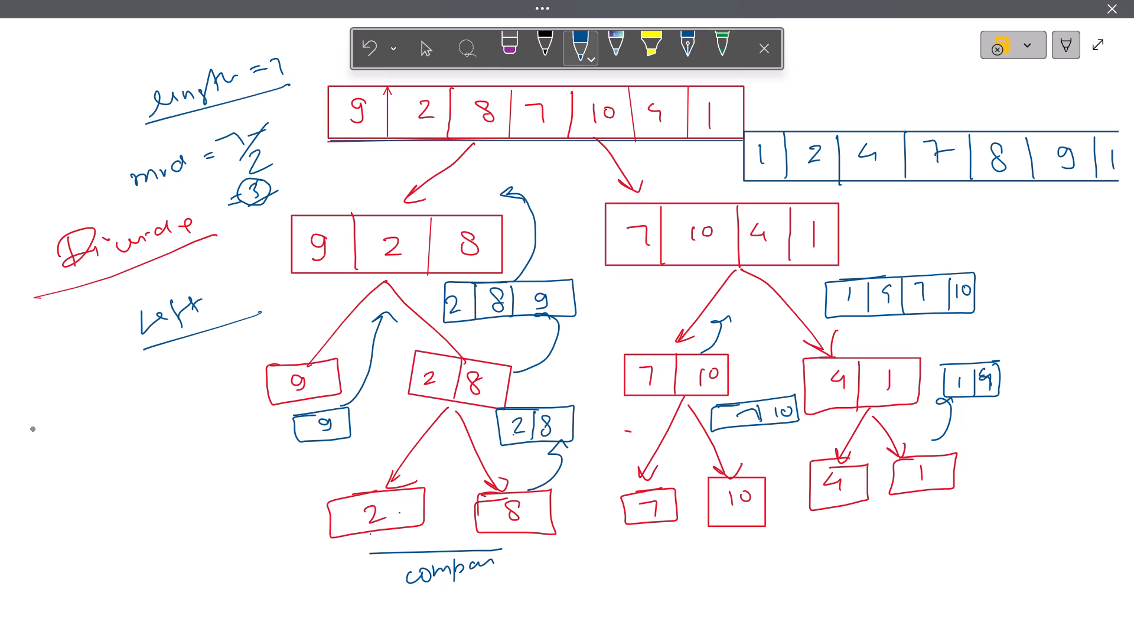
Write "Start = 0" in blue below the Left heading.
drag(47, 414, 52, 430)
drag(56, 408, 62, 425)
drag(62, 419, 76, 421)
drag(77, 414, 82, 415)
drag(82, 415, 93, 407)
drag(87, 406, 101, 399)
drag(108, 398, 123, 391)
drag(112, 402, 123, 396)
drag(141, 386, 133, 382)
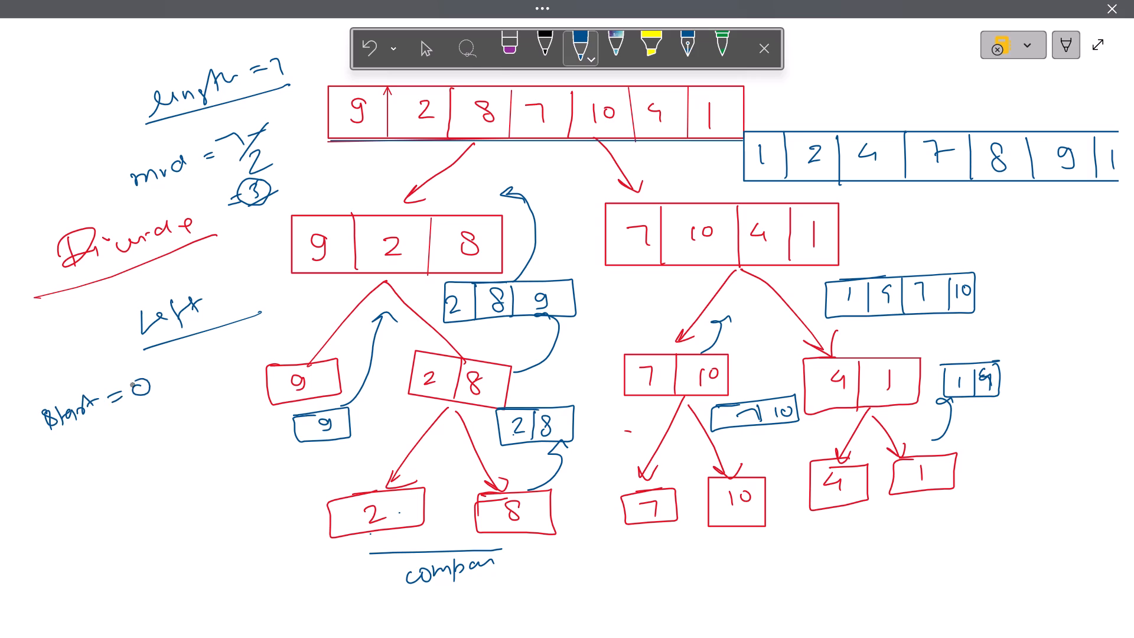
Write "end = mid" in blue just under the end of the Left heading's underline.
drag(208, 356, 222, 353)
drag(222, 345, 224, 349)
drag(224, 349, 233, 350)
drag(236, 347, 253, 344)
drag(253, 342, 259, 340)
drag(253, 344, 260, 343)
drag(263, 331, 282, 333)
drag(283, 328, 288, 330)
drag(289, 320, 296, 320)
drag(301, 319, 309, 328)
drag(253, 339, 263, 336)
drag(253, 344, 265, 341)
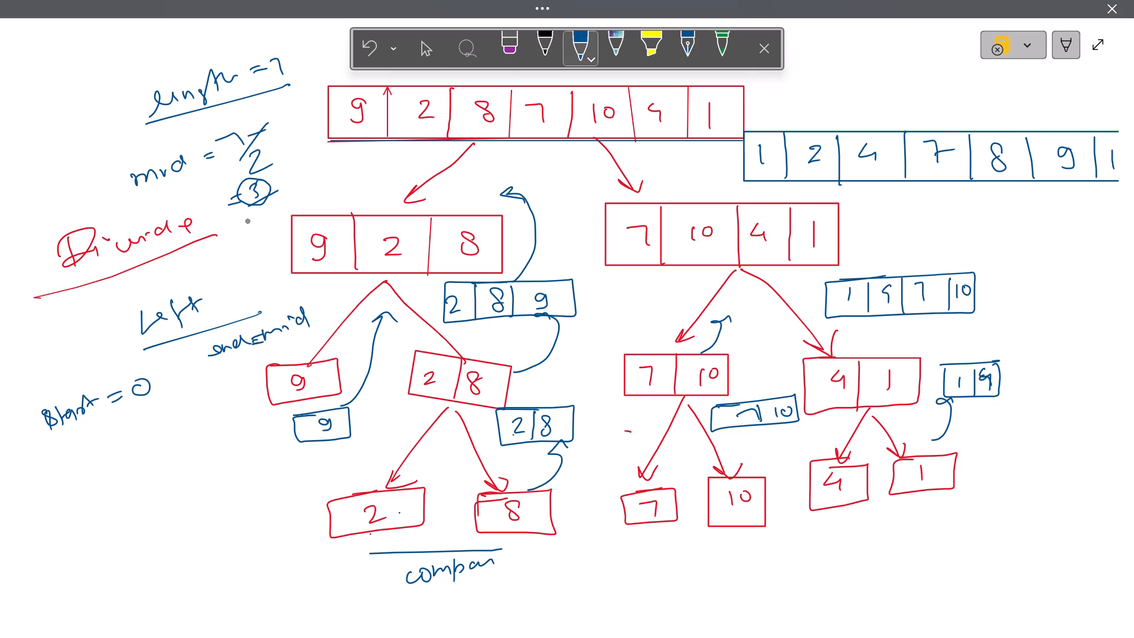
Add two more blue underline strokes beneath the circled 3 of the mid calculation.
drag(252, 211, 278, 198)
drag(252, 209, 283, 200)
Mark the 9, 2 and 8 cells of the top array with blue dots and underline the array from 9 through 7.
click(363, 136)
click(410, 135)
click(465, 136)
drag(338, 142, 363, 141)
drag(363, 141, 520, 141)
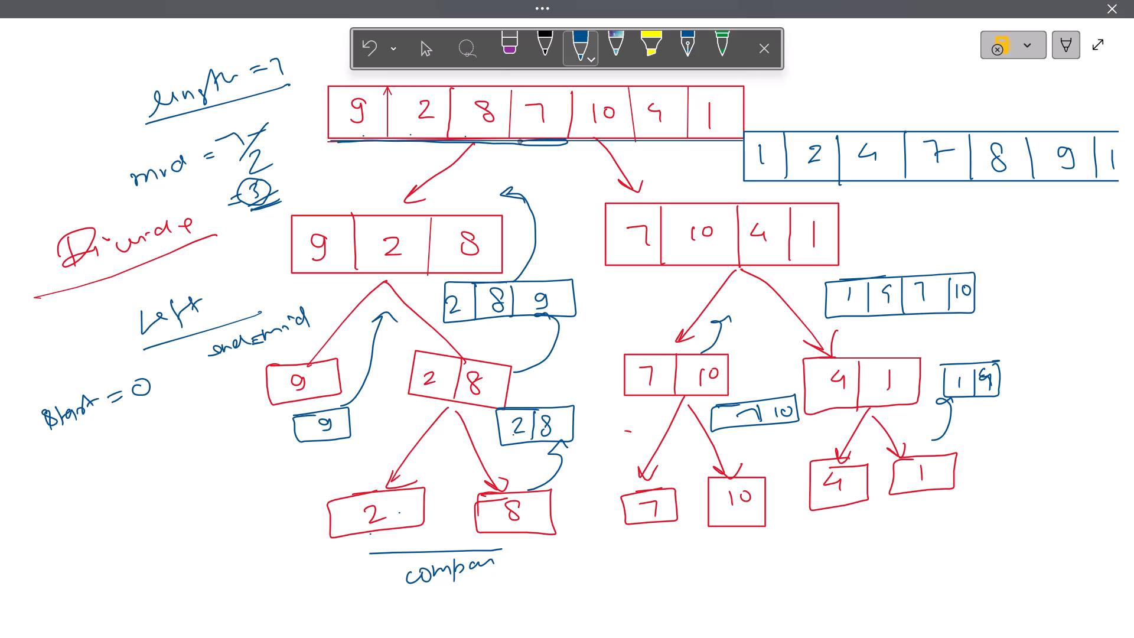
drag(520, 141, 516, 141)
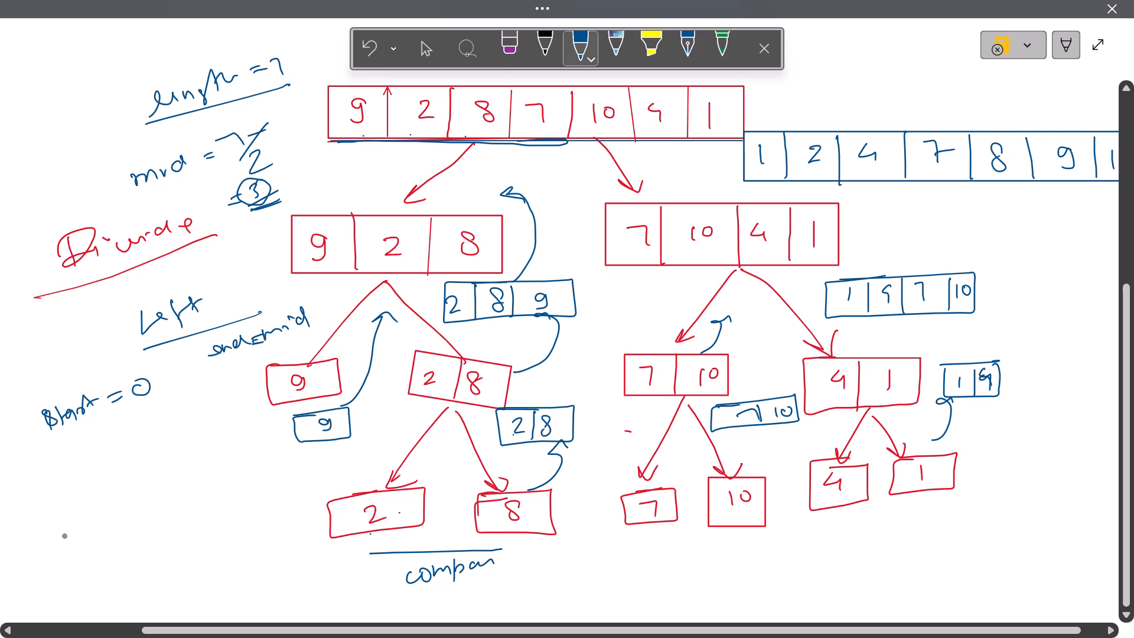
Draw a long blue divider line below "Start = 0" and write the heading "Right" beneath it.
drag(60, 448, 263, 372)
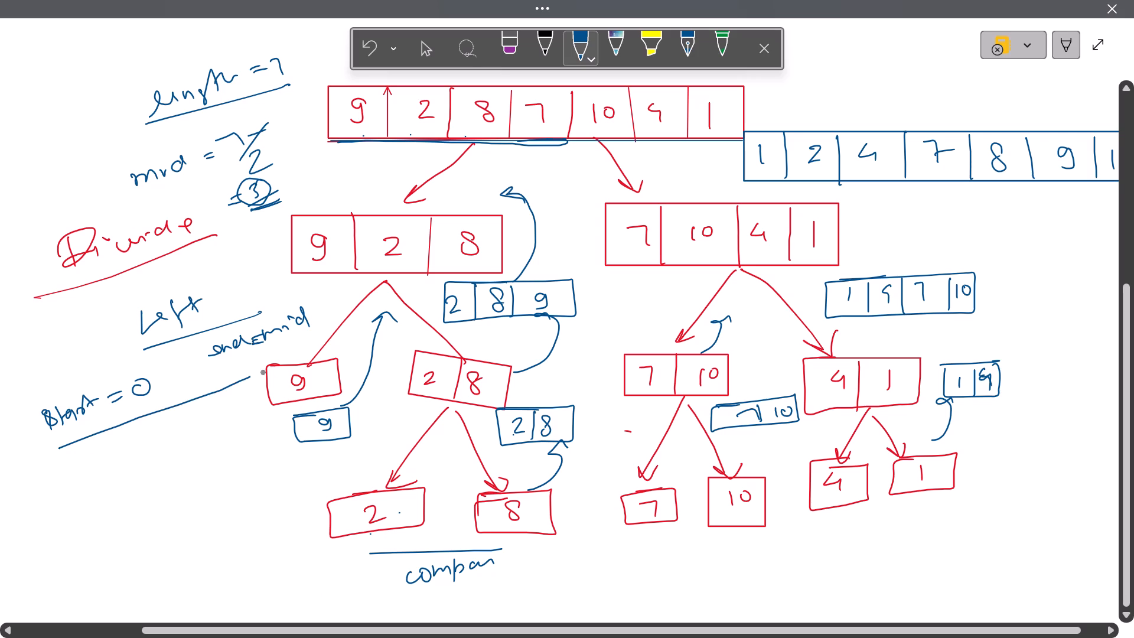
drag(263, 372, 319, 349)
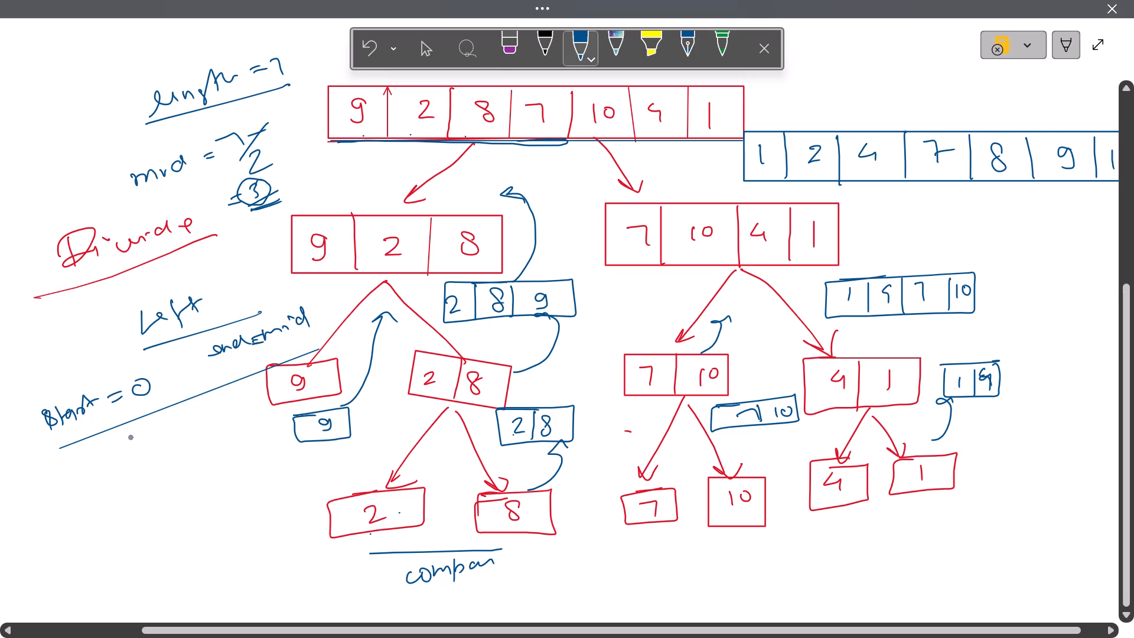
drag(93, 458, 121, 455)
drag(126, 453, 132, 455)
drag(139, 444, 146, 435)
click(129, 443)
drag(142, 447, 192, 419)
drag(189, 419, 201, 412)
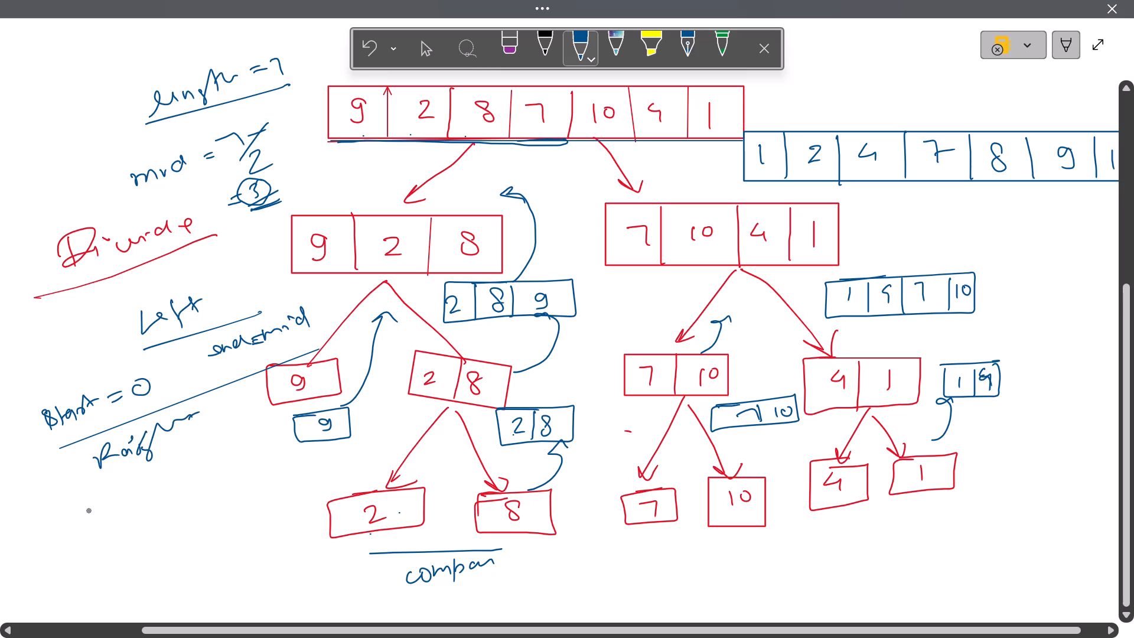
Write "start = mid+1" in blue below the Right heading and underline "mid+1".
click(75, 515)
drag(83, 503, 93, 519)
drag(92, 514, 113, 515)
drag(112, 507, 131, 487)
drag(131, 487, 139, 509)
drag(136, 506, 146, 495)
drag(156, 489, 163, 487)
drag(154, 496, 166, 493)
drag(166, 479, 188, 483)
drag(191, 471, 196, 479)
click(196, 468)
drag(207, 472, 219, 474)
drag(219, 469, 236, 462)
drag(229, 457, 236, 470)
drag(240, 451, 251, 471)
drag(178, 501, 250, 475)
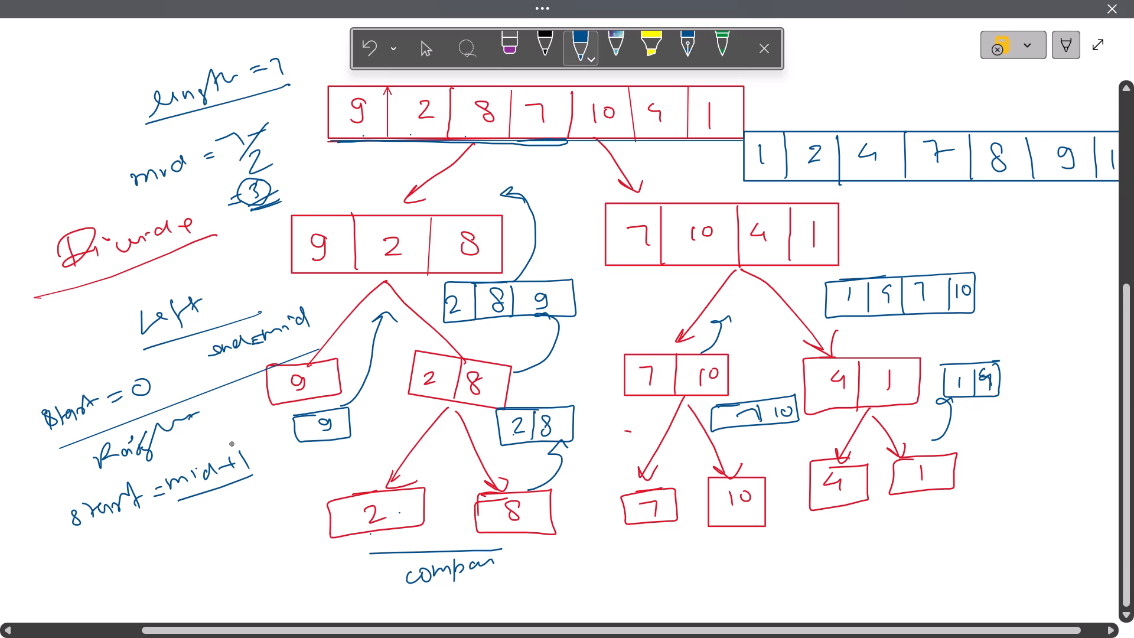
Underline the 10 cell of the top array in blue.
click(579, 138)
Write "end = l-1" in blue below "start = mid+1", with "end" double-underlined and "l-1" underlined.
drag(139, 554, 158, 549)
drag(158, 539, 171, 542)
drag(179, 535, 184, 519)
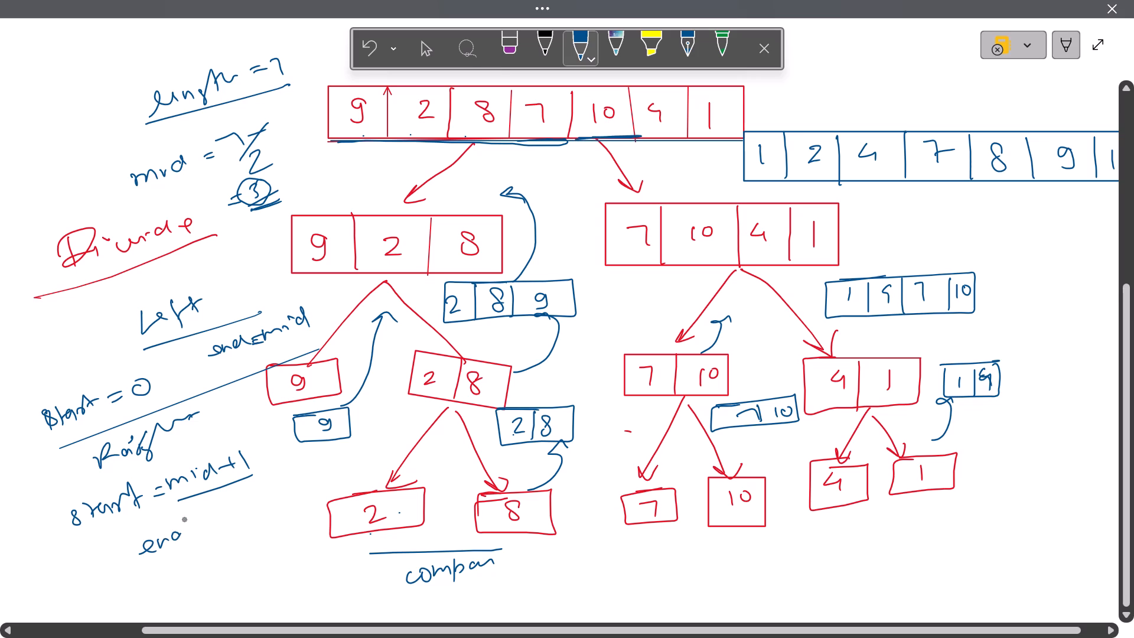
drag(184, 519, 194, 532)
drag(139, 564, 194, 540)
drag(157, 564, 191, 548)
drag(220, 523, 230, 514)
drag(223, 523, 238, 514)
drag(243, 517, 262, 502)
drag(263, 497, 268, 493)
drag(271, 485, 279, 500)
drag(250, 522, 301, 494)
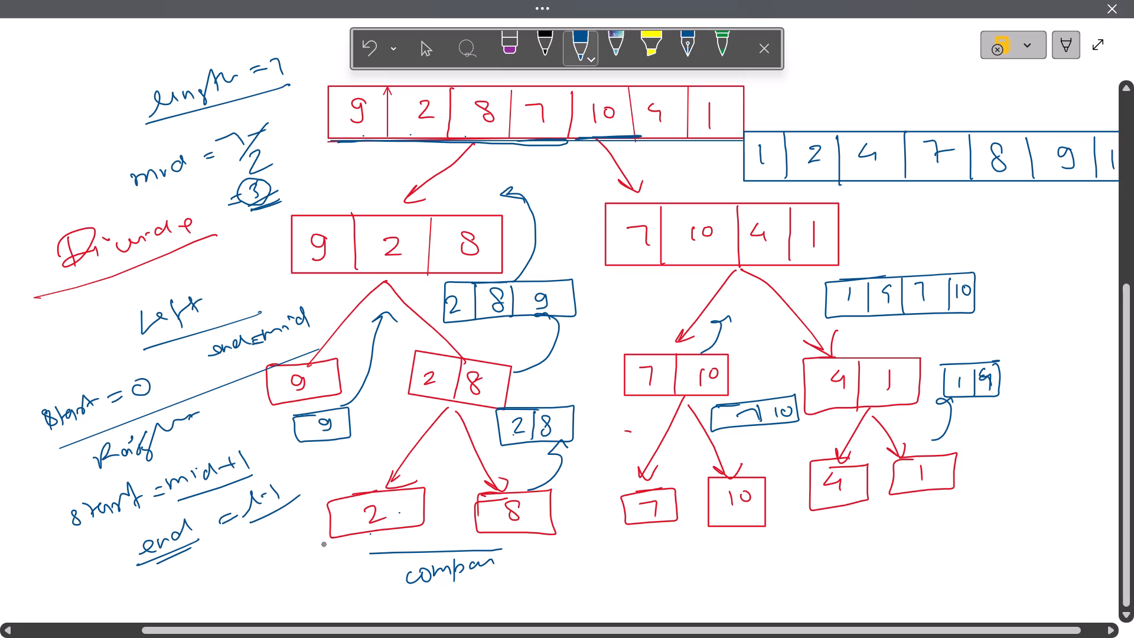
Write "start=0" in blue below the 2 leaf box, beside the compare note, and underline it.
drag(237, 581, 236, 598)
drag(247, 570, 253, 585)
drag(250, 581, 285, 572)
drag(289, 564, 295, 558)
drag(289, 565, 306, 555)
drag(243, 606, 359, 555)
Write "end" in blue beside "start=0", underline and circle it, and add an underlined 0 below the compare note.
drag(326, 597, 345, 593)
drag(346, 581, 361, 565)
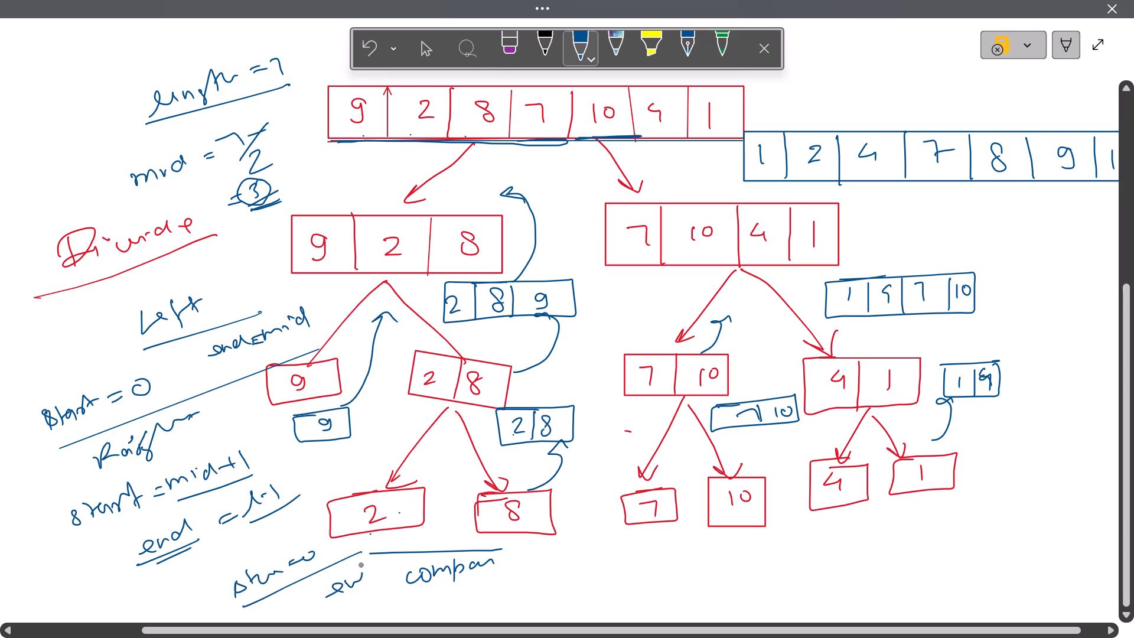
drag(361, 565, 366, 580)
drag(327, 606, 367, 601)
click(402, 601)
drag(396, 619, 447, 598)
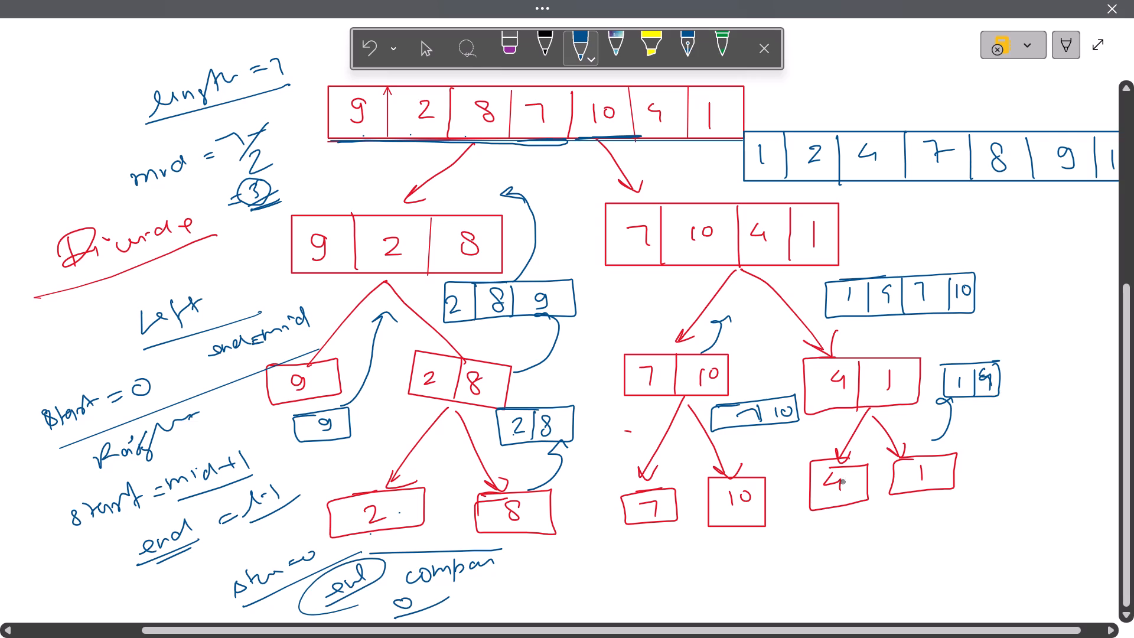
Underline the leaf boxes 7, 10, 4 and 1 of the divide tree in blue.
drag(625, 539, 679, 529)
drag(699, 529, 747, 520)
drag(832, 513, 848, 511)
drag(848, 511, 866, 507)
drag(903, 500, 947, 494)
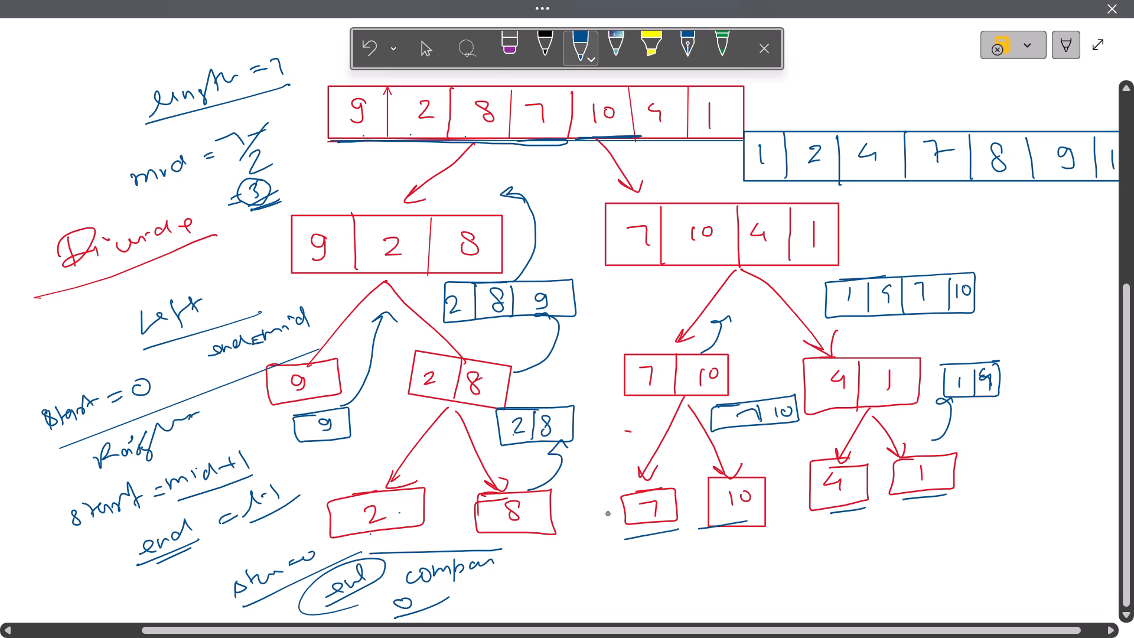
Stop inking and exit the full-page view of the DSA notes page.
scroll(608, 513, down, 2)
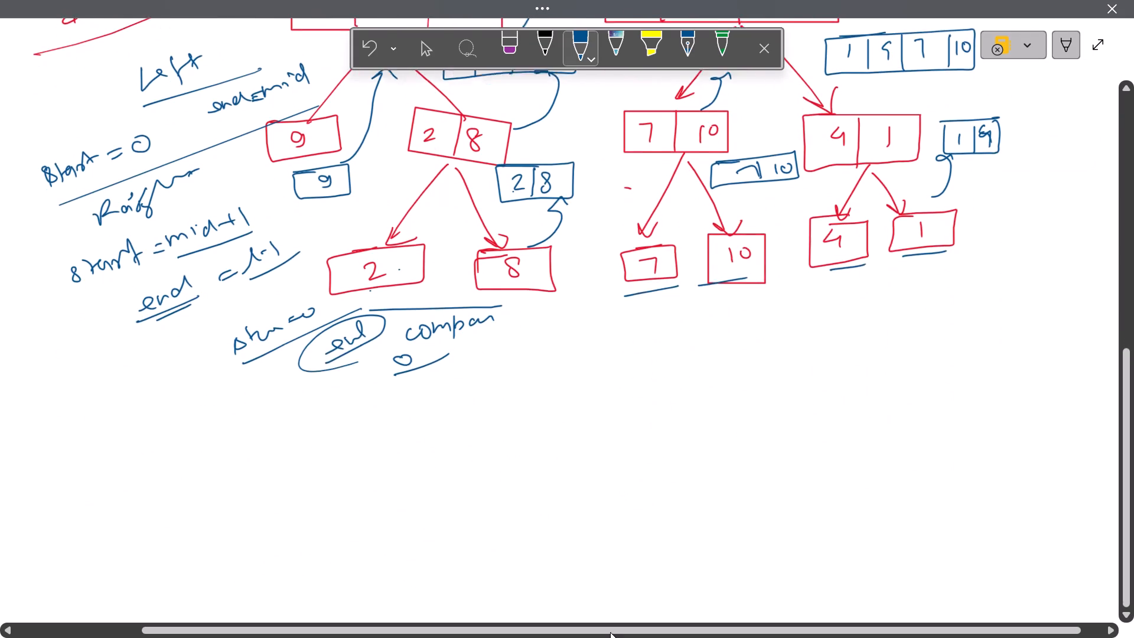
scroll(628, 637, up, 1)
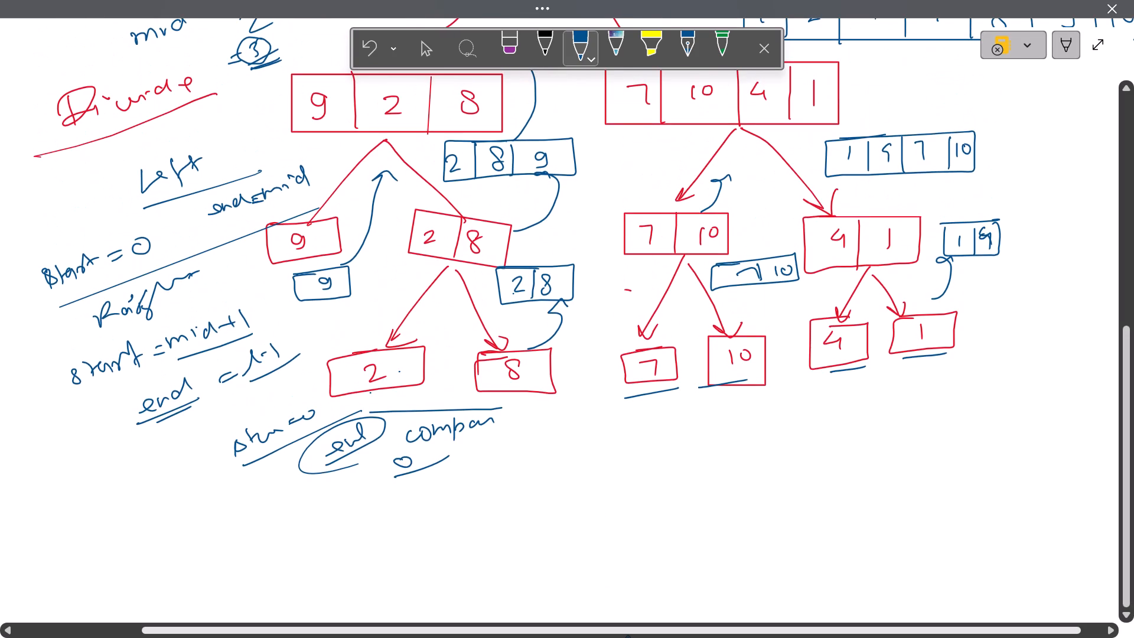
key(Escape)
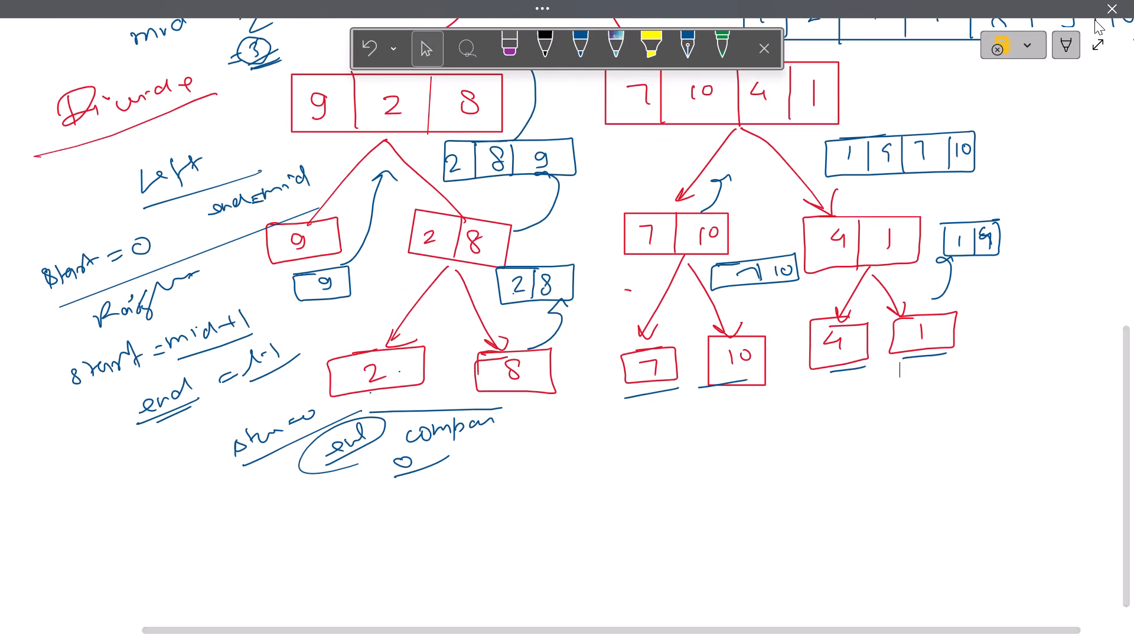
click(1098, 38)
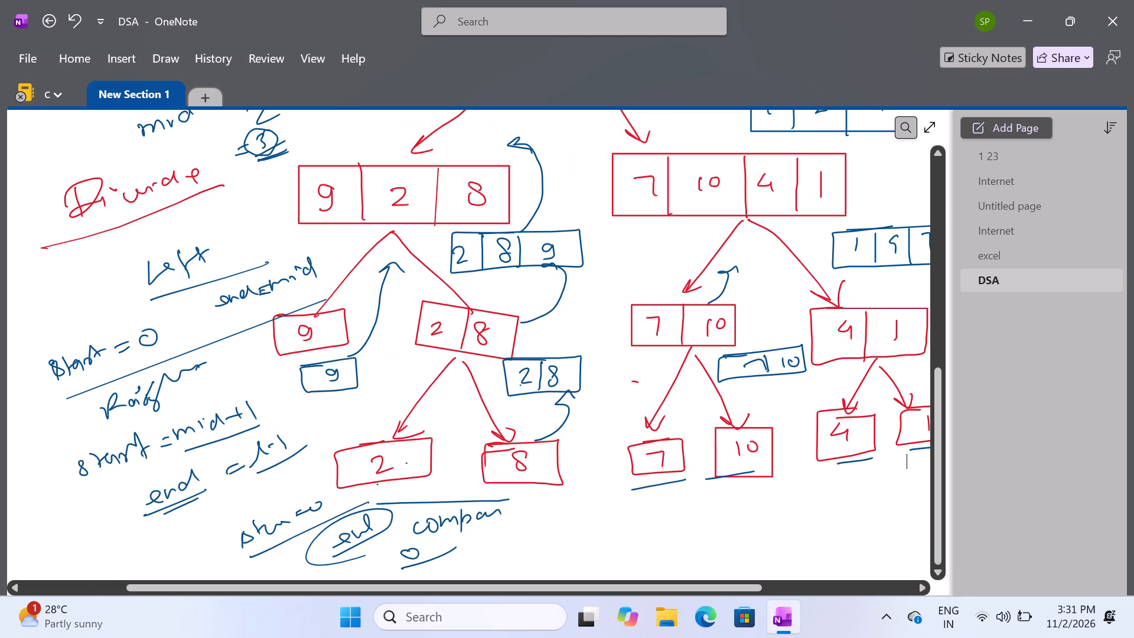
Search the computer for WhatsApp and launch it.
click(507, 630)
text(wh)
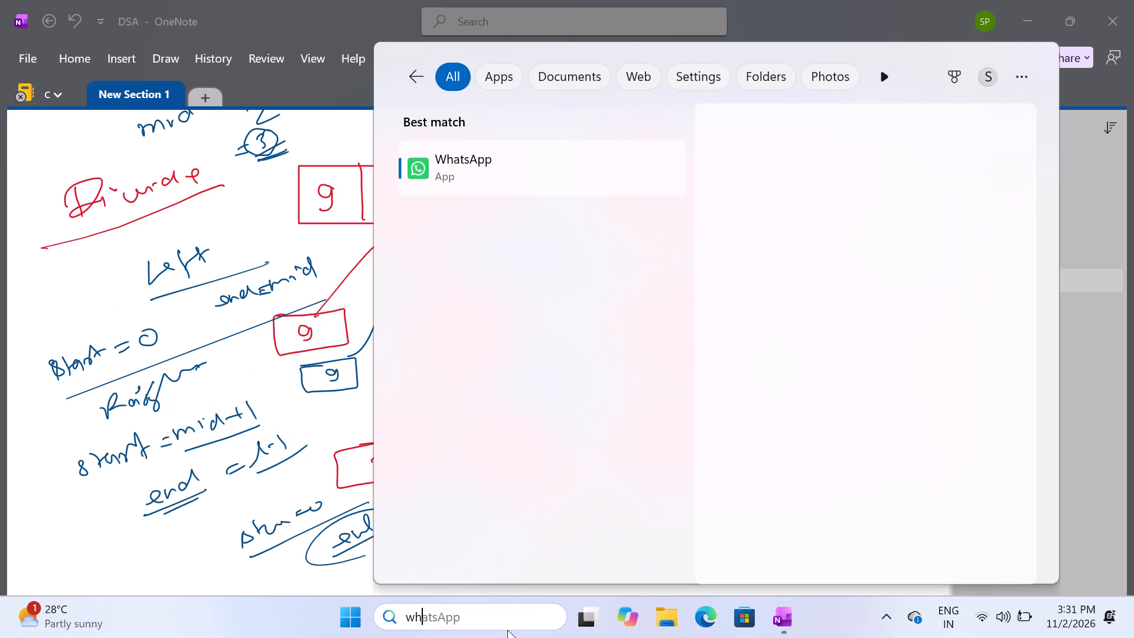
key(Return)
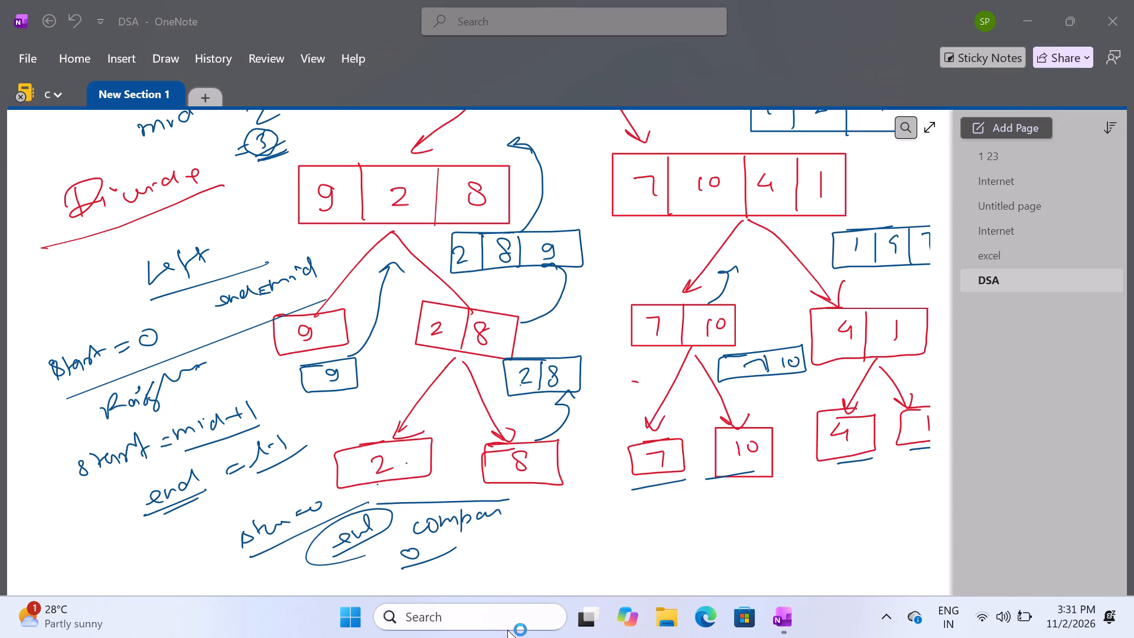
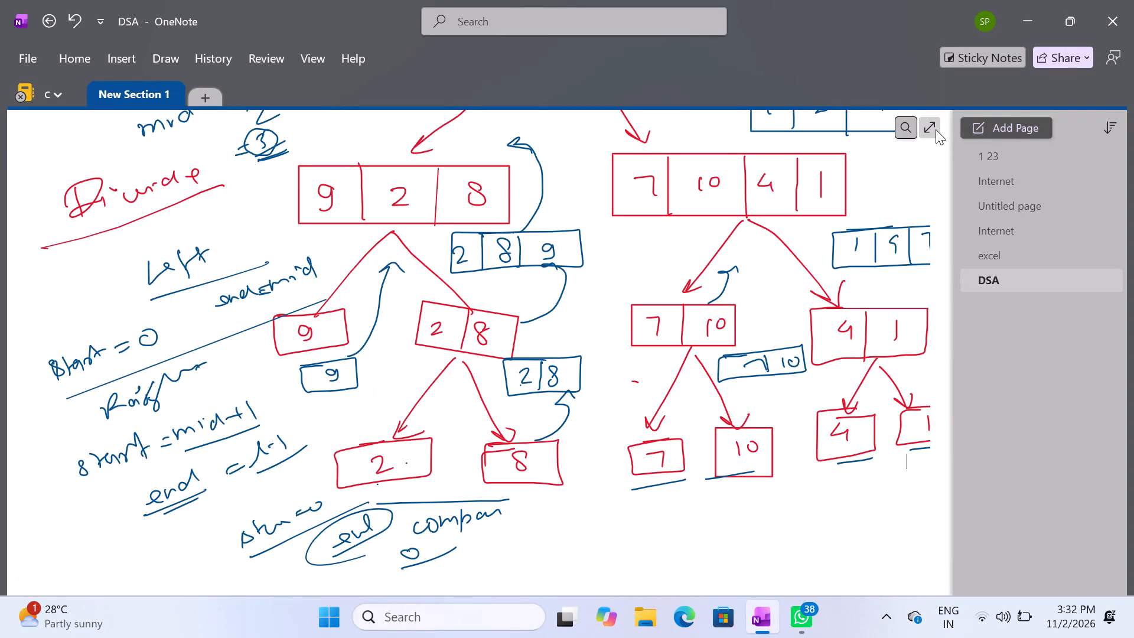
Switch the DSA page to full-page view to show the whole merge sort tree with its merged arrays.
click(934, 129)
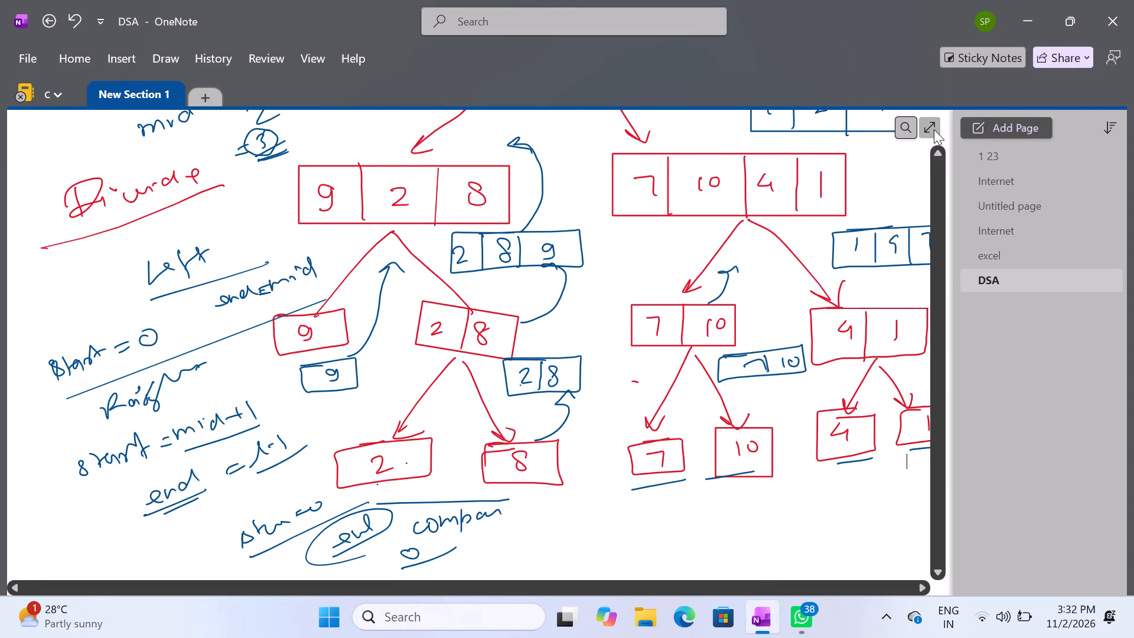
scroll(934, 385, up, 1)
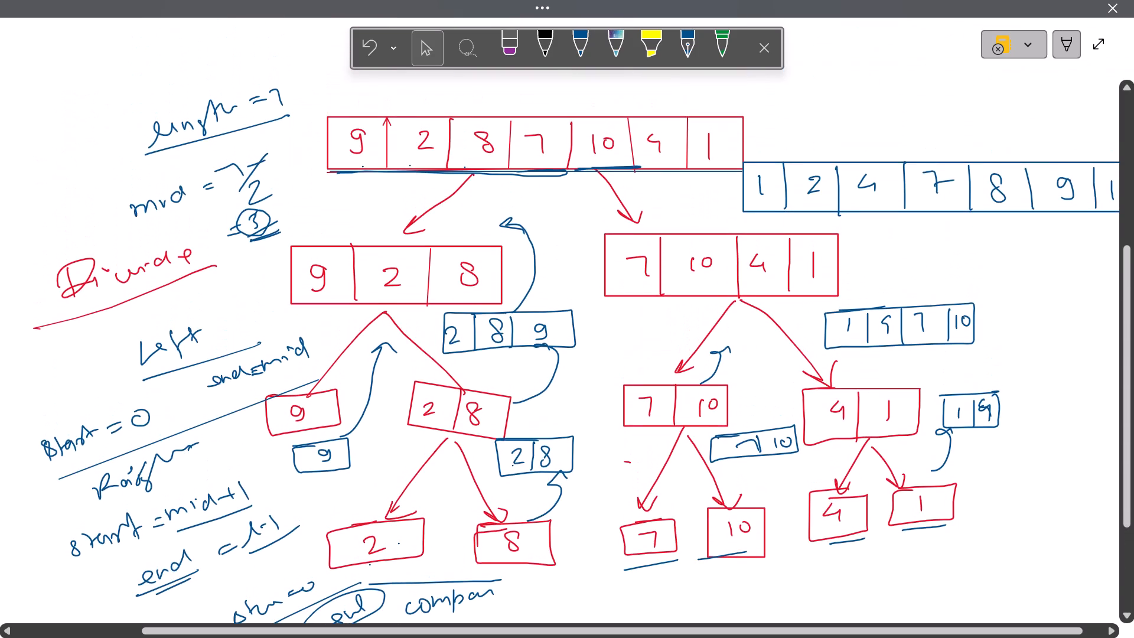
scroll(934, 385, up, 1)
scroll(934, 385, left, 2)
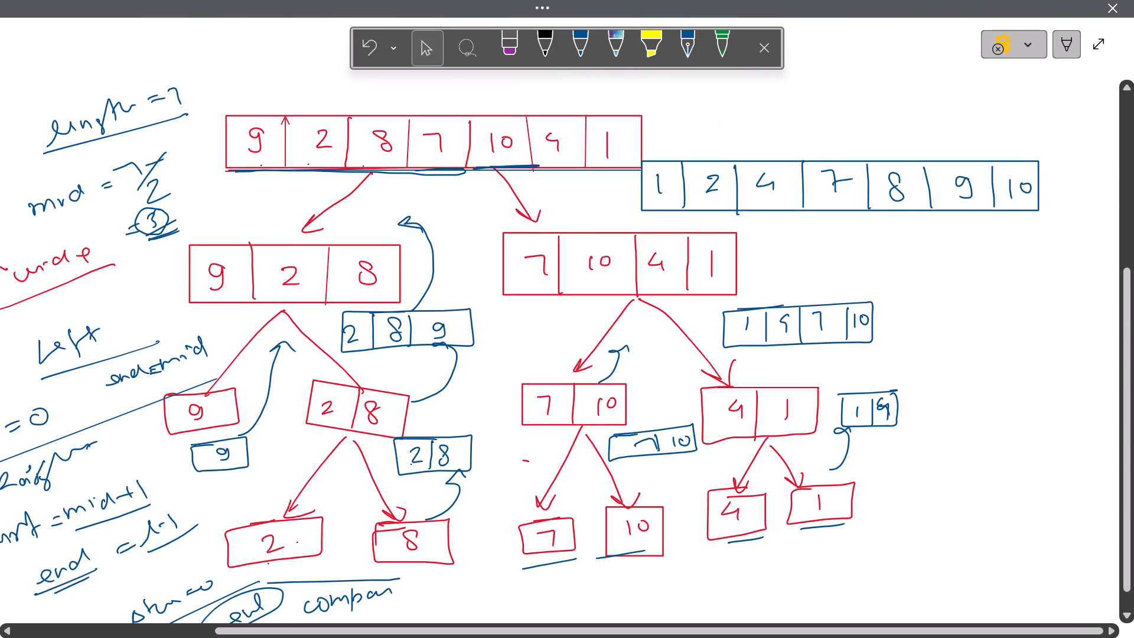
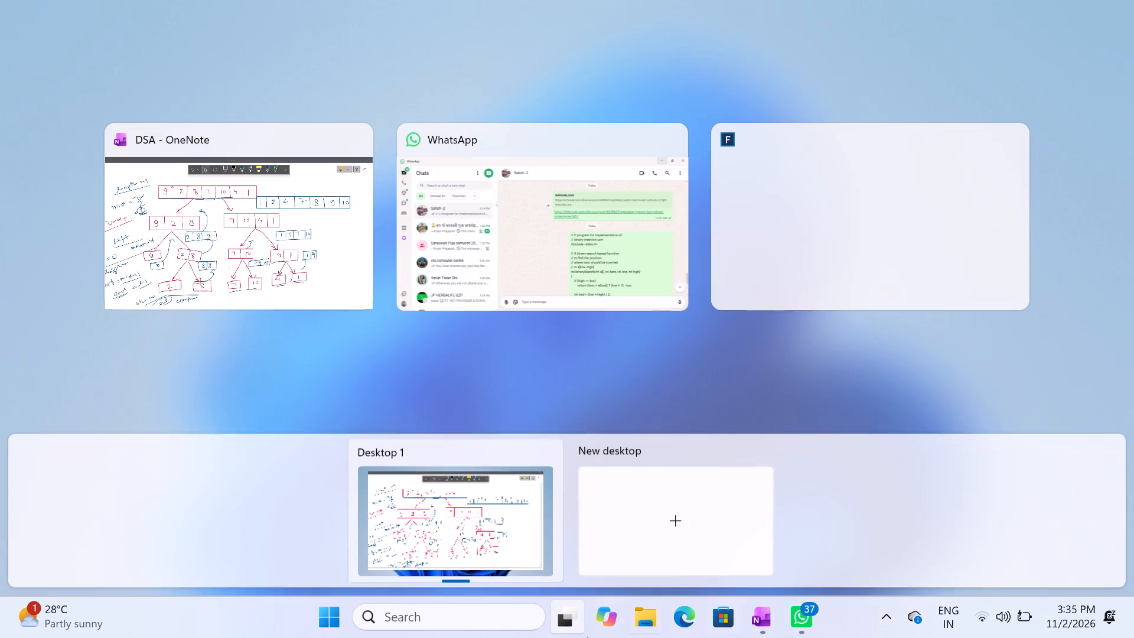
Find Visual Studio Code by searching the computer for "vs" and open it.
click(399, 611)
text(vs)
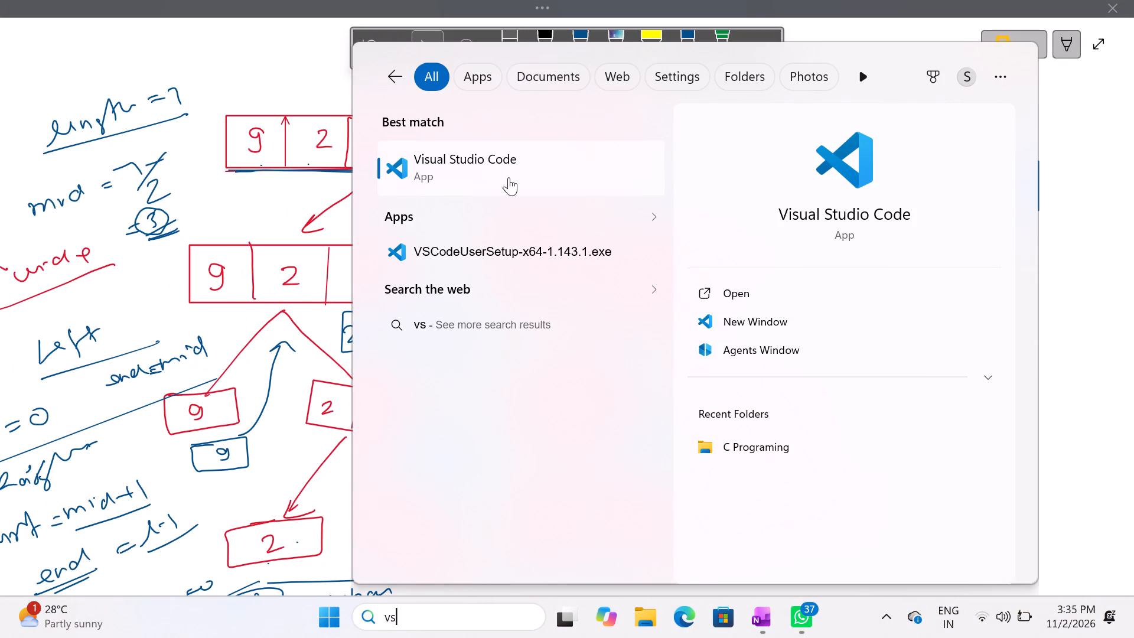
click(506, 165)
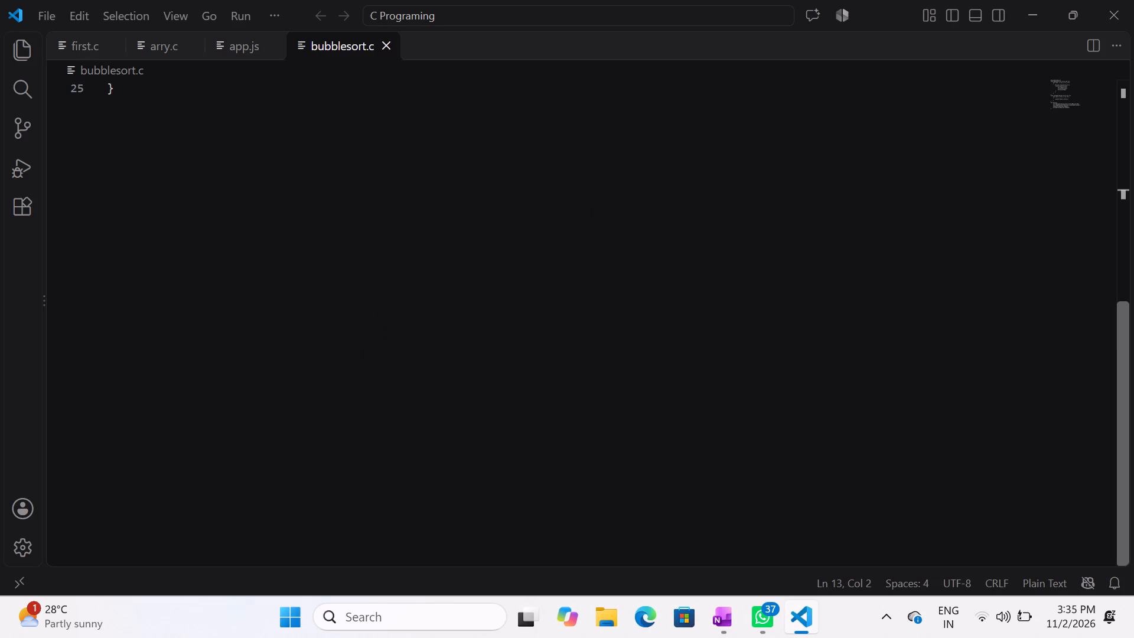
Switch to Visual Studio Code and create a new file named Mergesort.c in the C Programing folder.
click(22, 56)
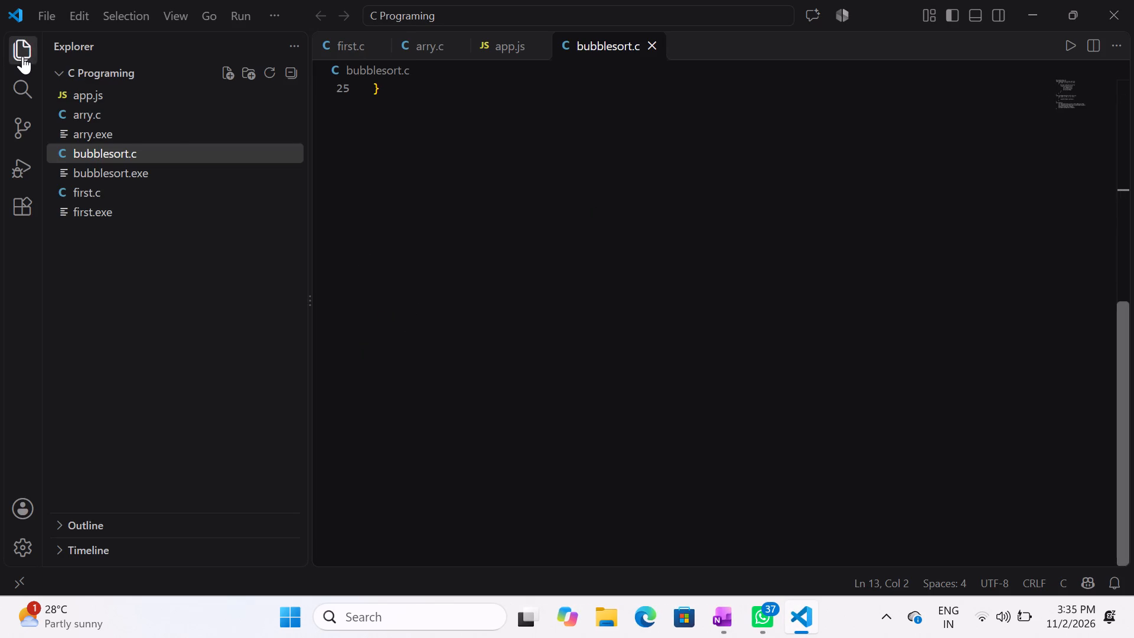
click(225, 65)
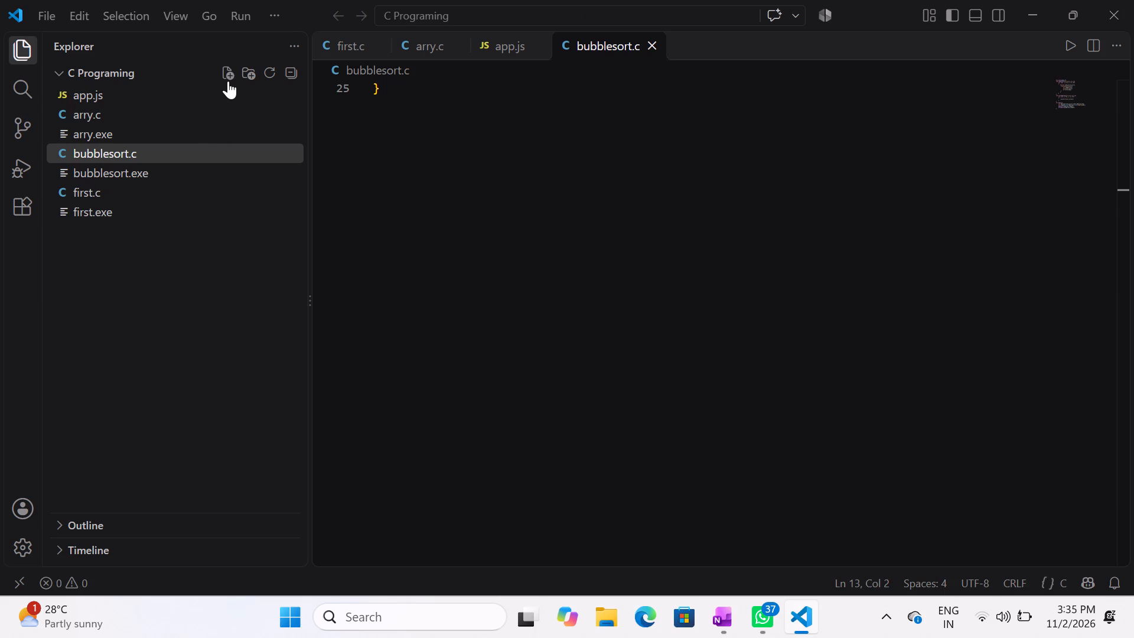
click(228, 79)
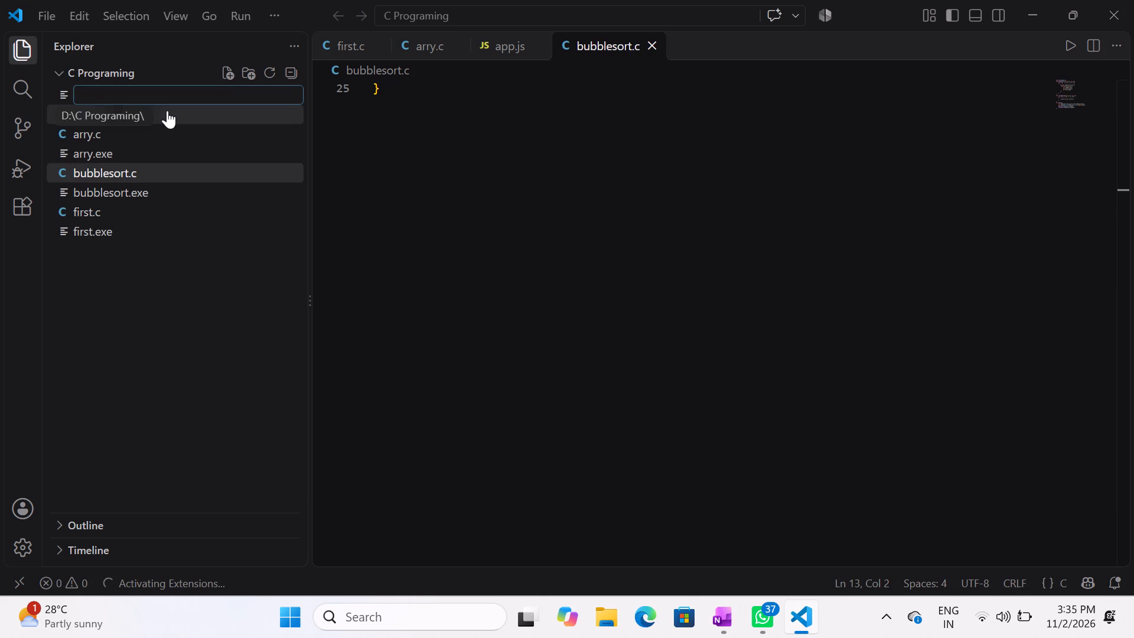
text(Mer)
key(g)
text(eso)
text(rt.c)
key(Return)
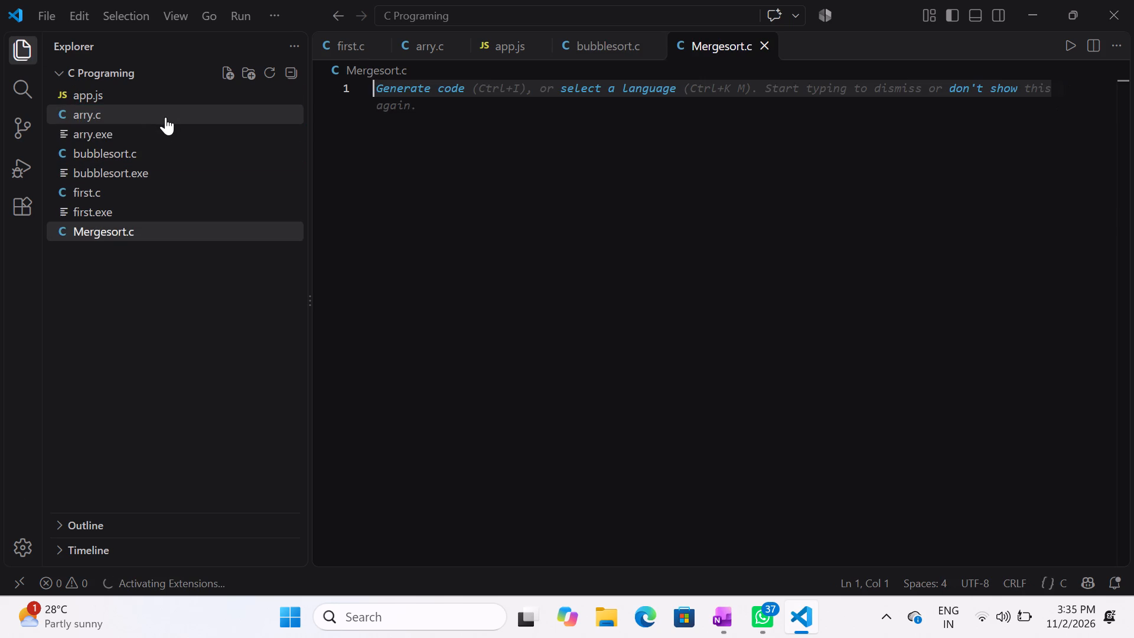
Paste the copied binary insertion sort program into Mergesort.c and save the file.
key(ctrl+v)
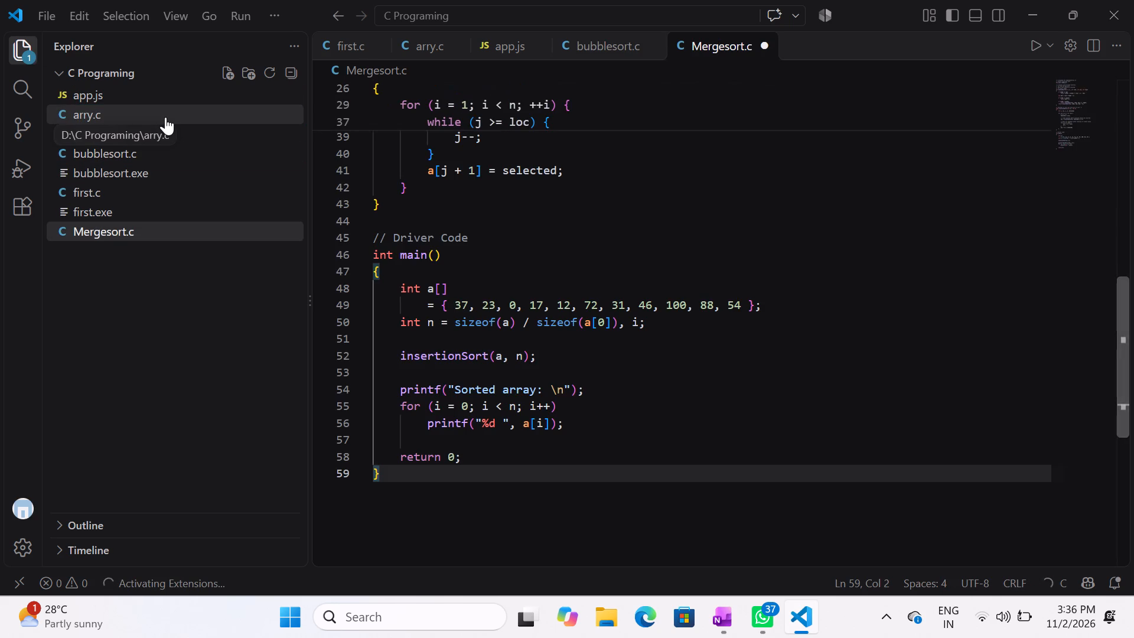
scroll(568, 203, up, 2)
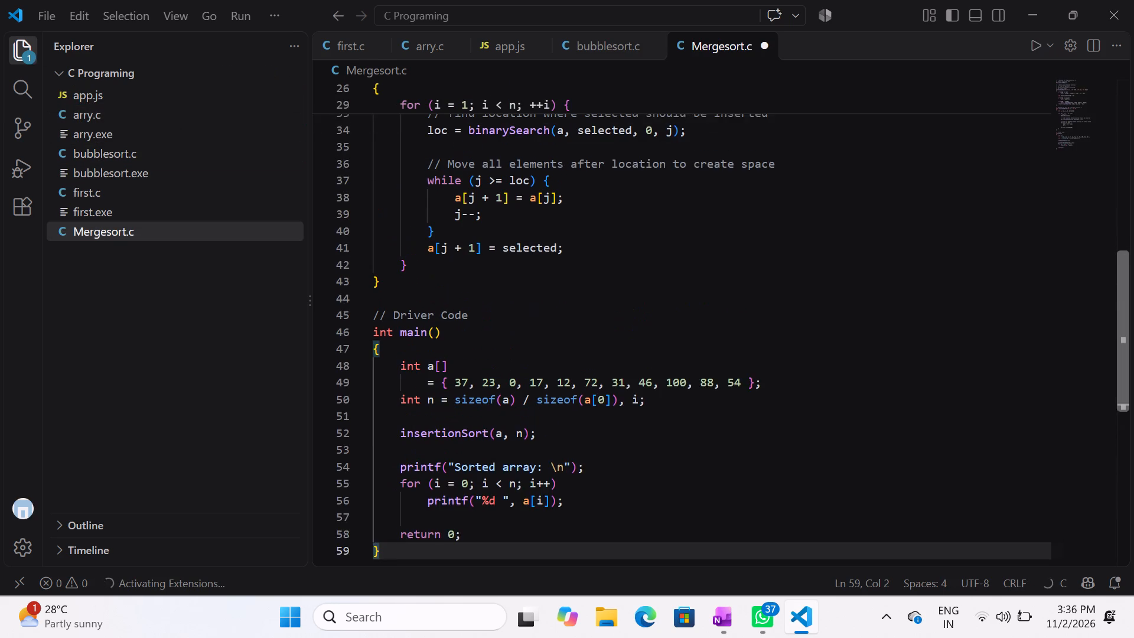
key(ctrl+s)
Join the array initializer in main() onto the "int a[]" declaration line.
scroll(568, 203, up, 2)
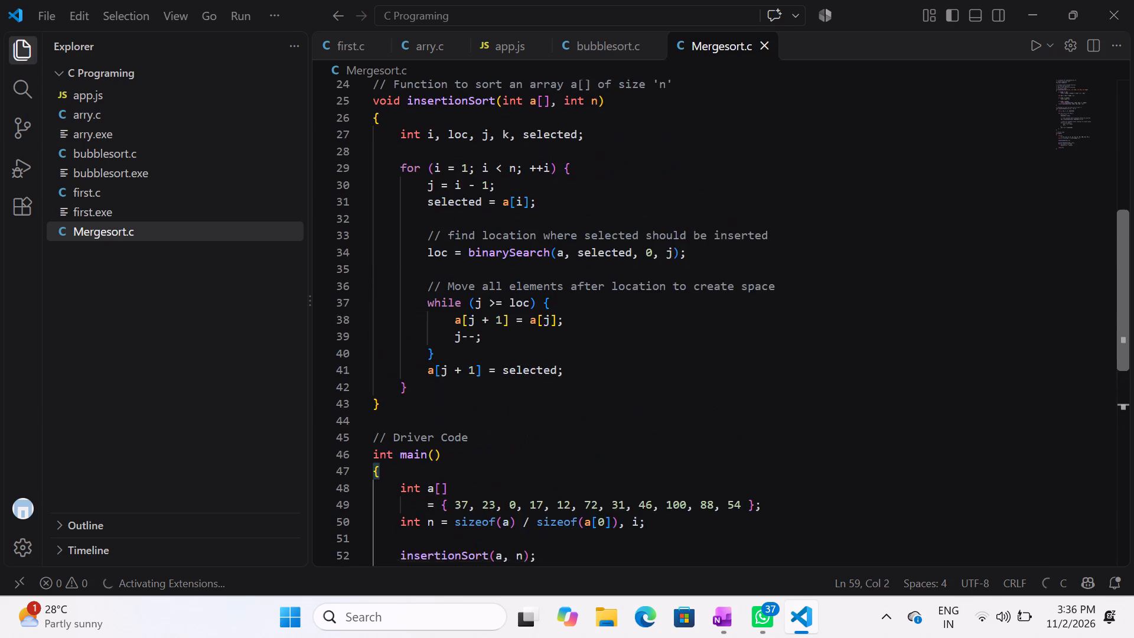
scroll(568, 203, up, 3)
scroll(568, 203, down, 6)
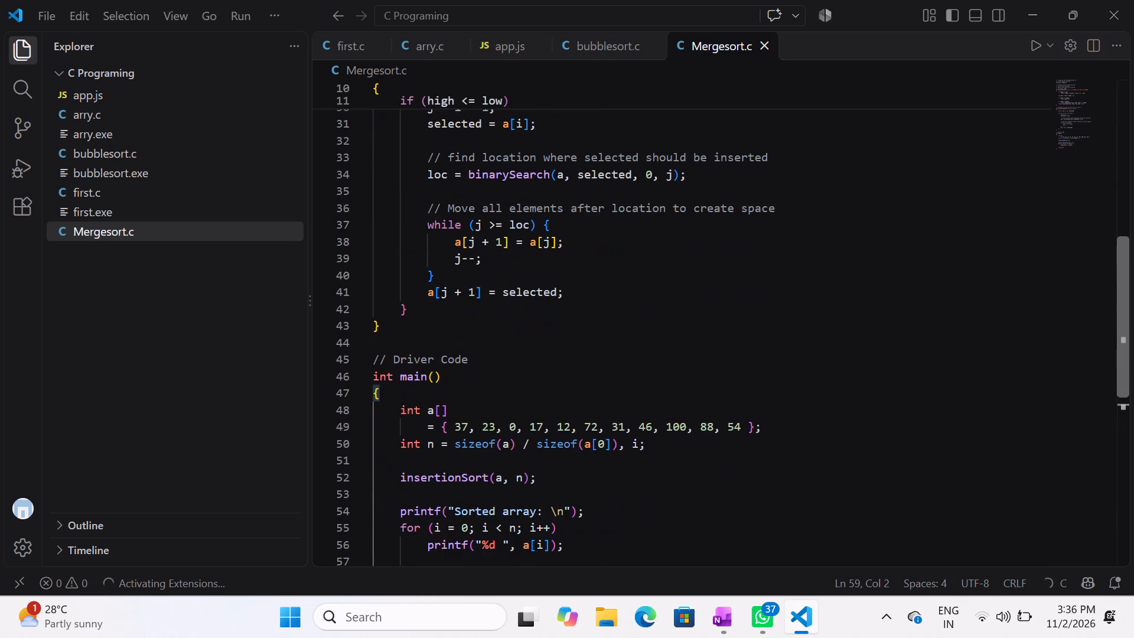
scroll(568, 203, down, 2)
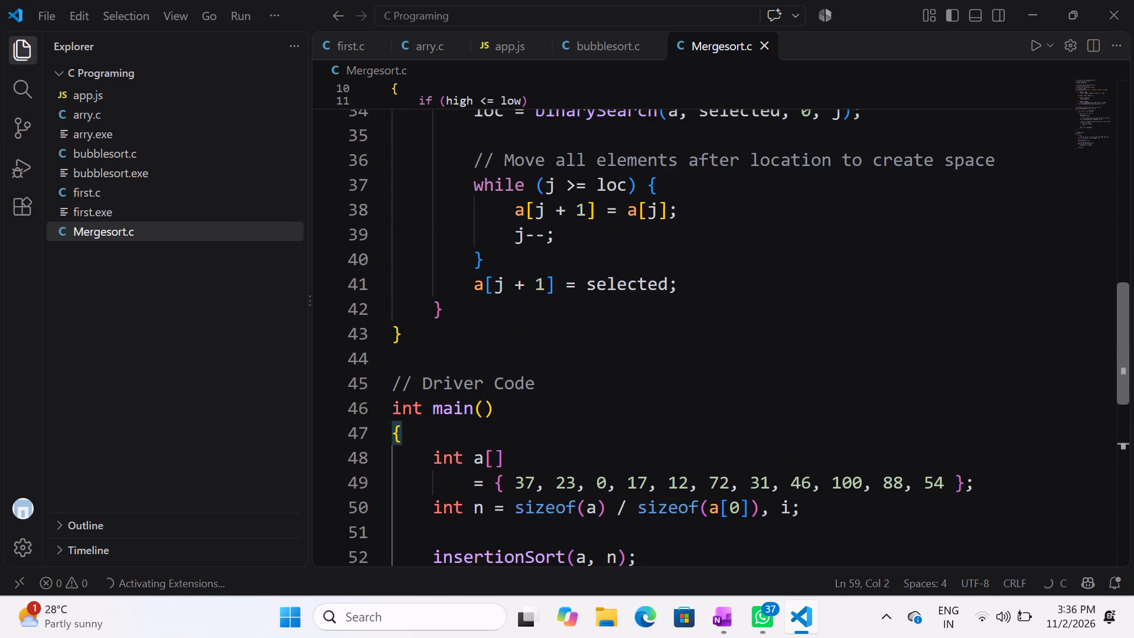
scroll(461, 440, down, 1)
click(470, 440)
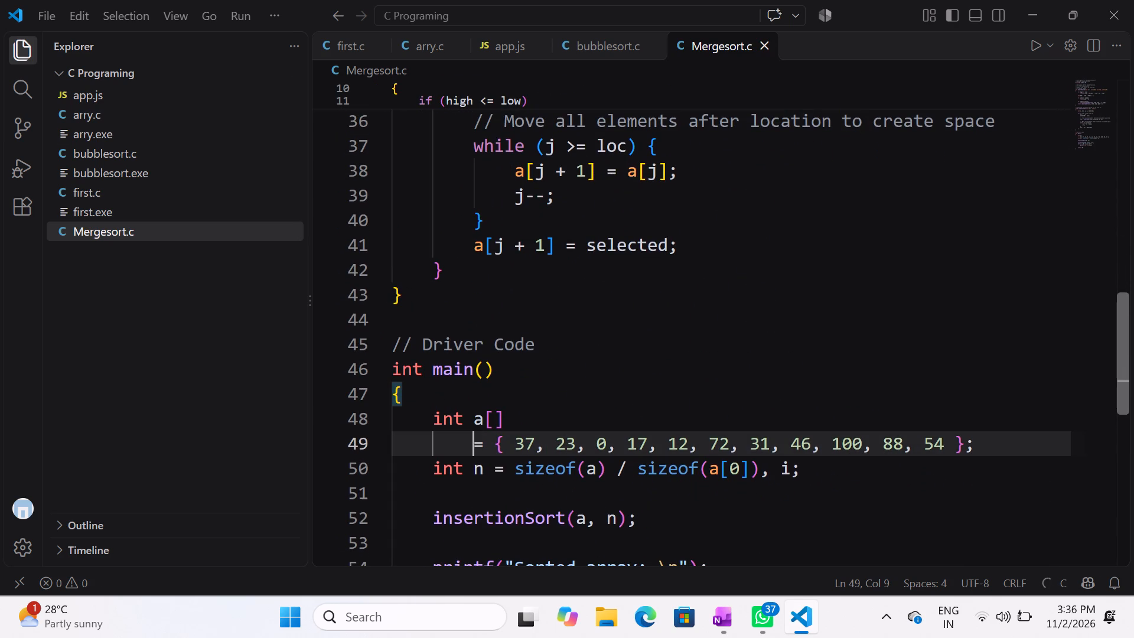
key(BackSpace)
key(BackSpace)
key(BackSpace)
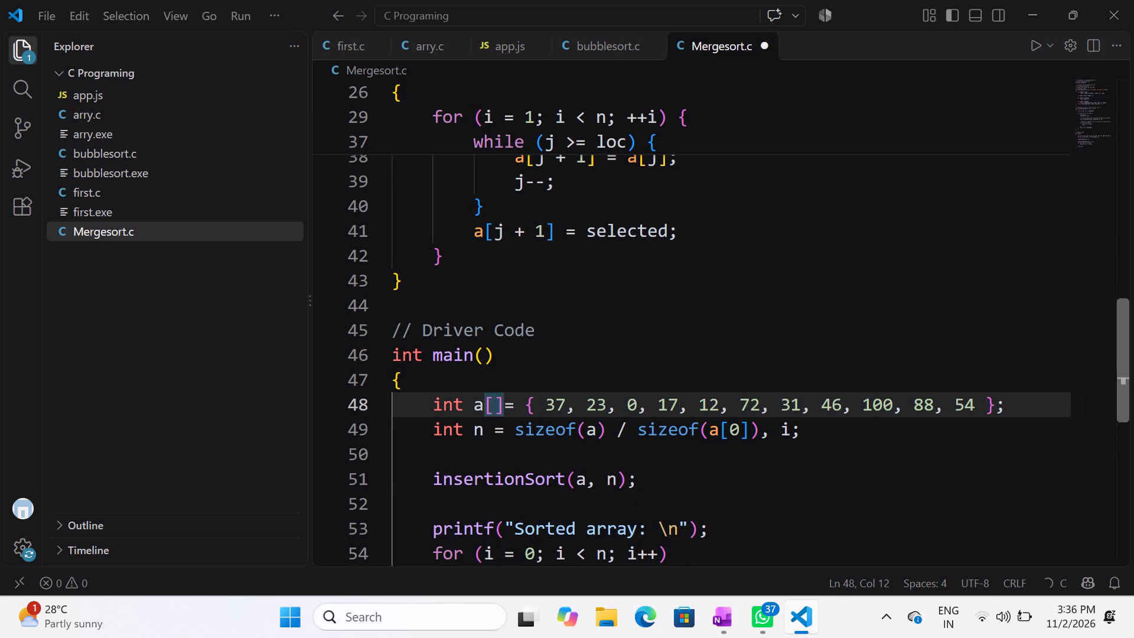
Examine the pasted code in main(), insertionSort and binarySearch.
click(577, 432)
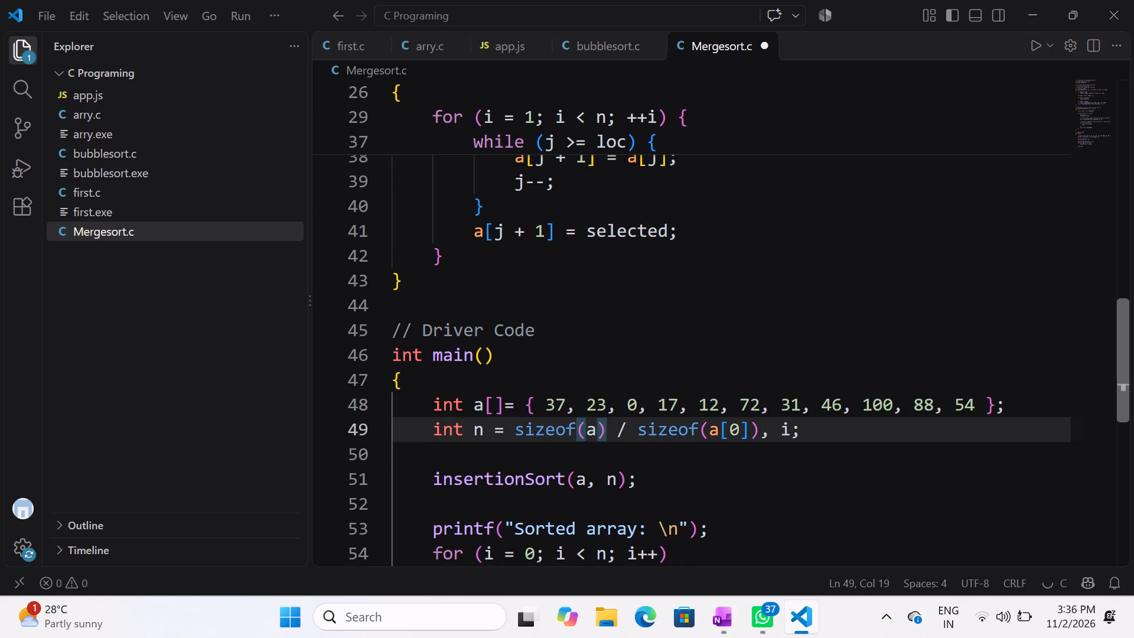
click(679, 460)
scroll(679, 460, down, 1)
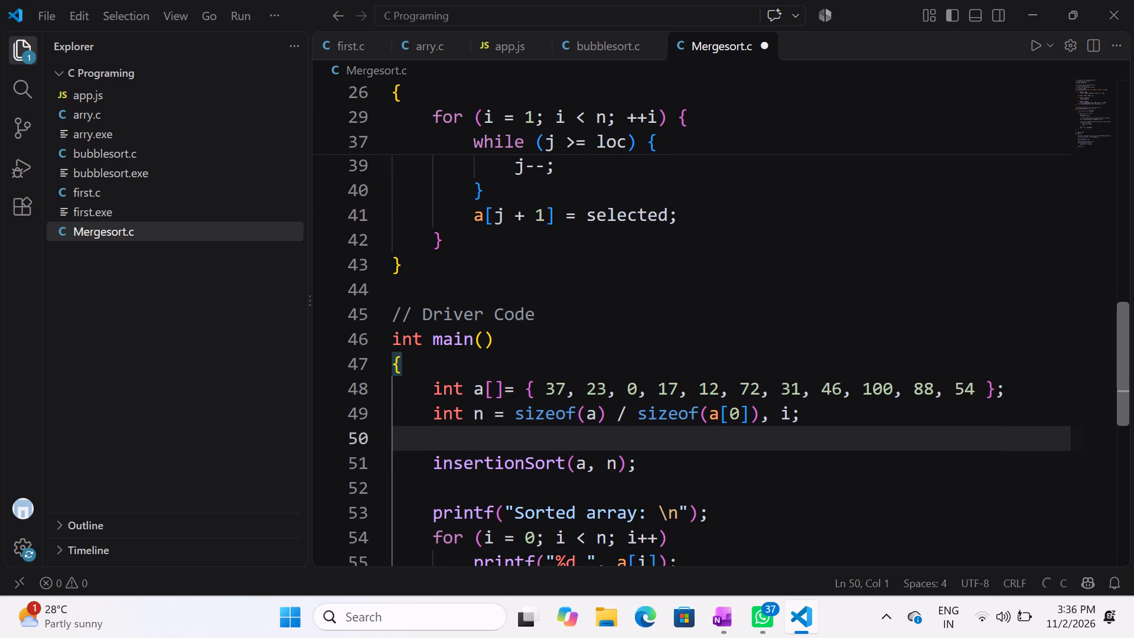
scroll(681, 440, down, 2)
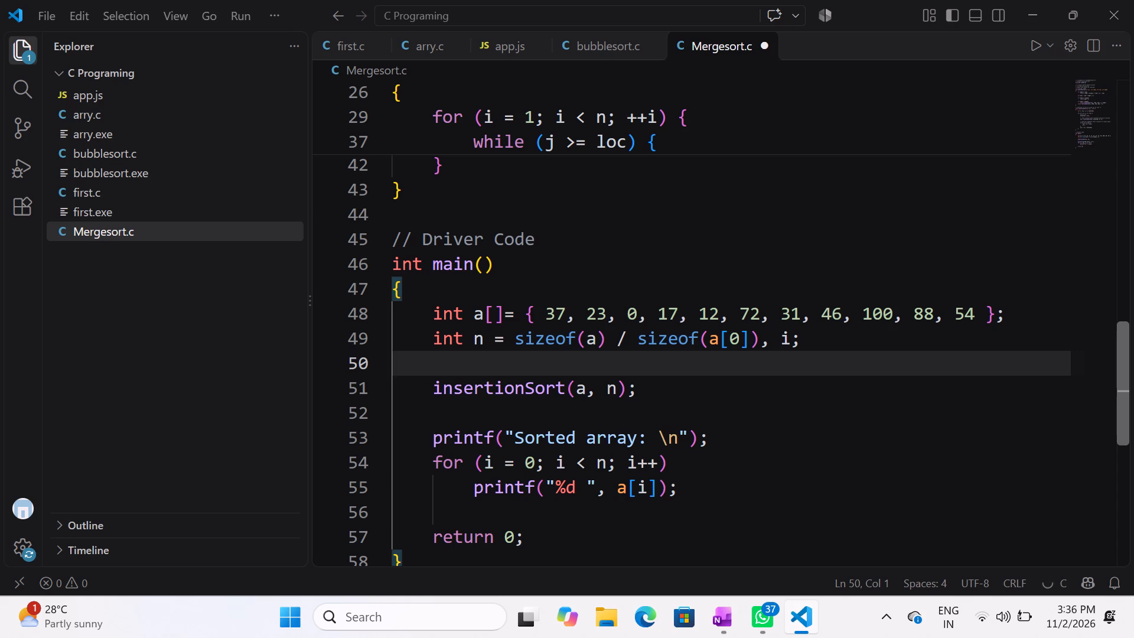
drag(431, 385, 686, 389)
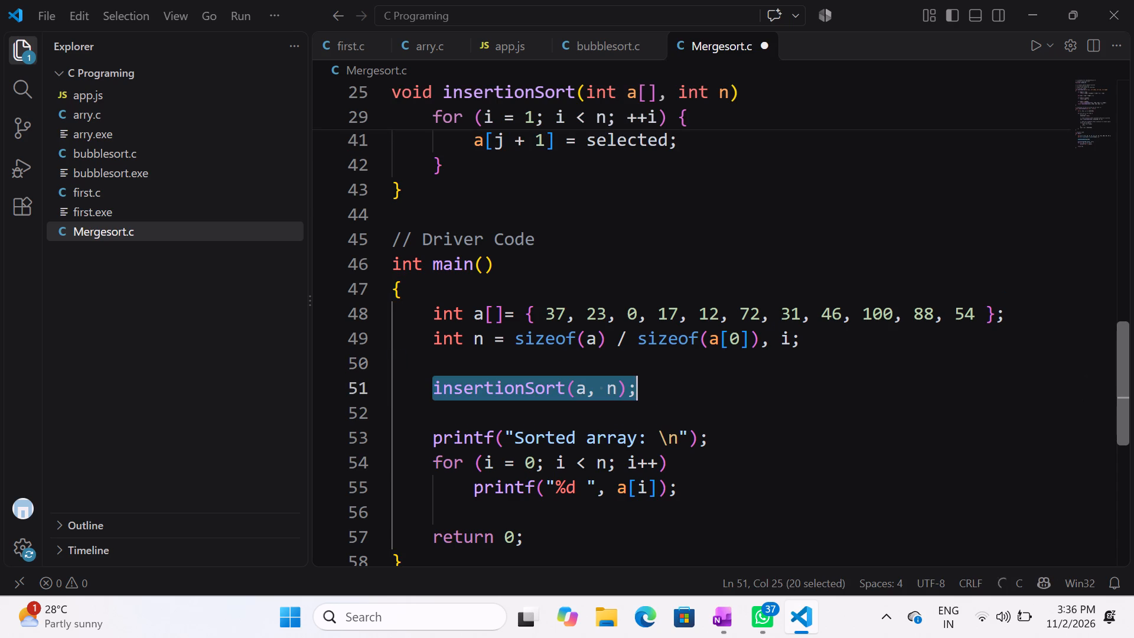
drag(686, 389, 693, 390)
click(693, 390)
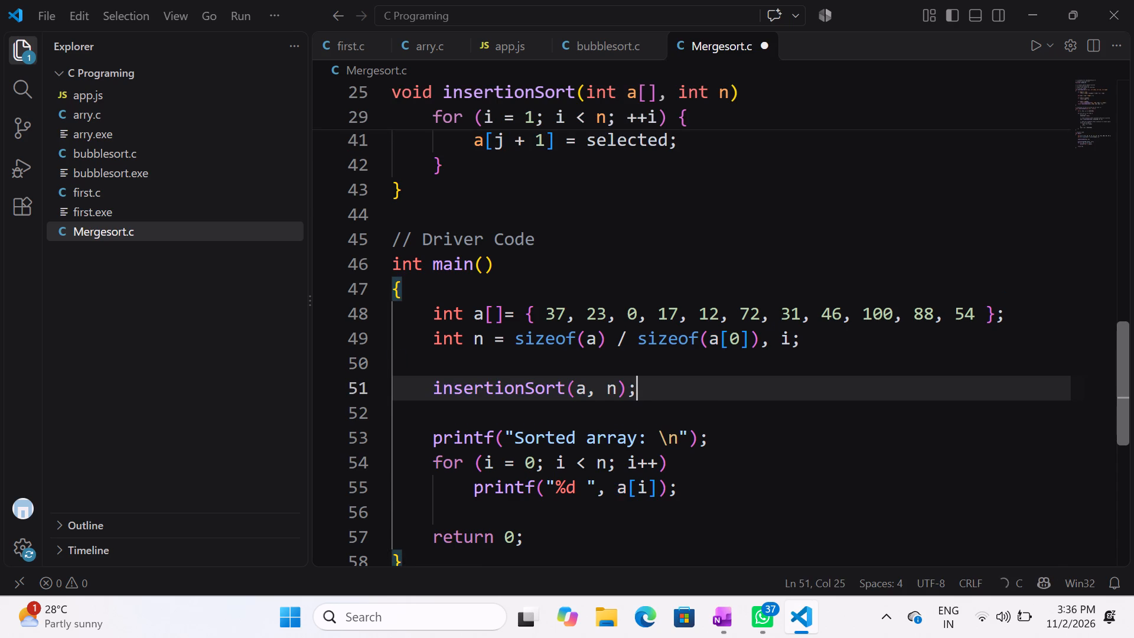
scroll(607, 490, down, 1)
scroll(607, 490, up, 9)
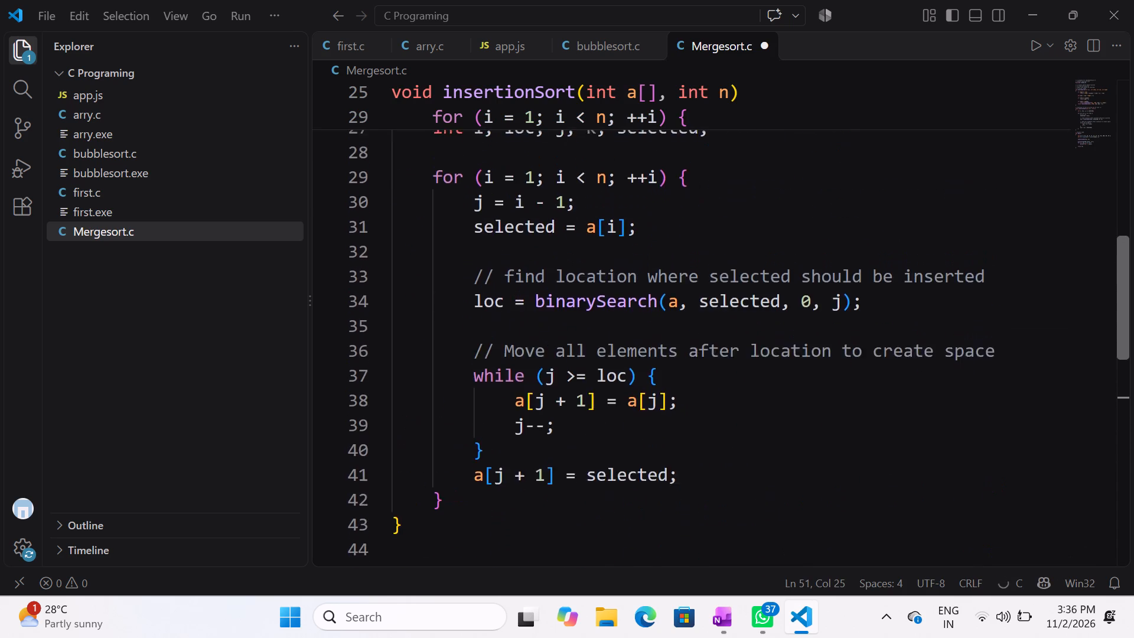
scroll(607, 490, up, 3)
scroll(545, 351, up, 6)
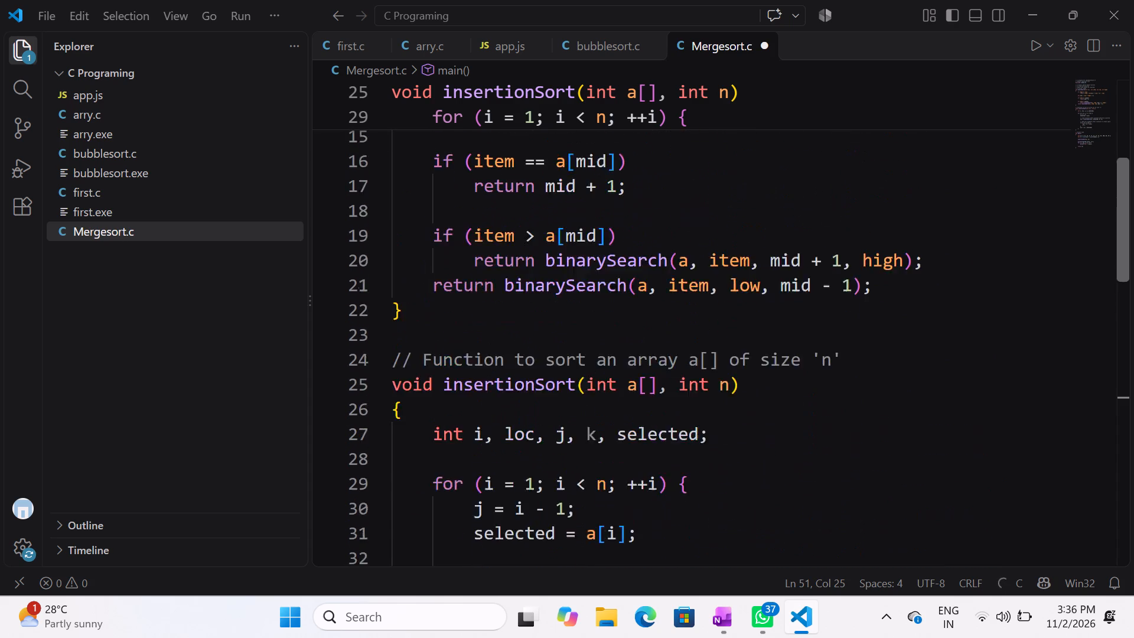
scroll(545, 351, up, 10)
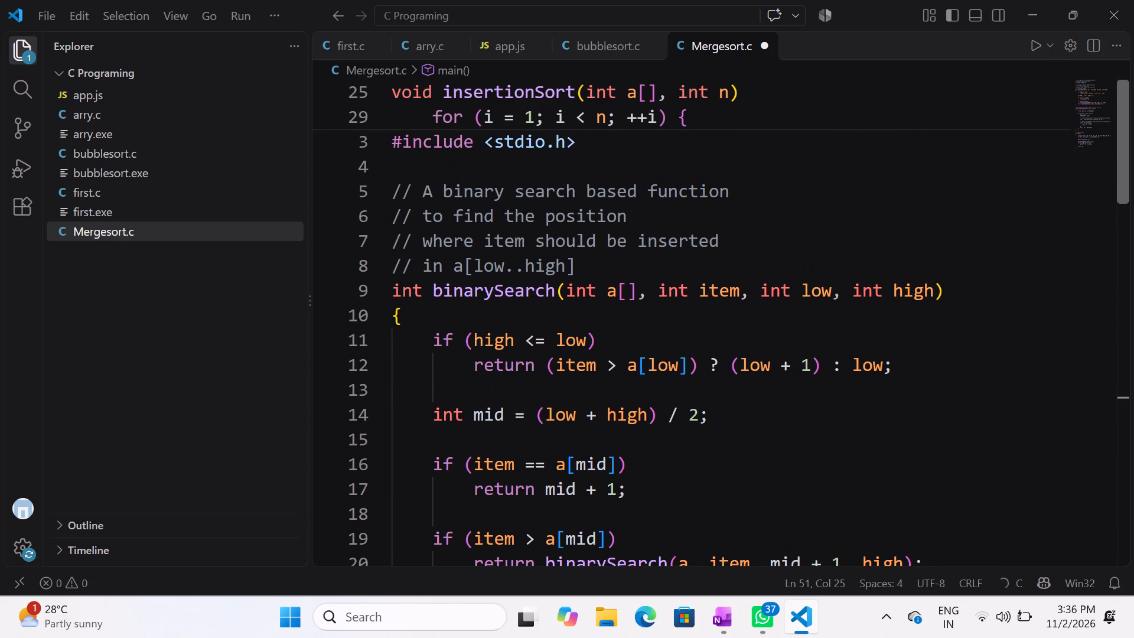
scroll(545, 351, up, 2)
scroll(545, 351, down, 2)
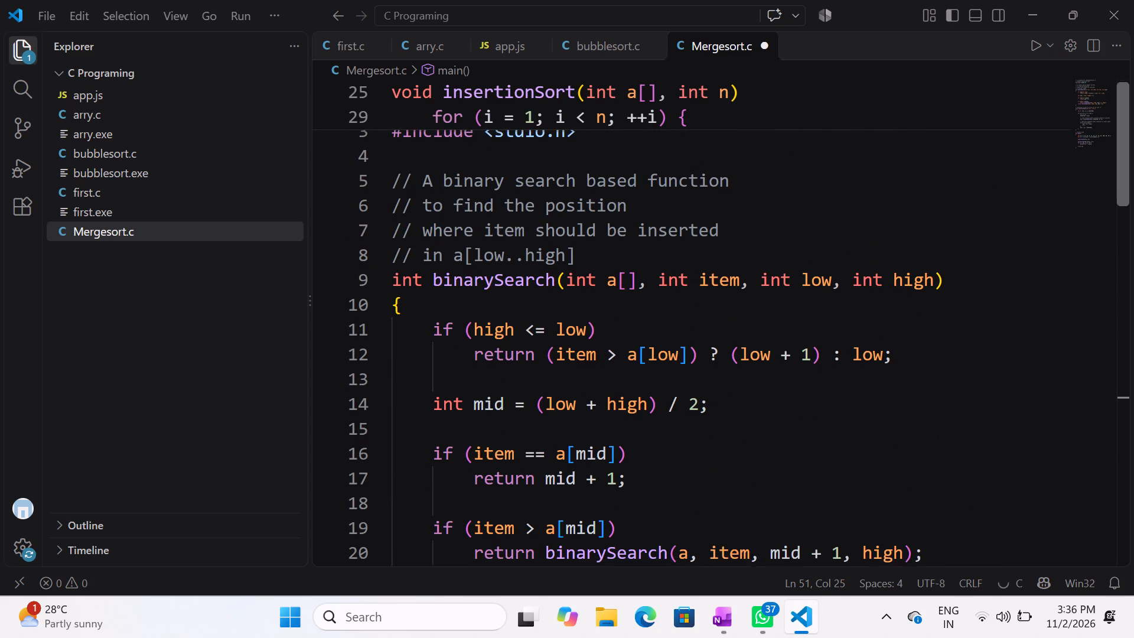
scroll(545, 351, down, 2)
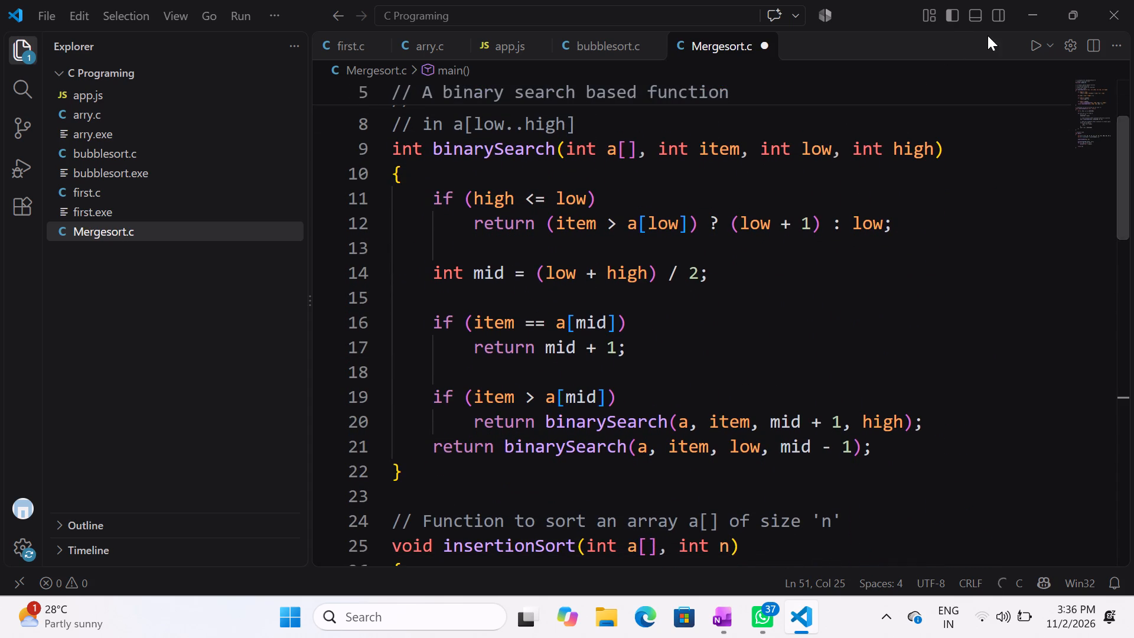
Run the Mergesort.c program.
click(1038, 41)
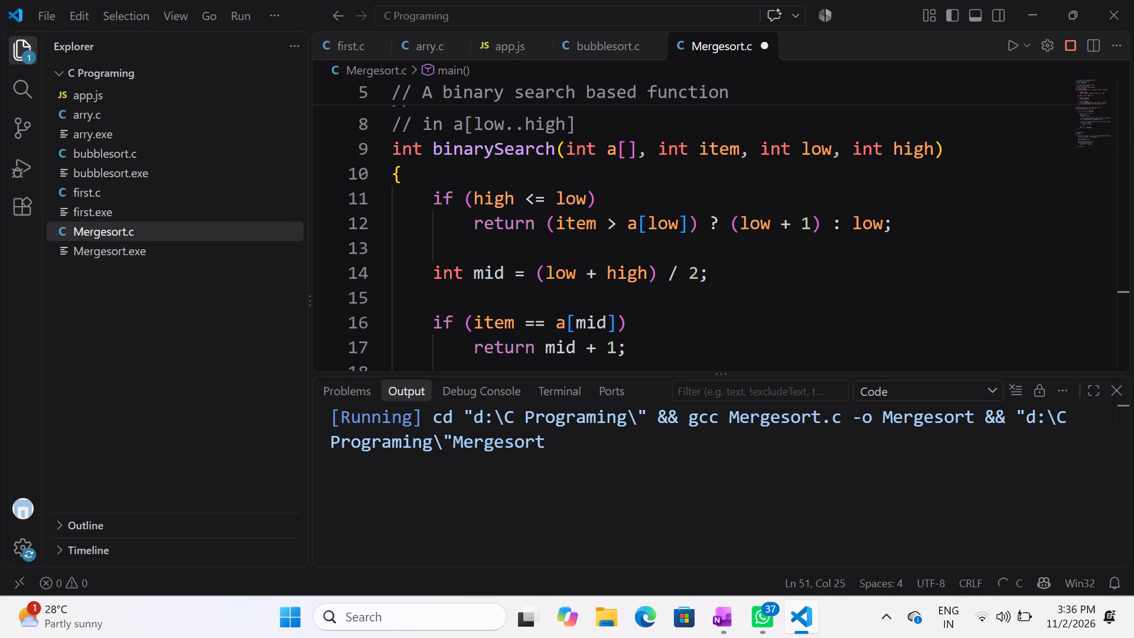
Review the binarySearch and insertionSort functions alongside the program's output.
scroll(713, 351, down, 1)
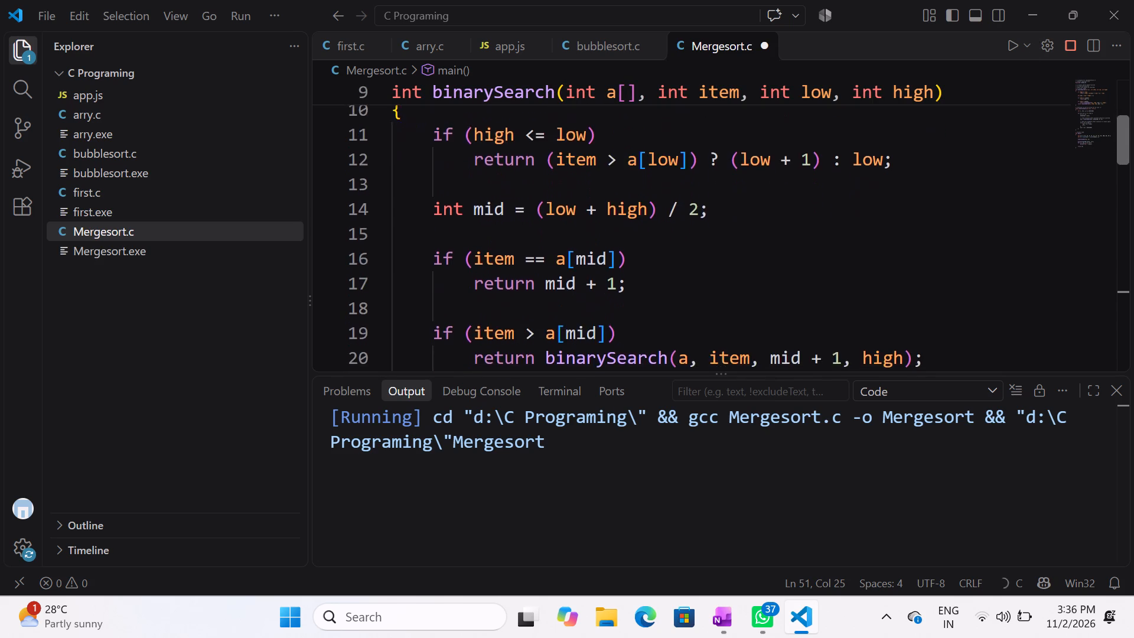
scroll(713, 351, down, 9)
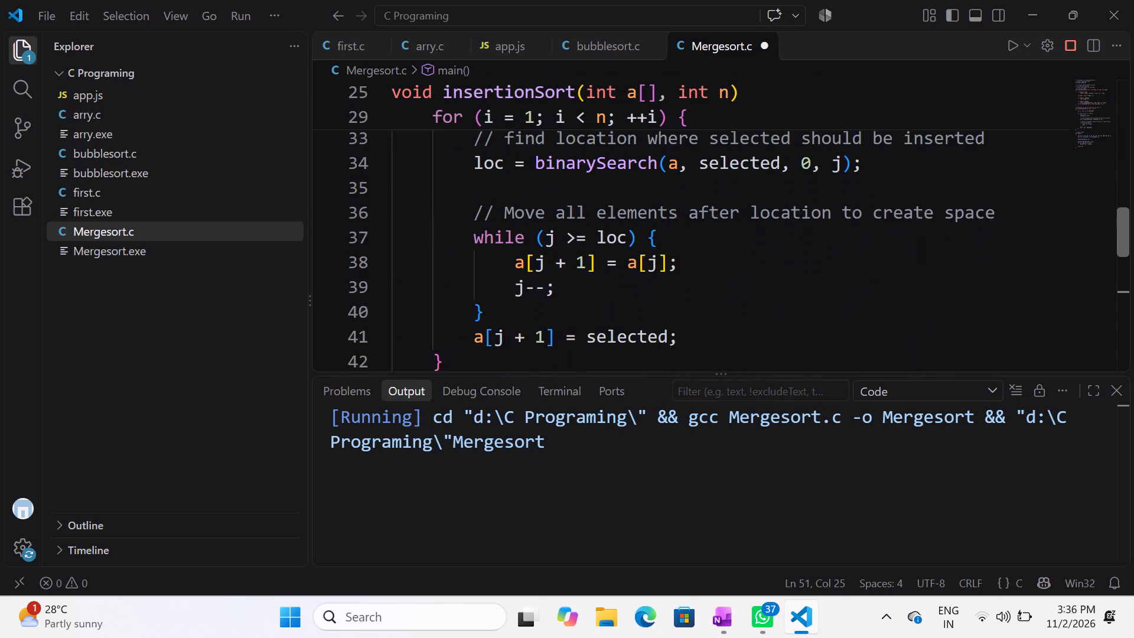
scroll(713, 351, up, 4)
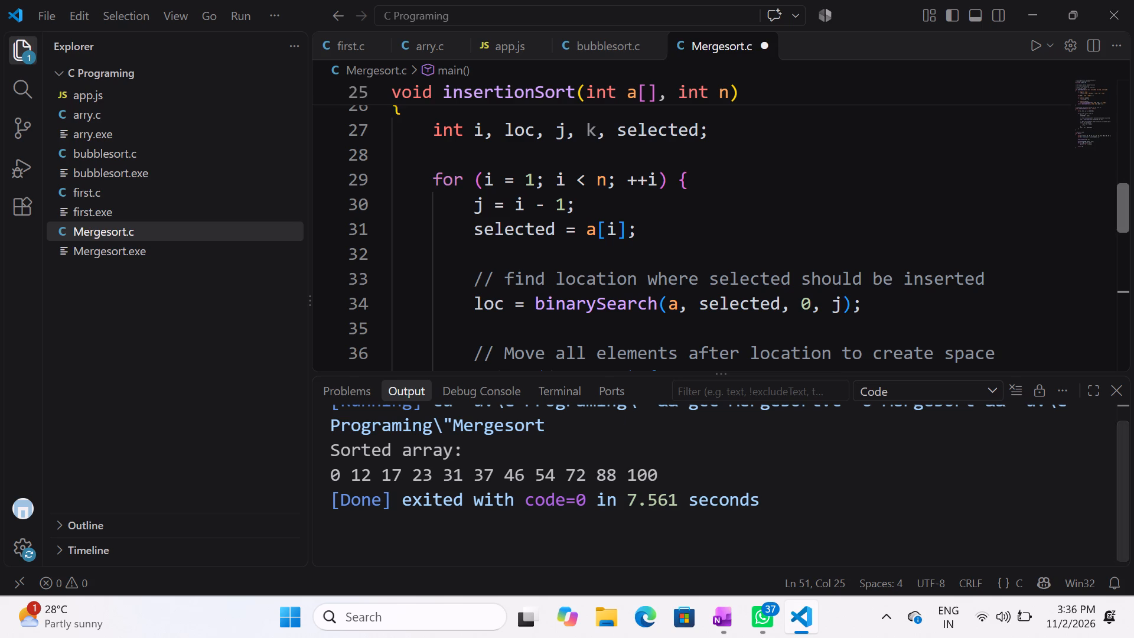
scroll(735, 316, down, 6)
scroll(735, 316, up, 4)
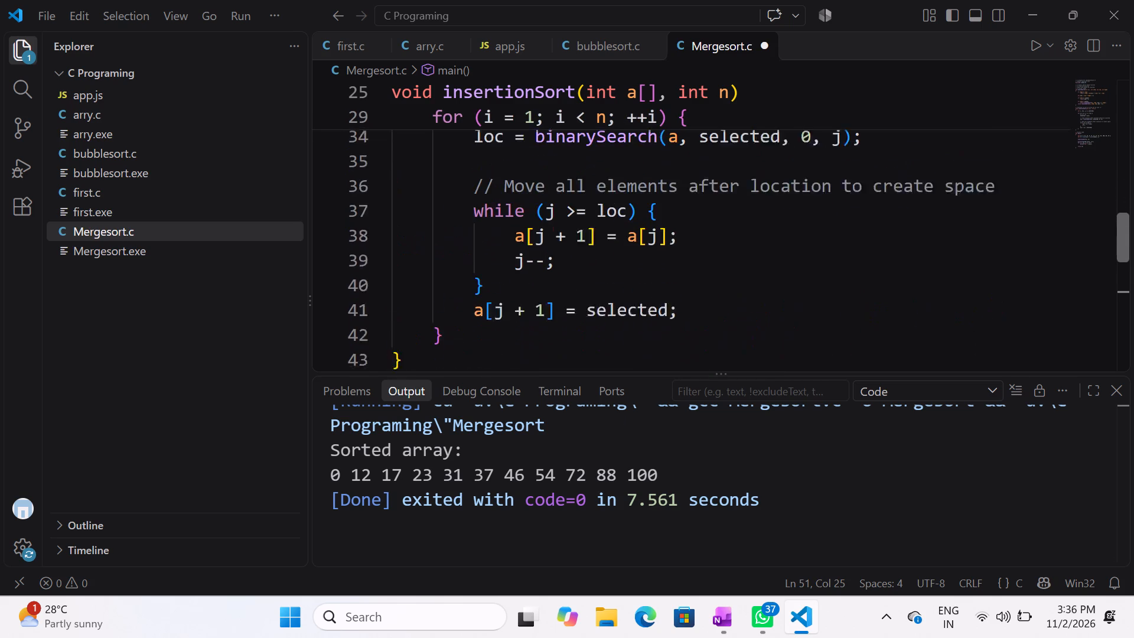
scroll(735, 316, up, 7)
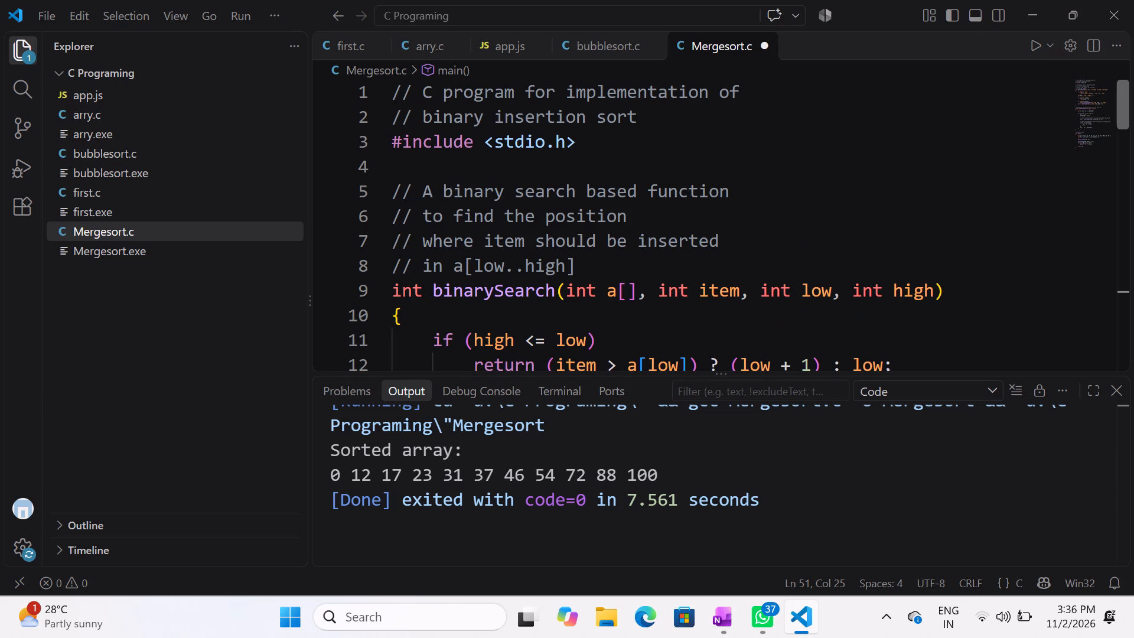
Switch to OneNote and paste the copied C program into the blank area below the handwritten compare notes.
click(1030, 6)
scroll(675, 399, down, 2)
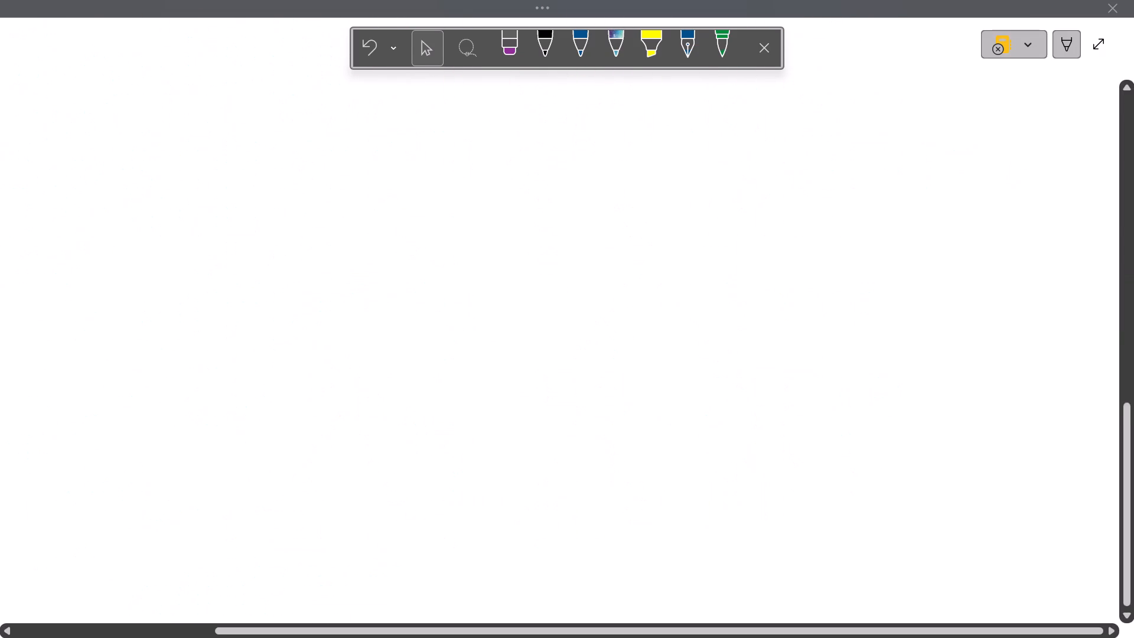
scroll(675, 399, down, 2)
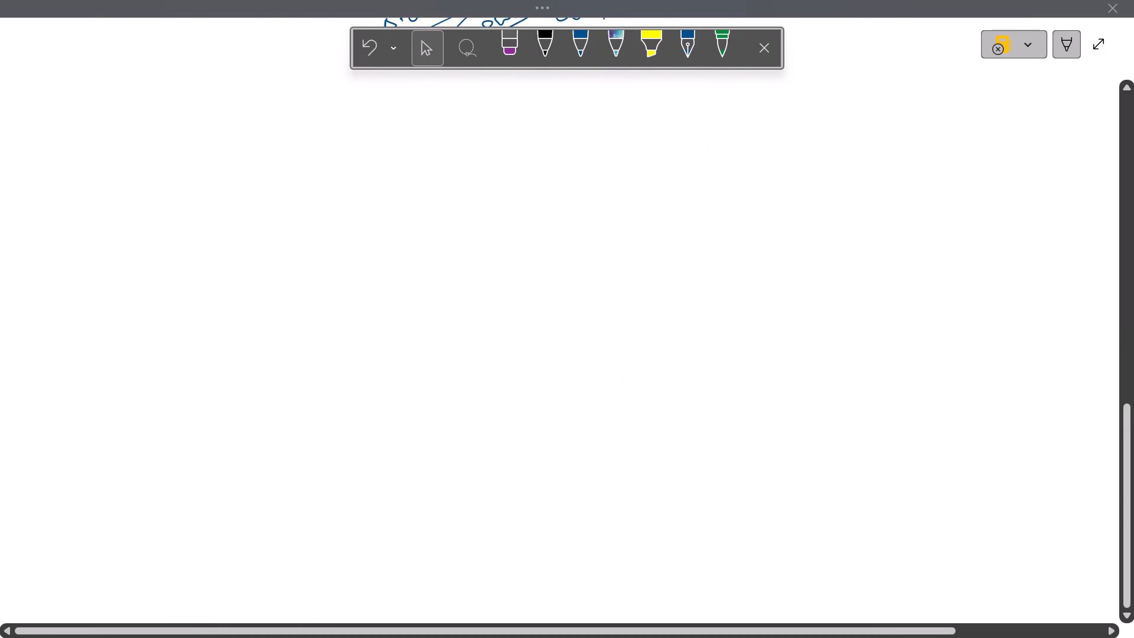
click(185, 168)
key(ctrl+v)
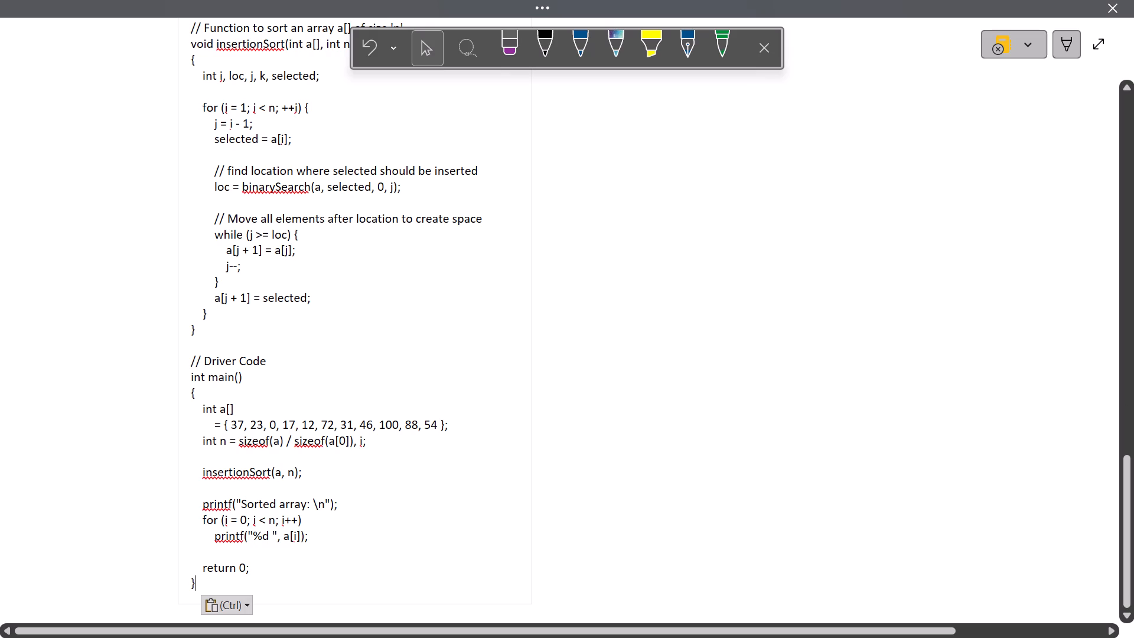
Widen the note container holding the pasted C program to roughly twice its width.
scroll(472, 393, up, 5)
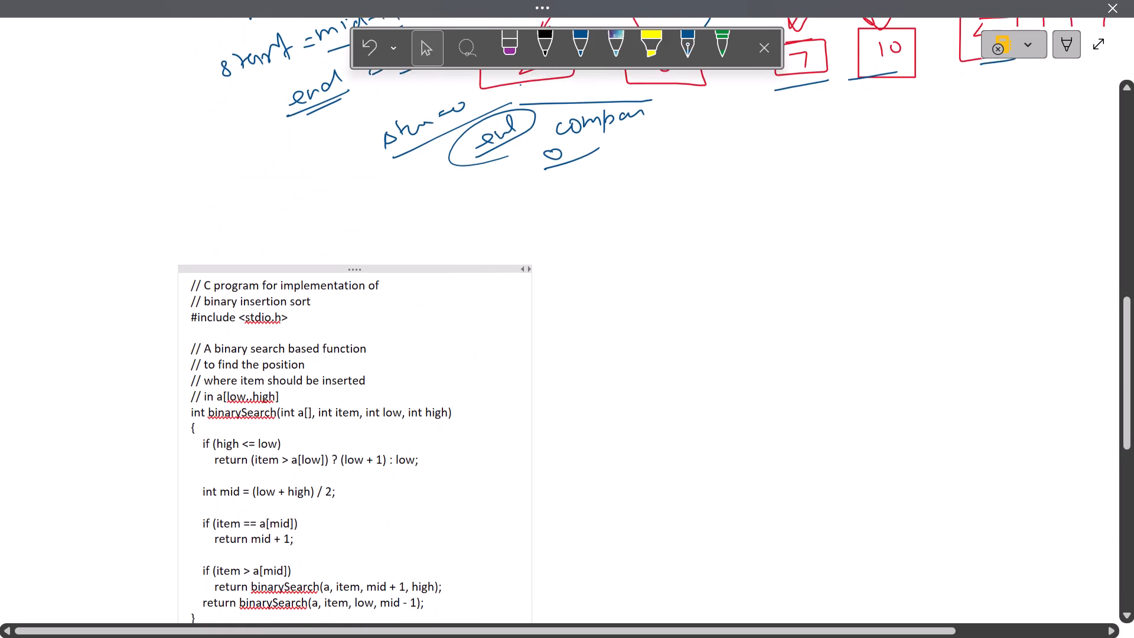
drag(529, 274, 741, 276)
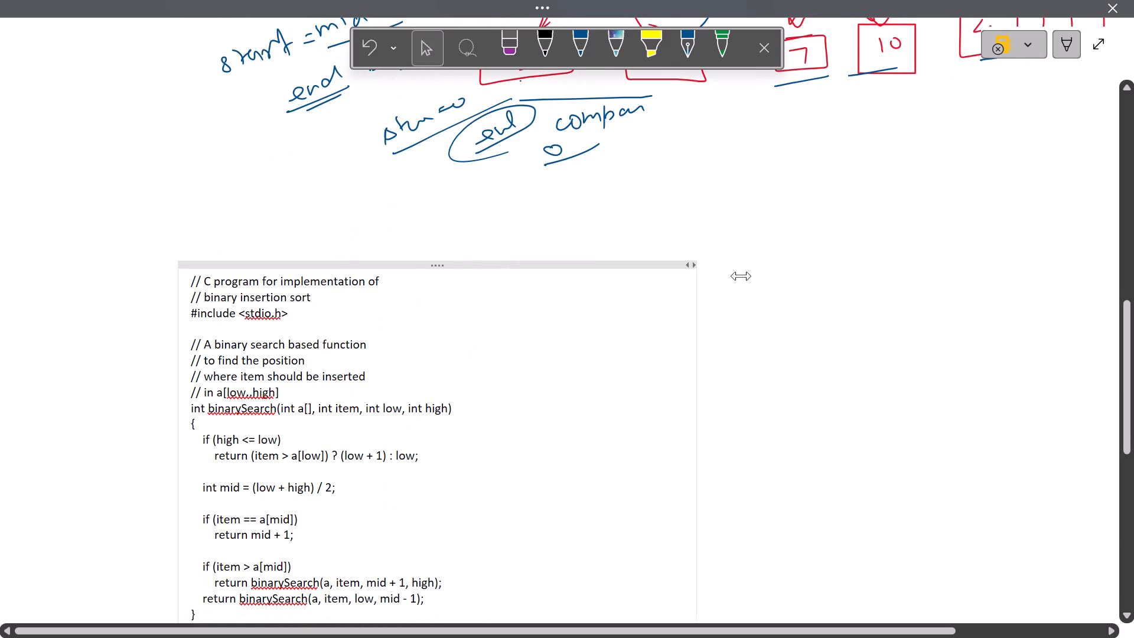
drag(741, 276, 914, 262)
Enlarge all the text of the pasted C program to font size 18.
click(427, 546)
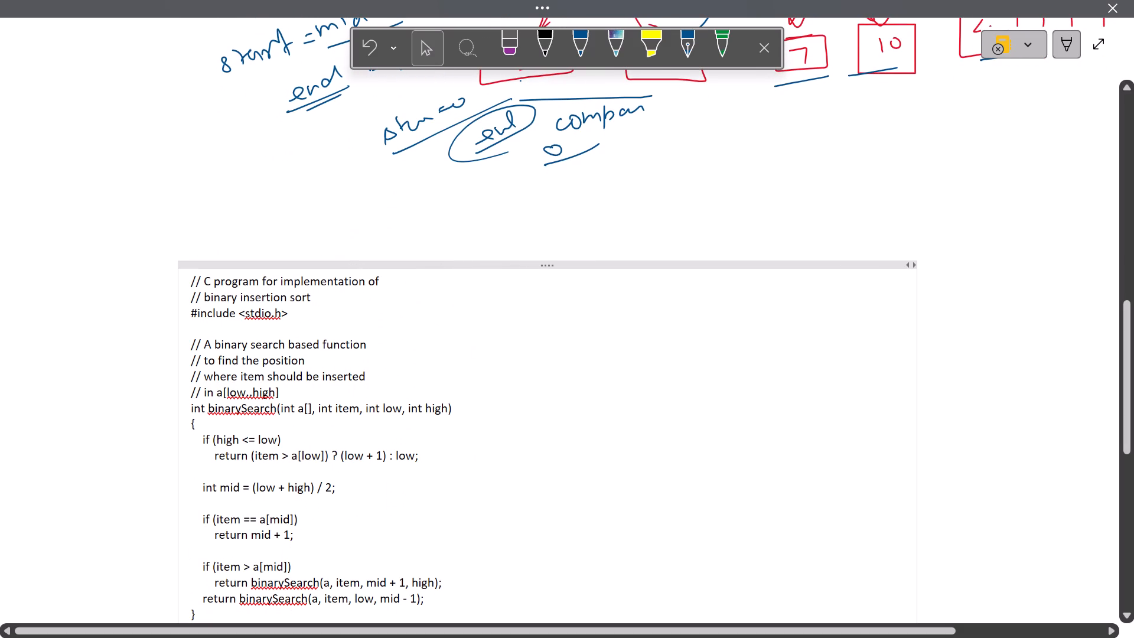
key(ctrl+a)
key(ctrl+a)
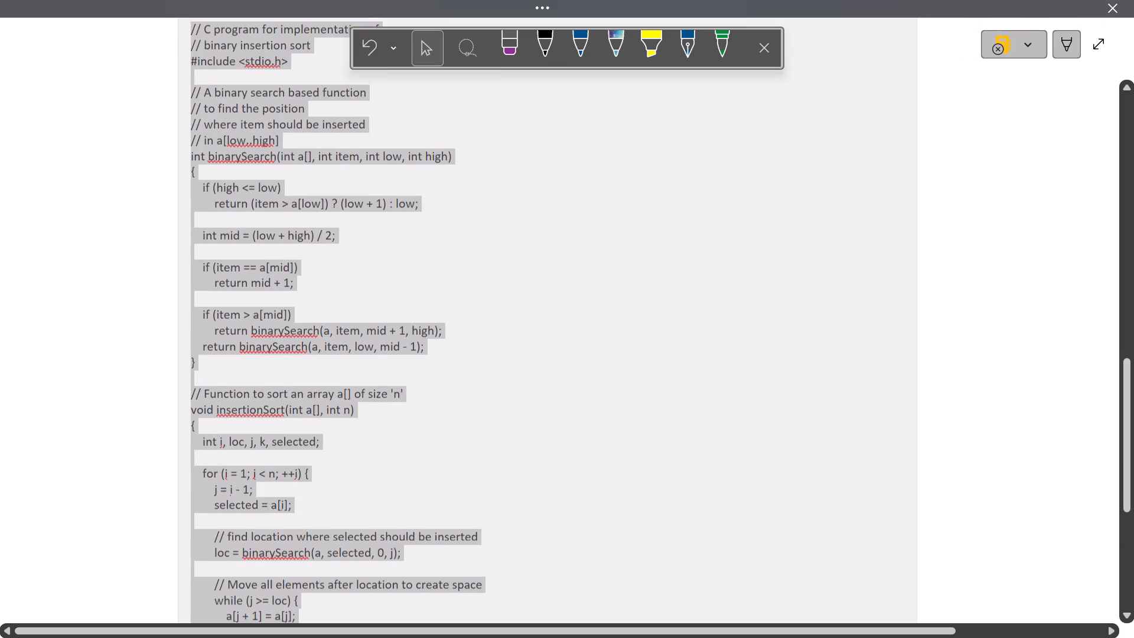
key(ctrl+shift+period)
key(ctrl+shift+period)
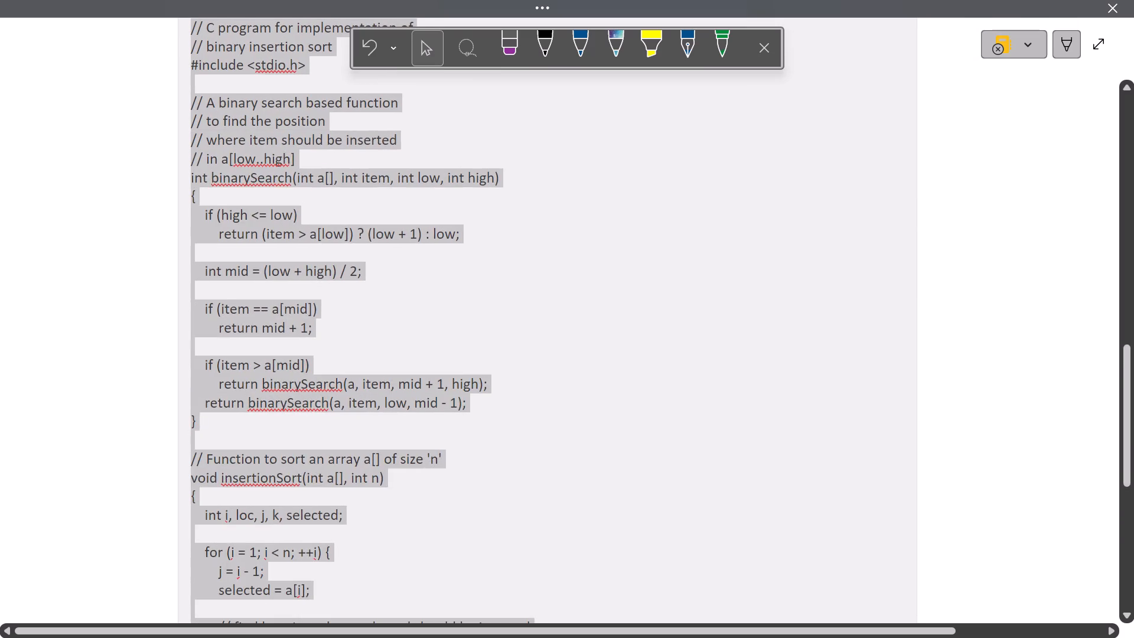
key(ctrl+shift+period)
key(ctrl+shift+period)
key(ctrl+shift+period)
key(ctrl+shift+period)
key(ctrl+shift+period)
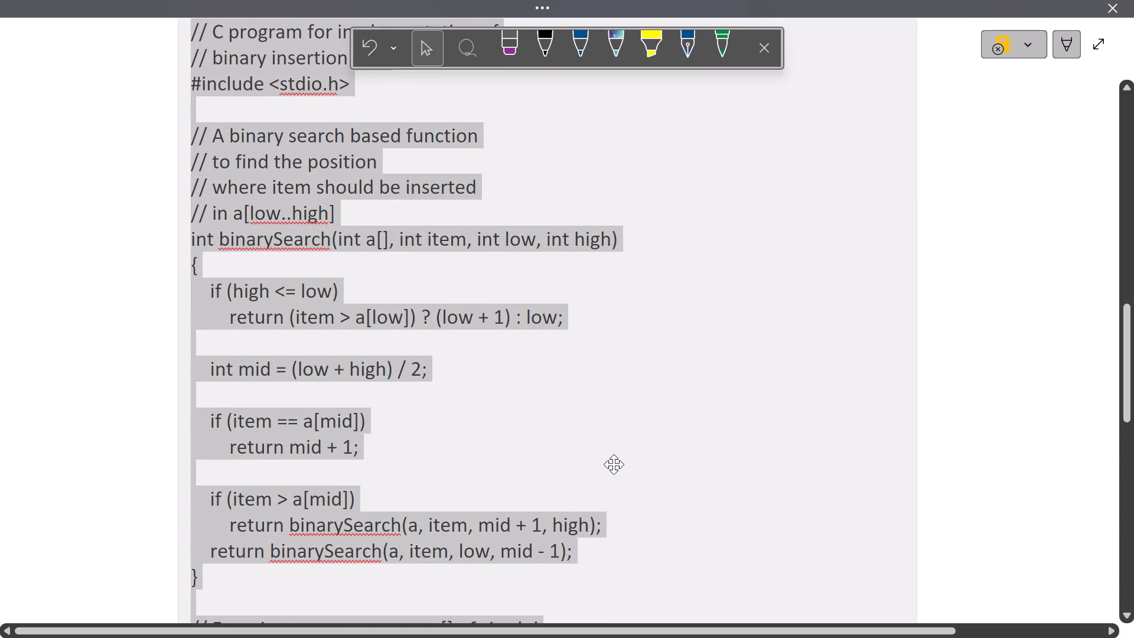
click(614, 464)
scroll(614, 464, up, 2)
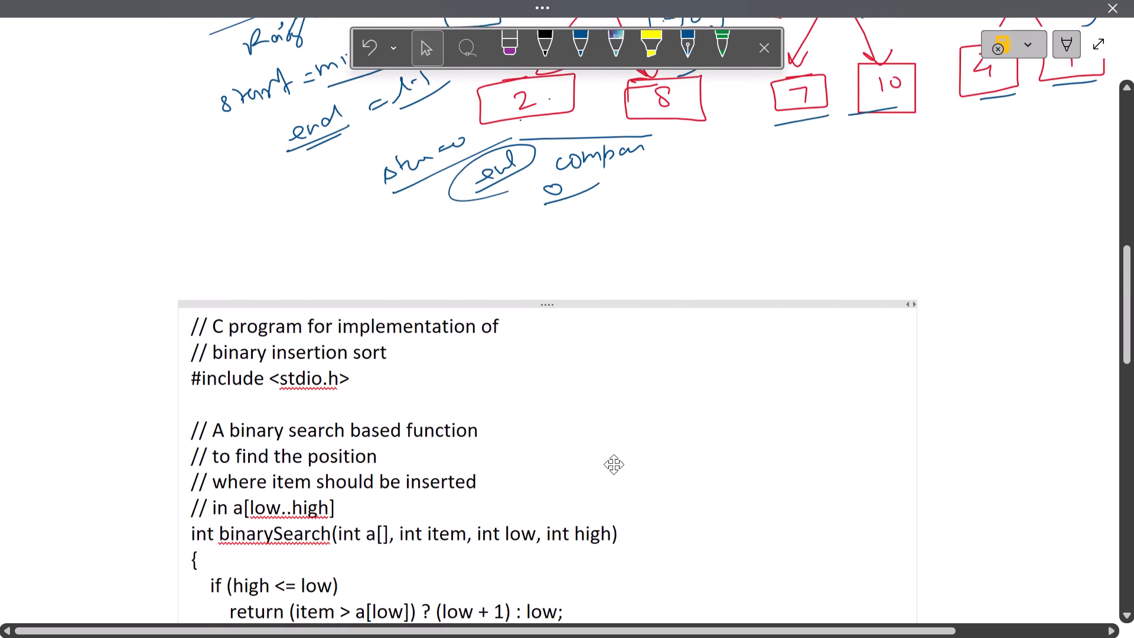
click(735, 262)
Delete the four-line comment above the binarySearch function, from "A binary search based function" through "in a[low..high]".
scroll(735, 262, down, 1)
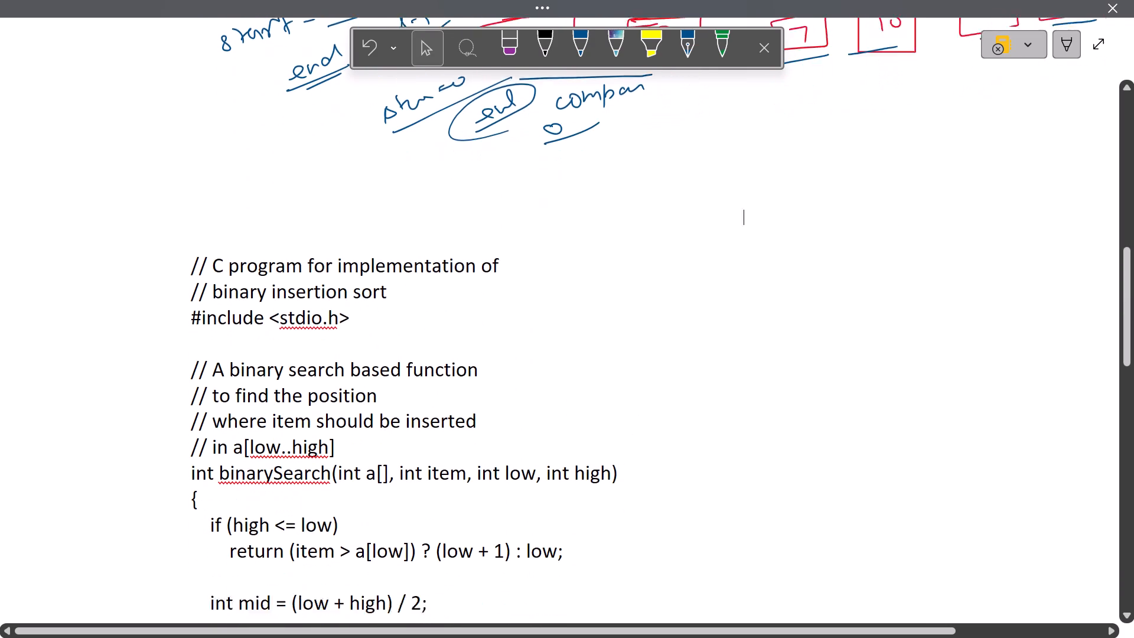
scroll(735, 262, down, 1)
scroll(532, 320, down, 1)
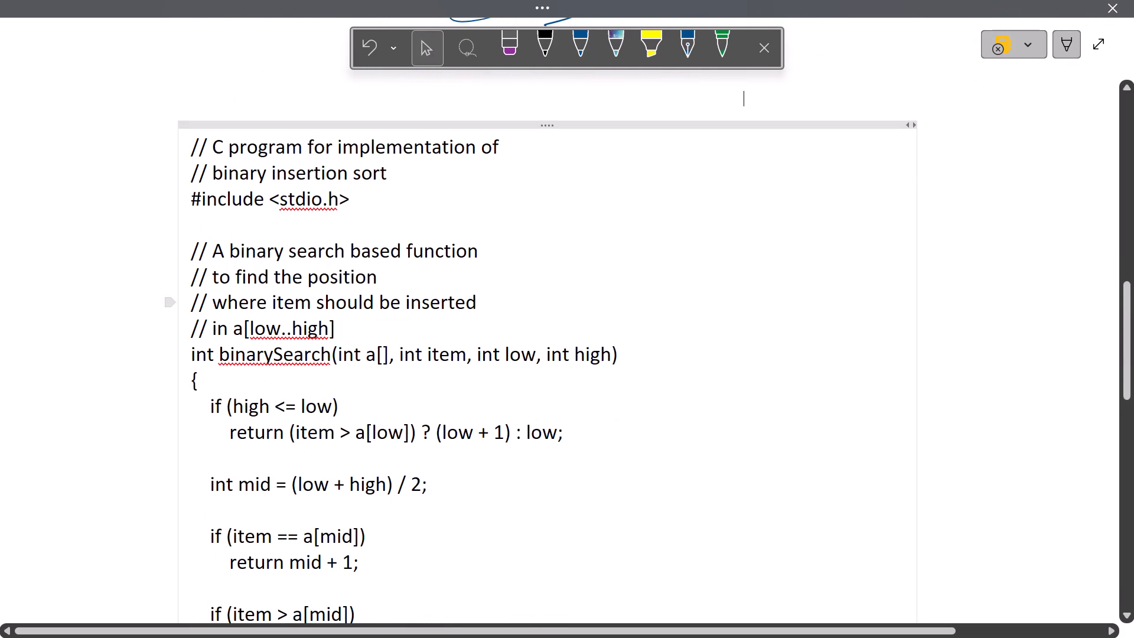
drag(356, 327, 240, 287)
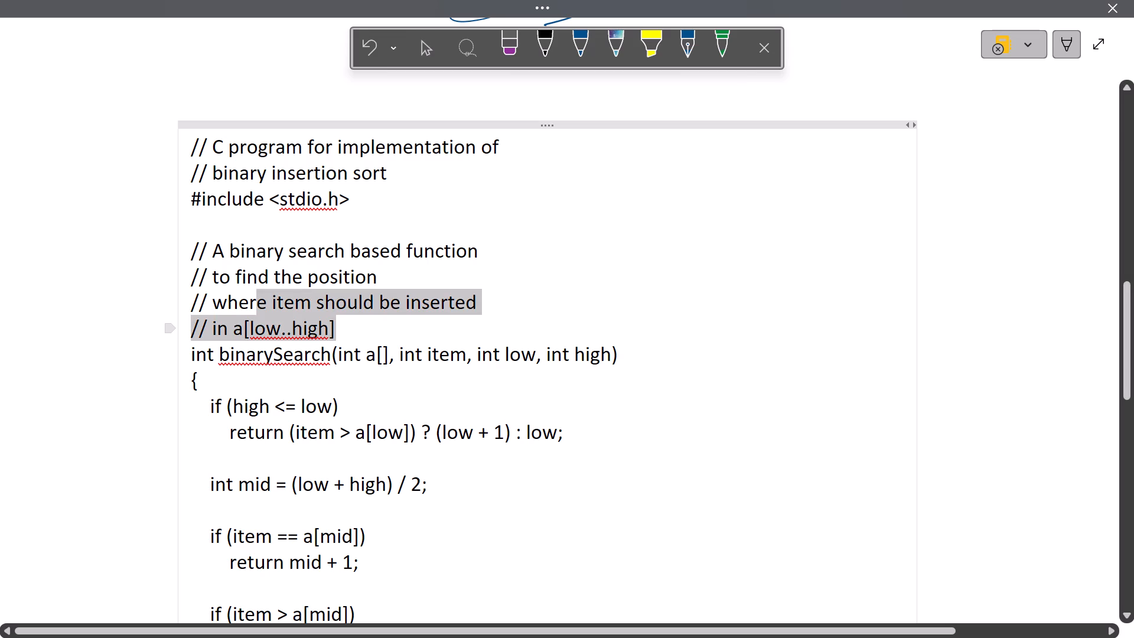
drag(240, 287, 184, 249)
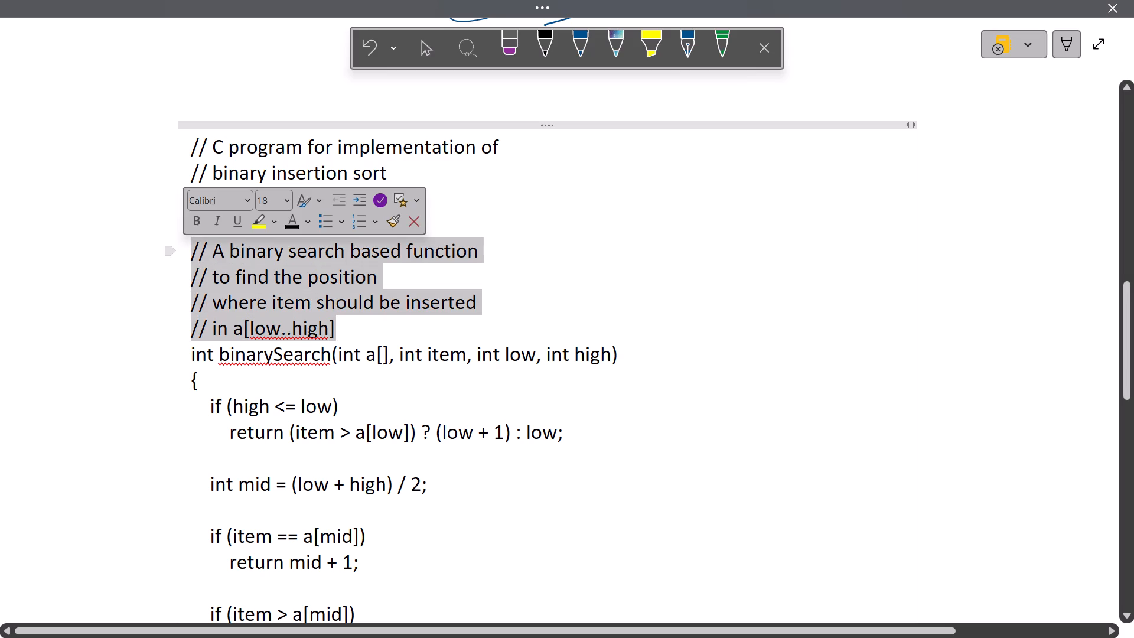
key(BackSpace)
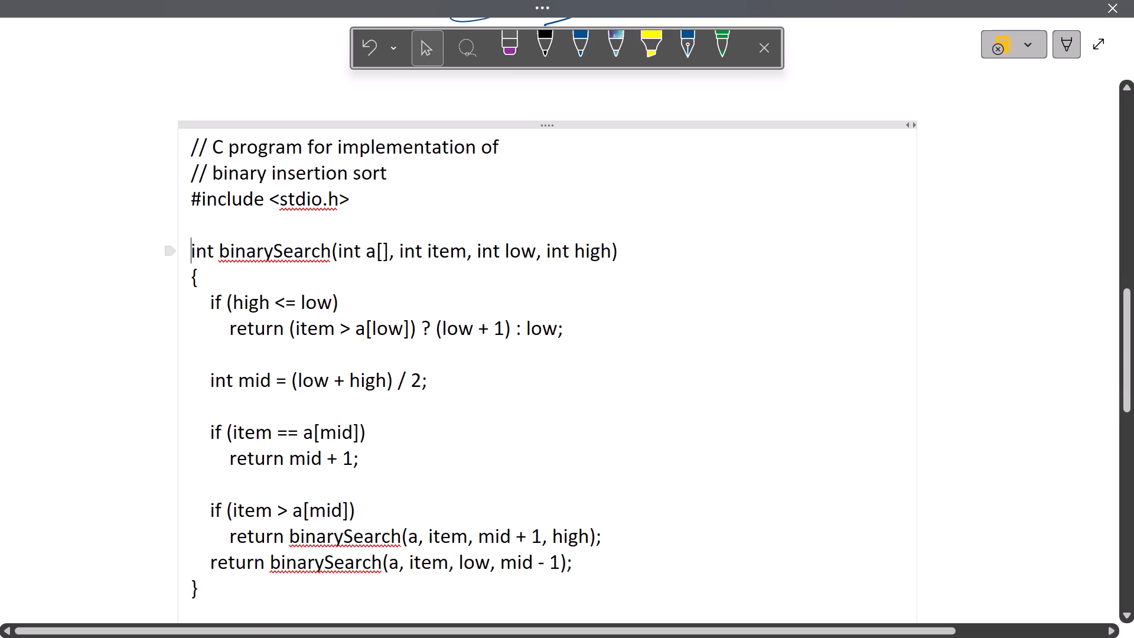
Review the binarySearch function, pointing out its high <= low condition and the return line beneath it.
scroll(435, 294, down, 2)
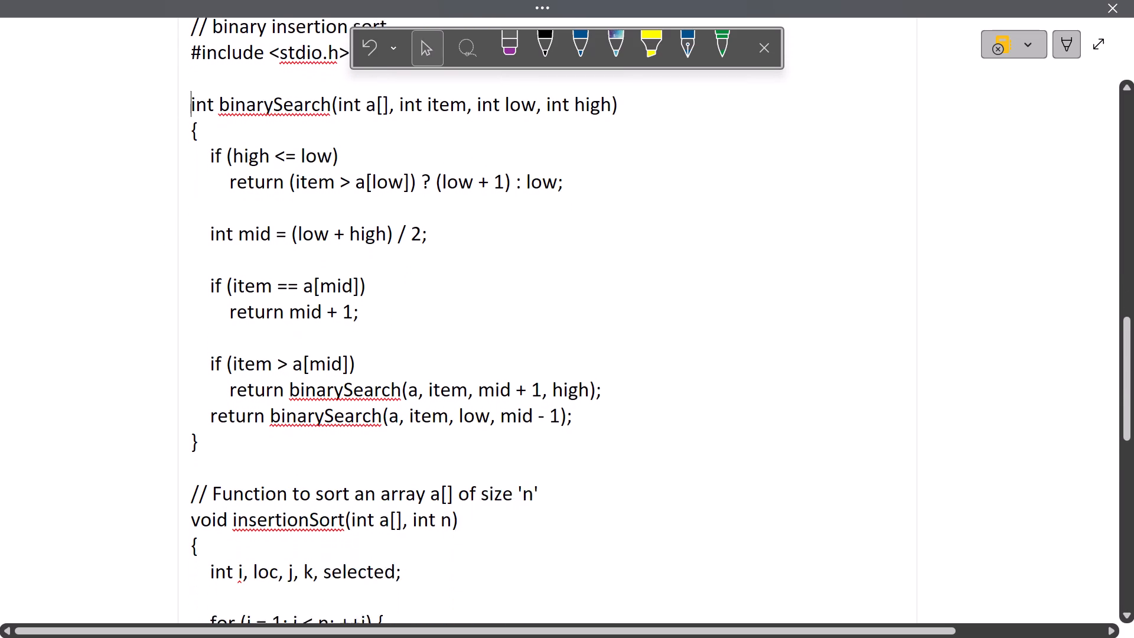
scroll(435, 294, up, 1)
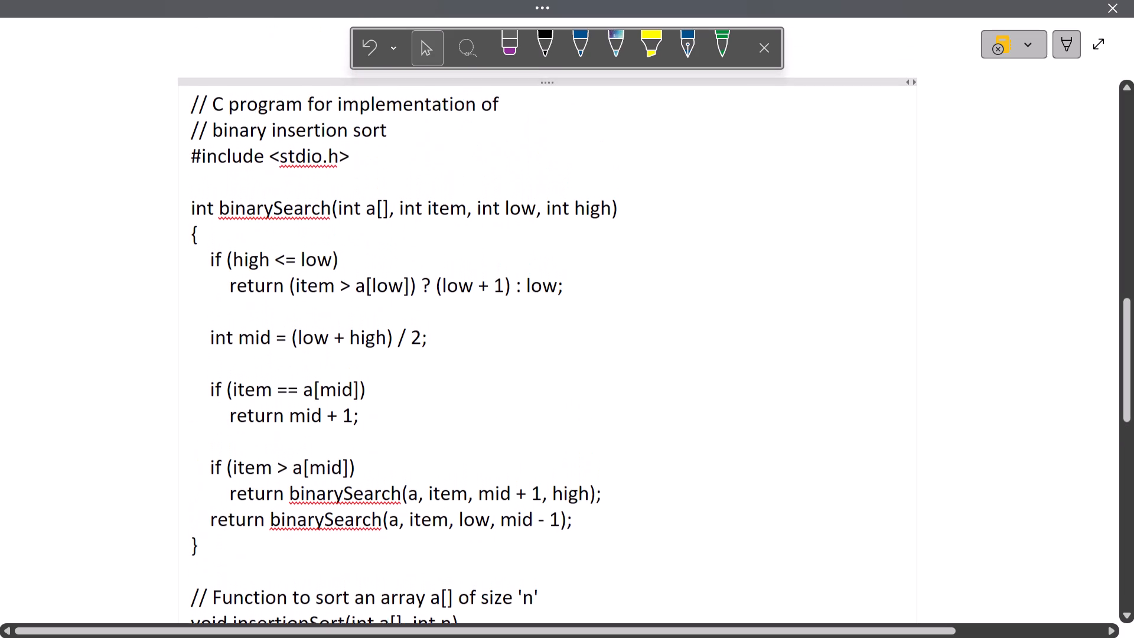
scroll(435, 294, up, 1)
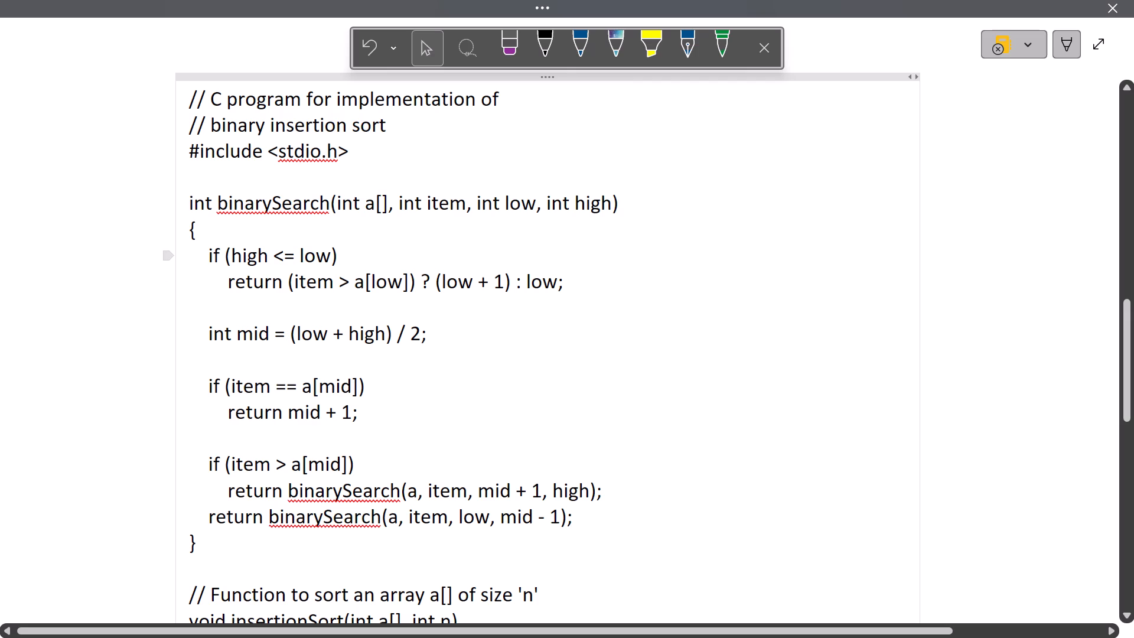
drag(333, 257, 229, 261)
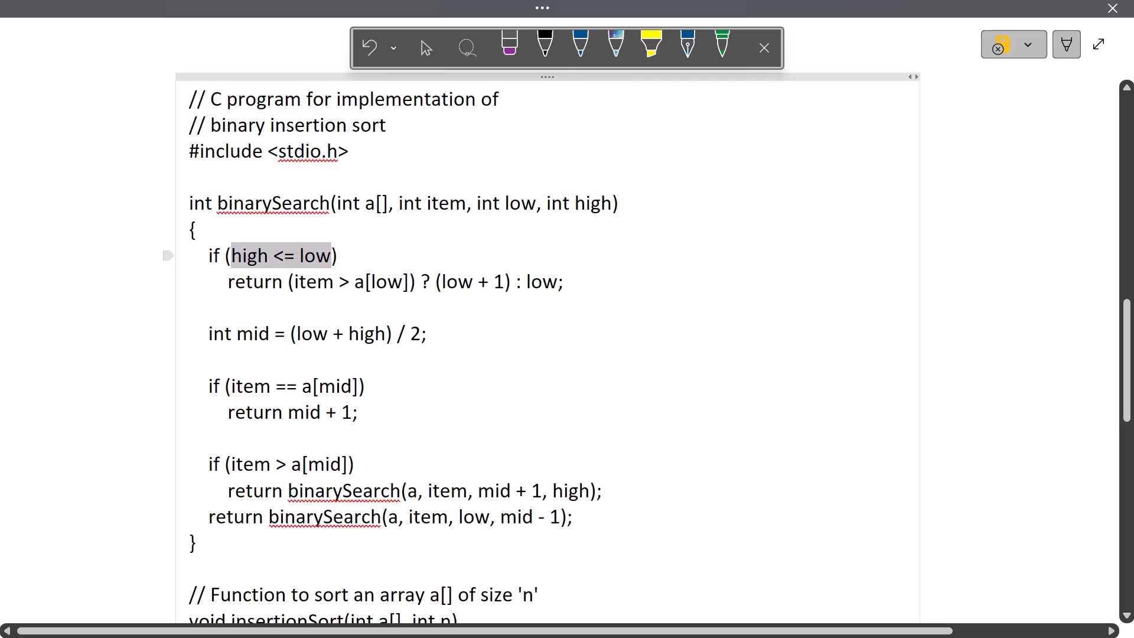
drag(229, 261, 227, 261)
click(385, 279)
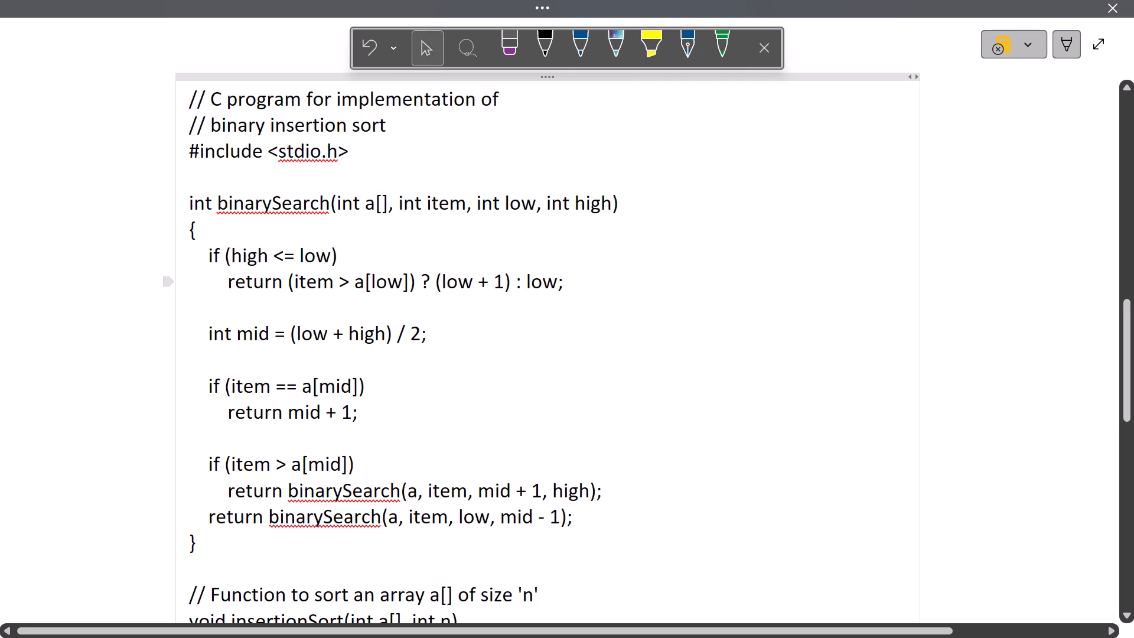
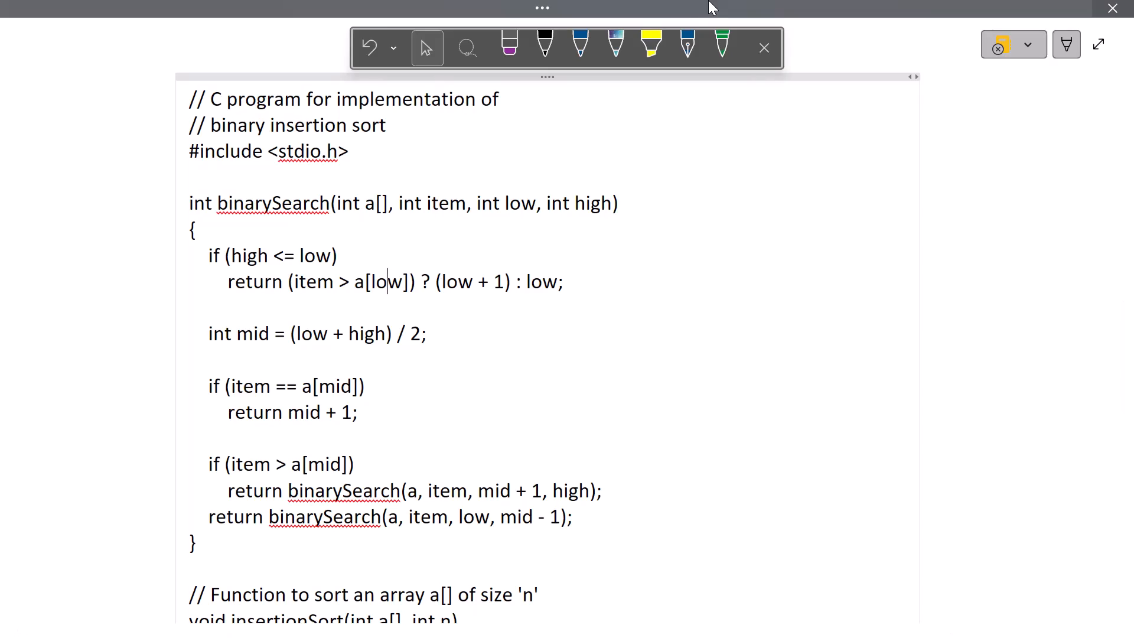
Handwrite "Left = 10" in black ink in the blank space beside the opening lines of the C program.
click(556, 42)
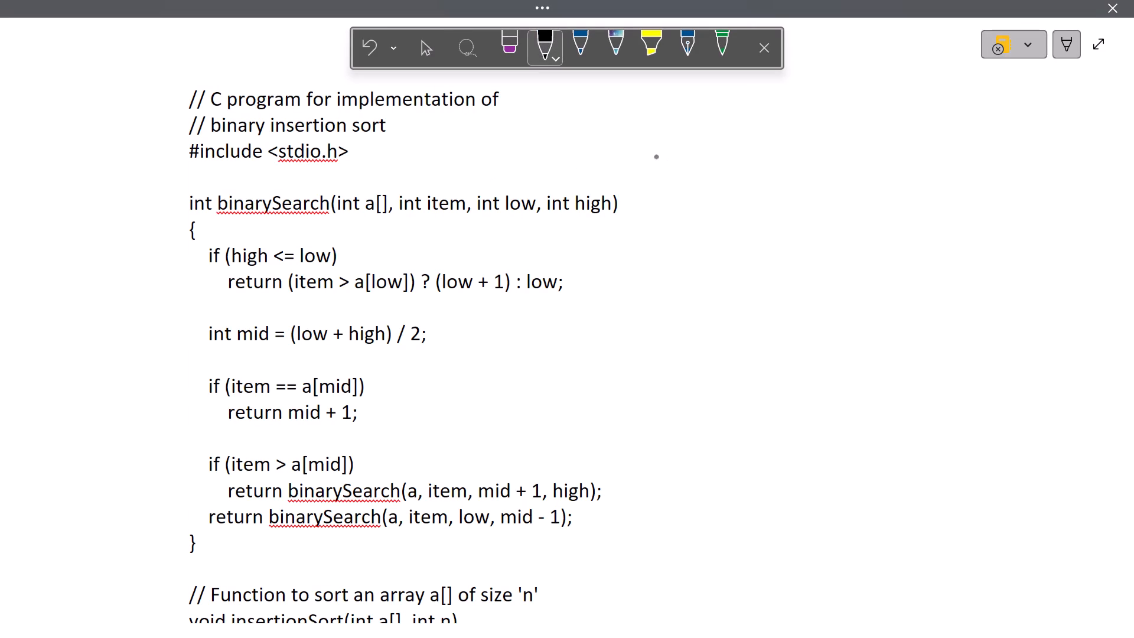
drag(627, 142, 656, 162)
drag(652, 151, 666, 142)
drag(669, 134, 675, 154)
drag(671, 147, 681, 142)
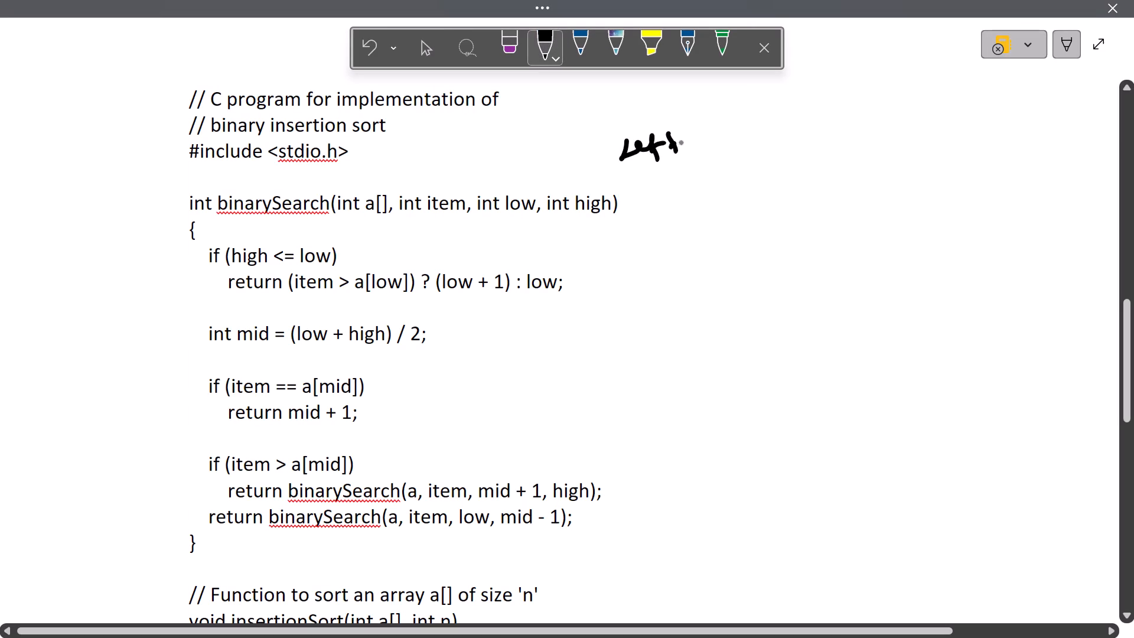
drag(681, 142, 685, 141)
drag(690, 138, 709, 138)
drag(695, 146, 708, 143)
drag(724, 128, 731, 144)
click(740, 130)
Handwrite "right 5" in black ink on the same line, after "Left = 10".
drag(800, 125, 828, 131)
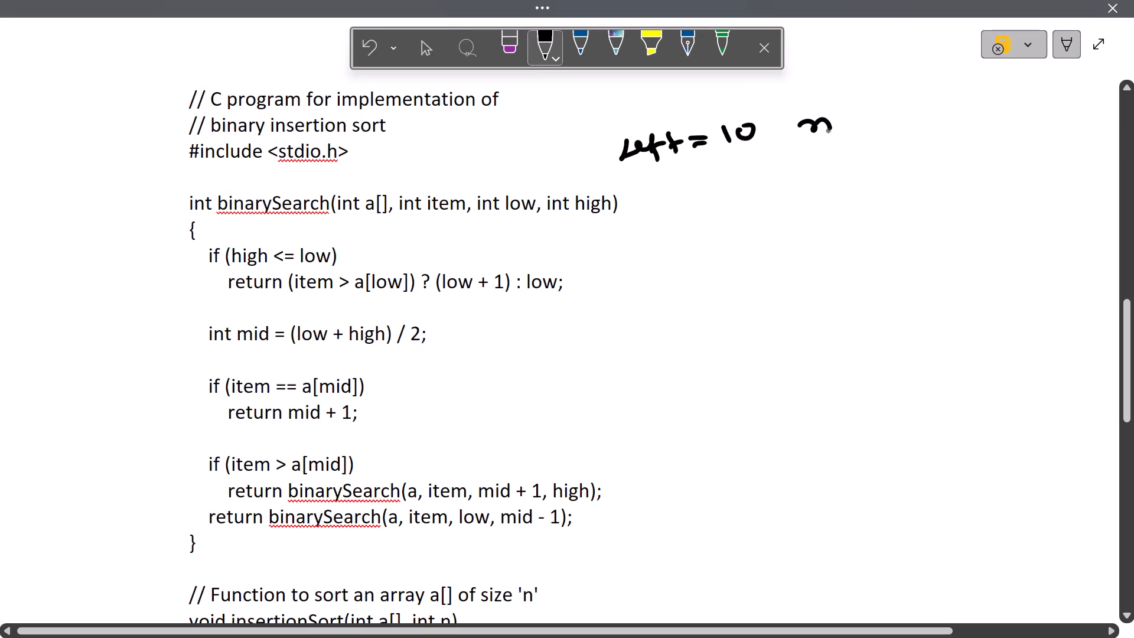
drag(828, 131, 828, 131)
drag(834, 121, 869, 115)
drag(865, 110, 881, 105)
drag(916, 99, 913, 116)
drag(921, 97, 931, 90)
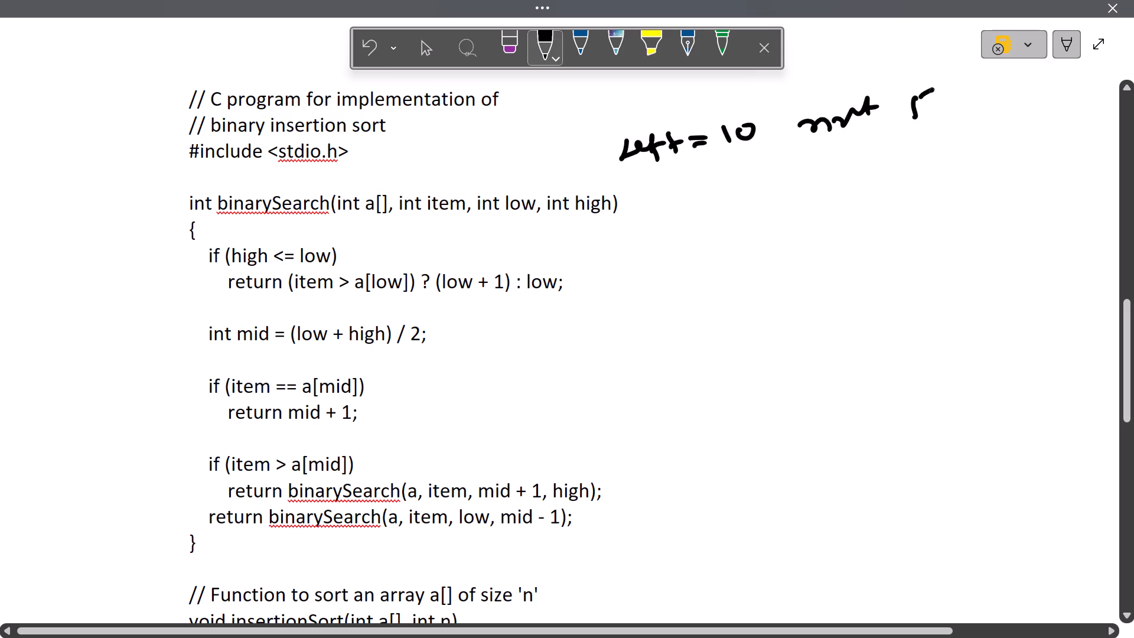
drag(931, 90, 936, 89)
Handwrite a second black line below reading "n10 - L5", with short strokes across the 10 and before the 5.
drag(715, 184, 738, 194)
drag(747, 180, 753, 194)
click(762, 183)
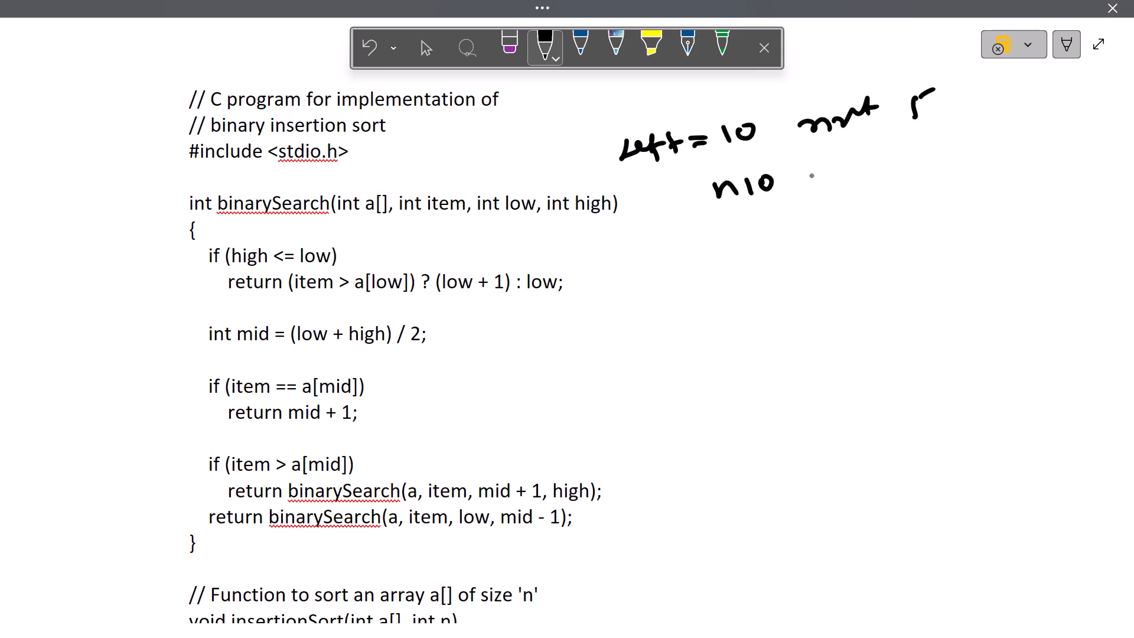
drag(744, 191, 759, 191)
drag(825, 180, 843, 174)
drag(858, 159, 874, 177)
drag(895, 156, 895, 174)
drag(896, 158, 915, 153)
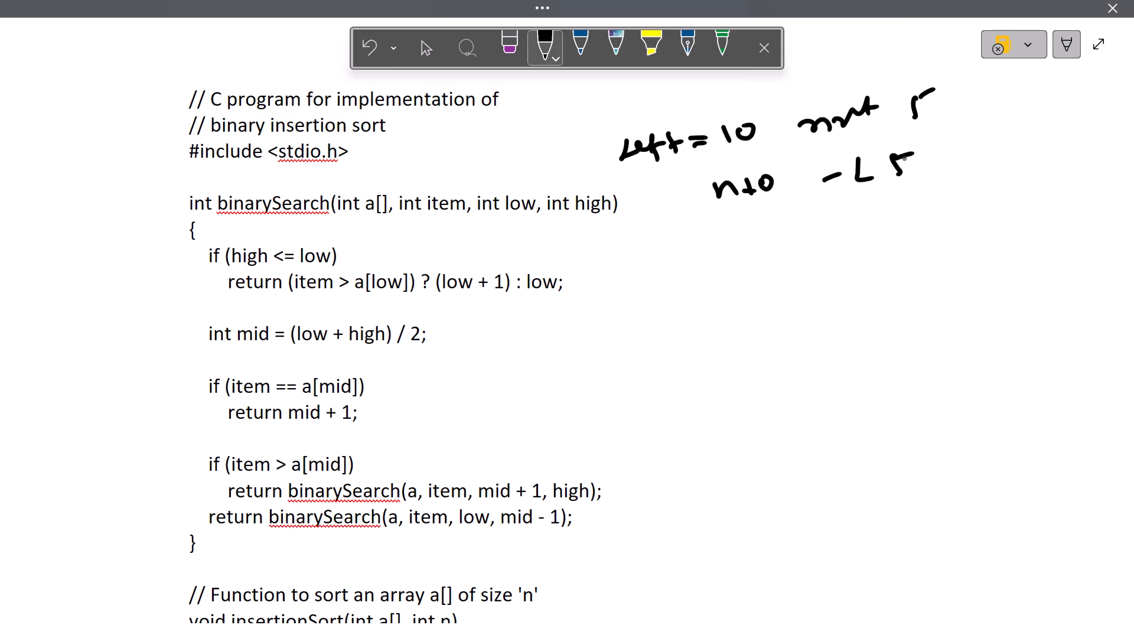
drag(880, 171, 896, 167)
Switch the black pen to a thinner red stroke and underline both parts of the second handwritten line.
click(561, 54)
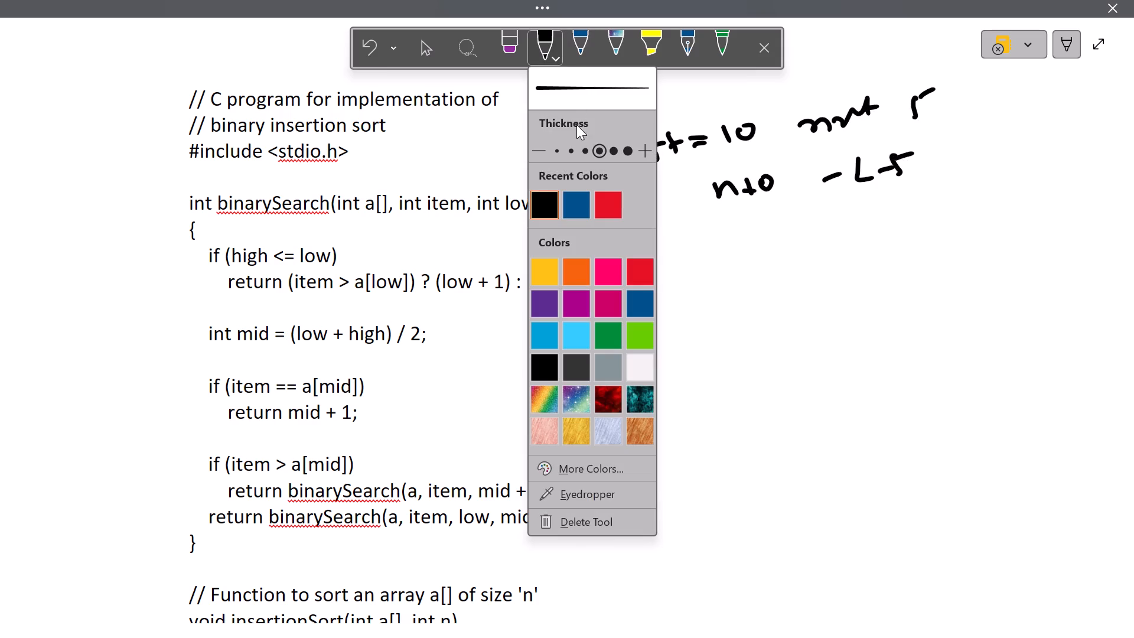
click(584, 149)
click(607, 210)
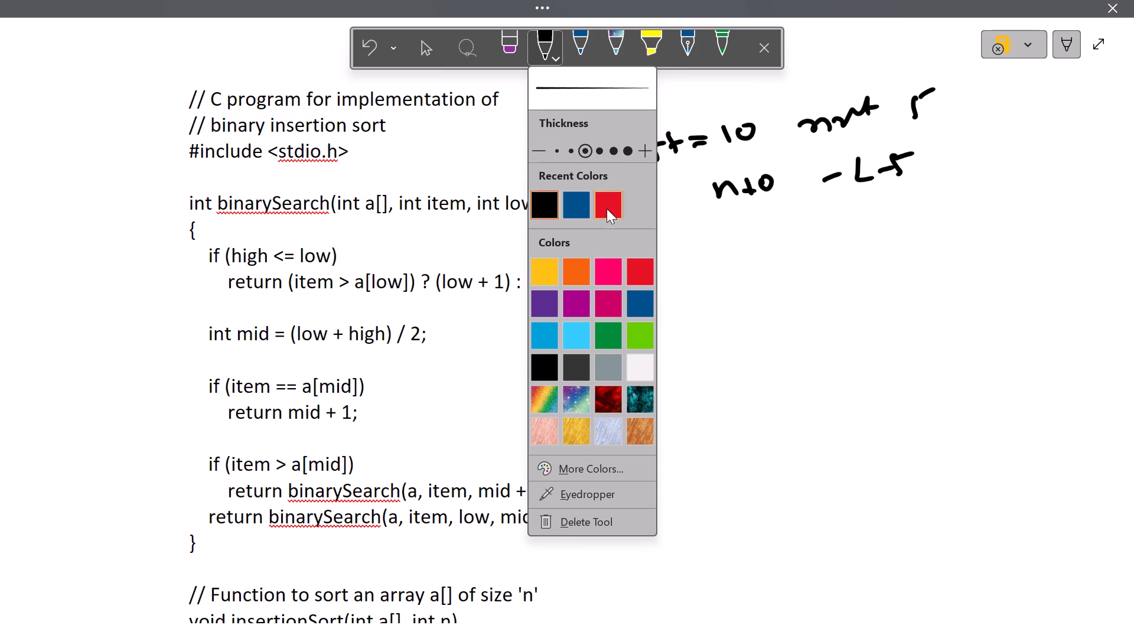
drag(725, 218, 794, 205)
drag(849, 200, 921, 185)
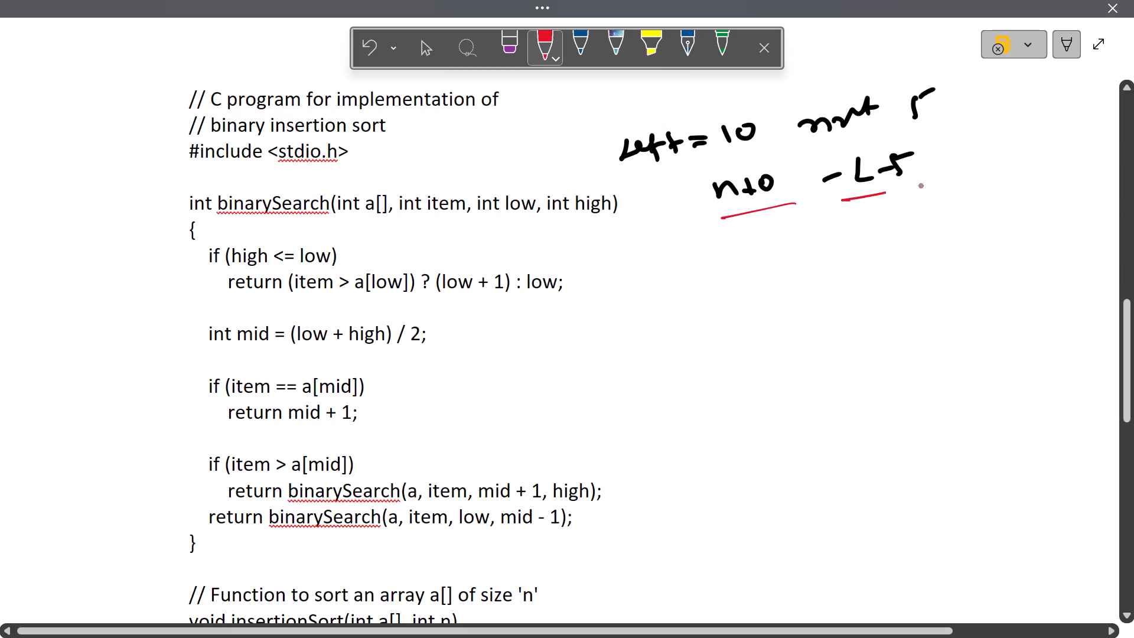
drag(921, 185, 934, 181)
Handwrite "10 > 5" in red beneath the two underlined values and underline it.
drag(779, 239, 783, 255)
click(791, 242)
drag(805, 231, 809, 249)
drag(836, 232, 843, 230)
drag(836, 233, 835, 245)
drag(759, 267, 862, 255)
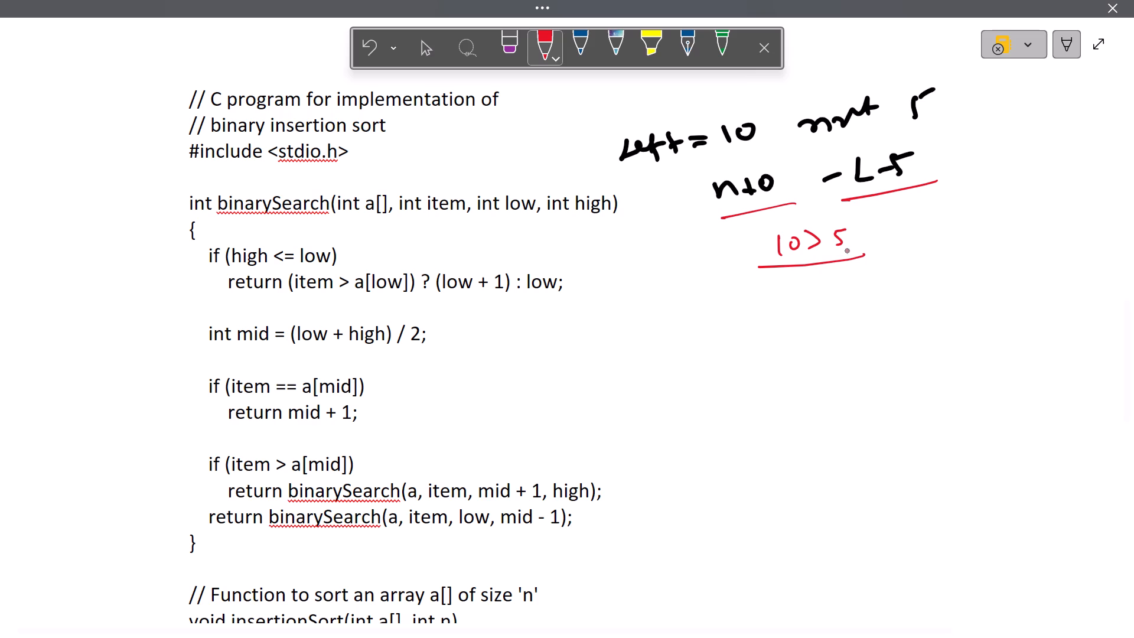
Overwrite the 5 in the second line and in the red comparison with 9, circle the comparison's 9, and thicken its underline.
drag(903, 158, 889, 181)
drag(840, 235, 836, 253)
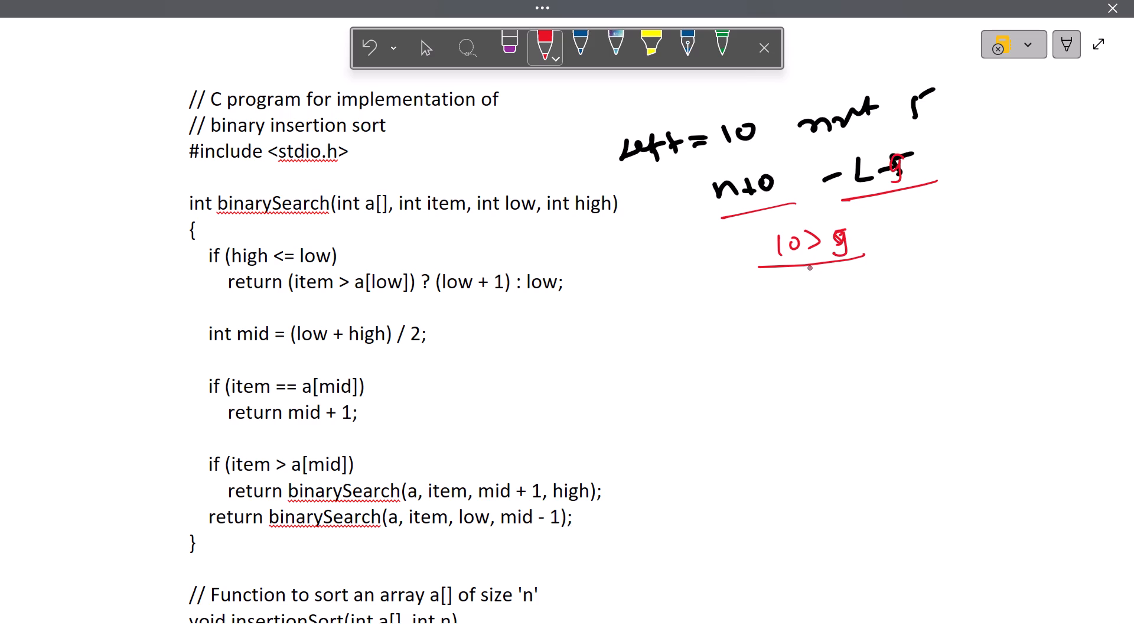
drag(854, 226, 846, 232)
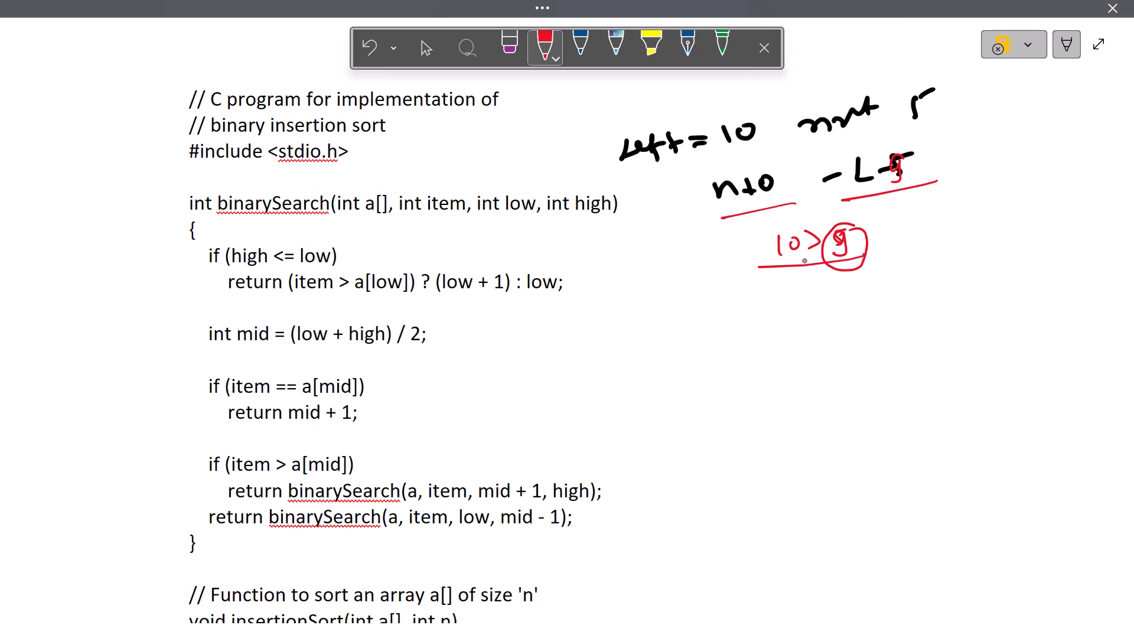
drag(768, 269, 818, 260)
drag(788, 266, 843, 258)
Underline the line "return (item > a[low]) ? (low + 1) : low;" in red.
scroll(781, 321, down, 1)
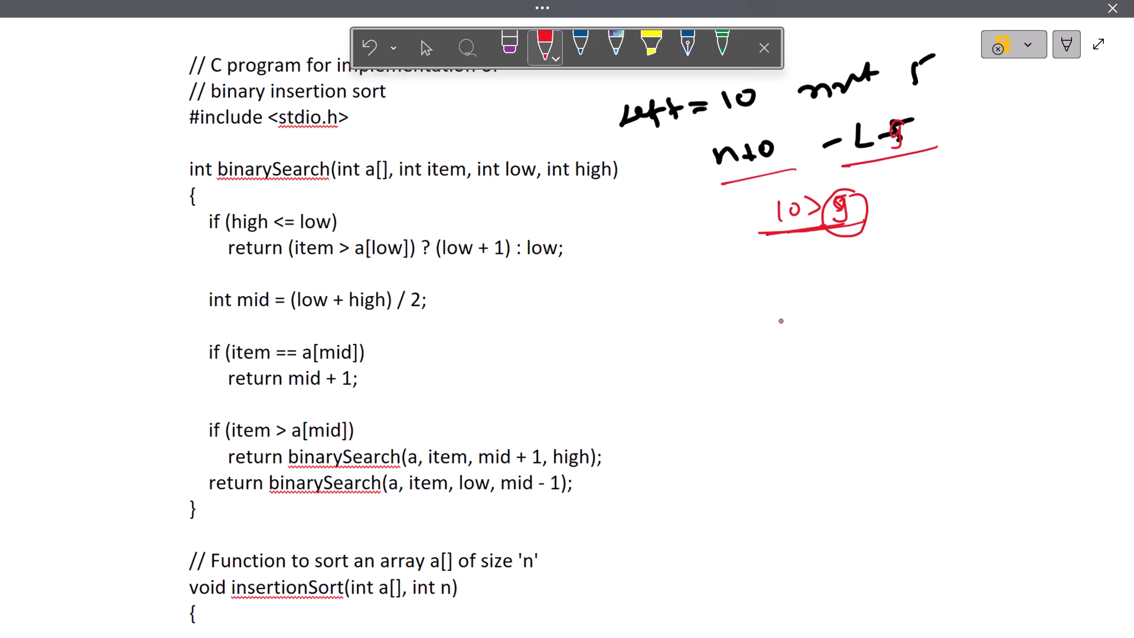
scroll(781, 321, down, 1)
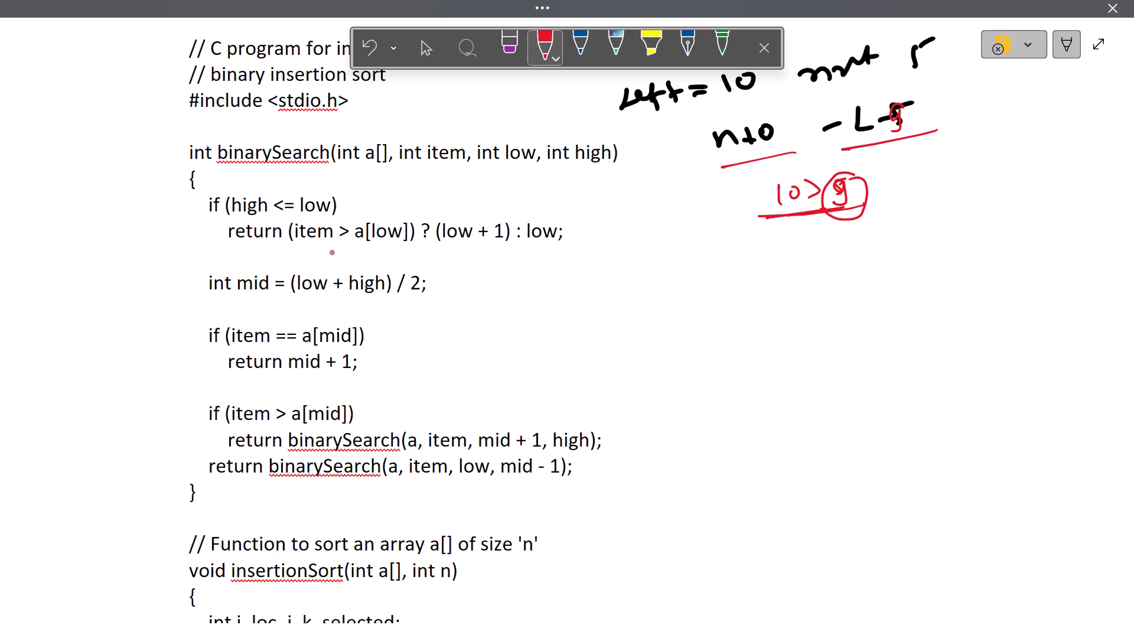
scroll(332, 252, down, 1)
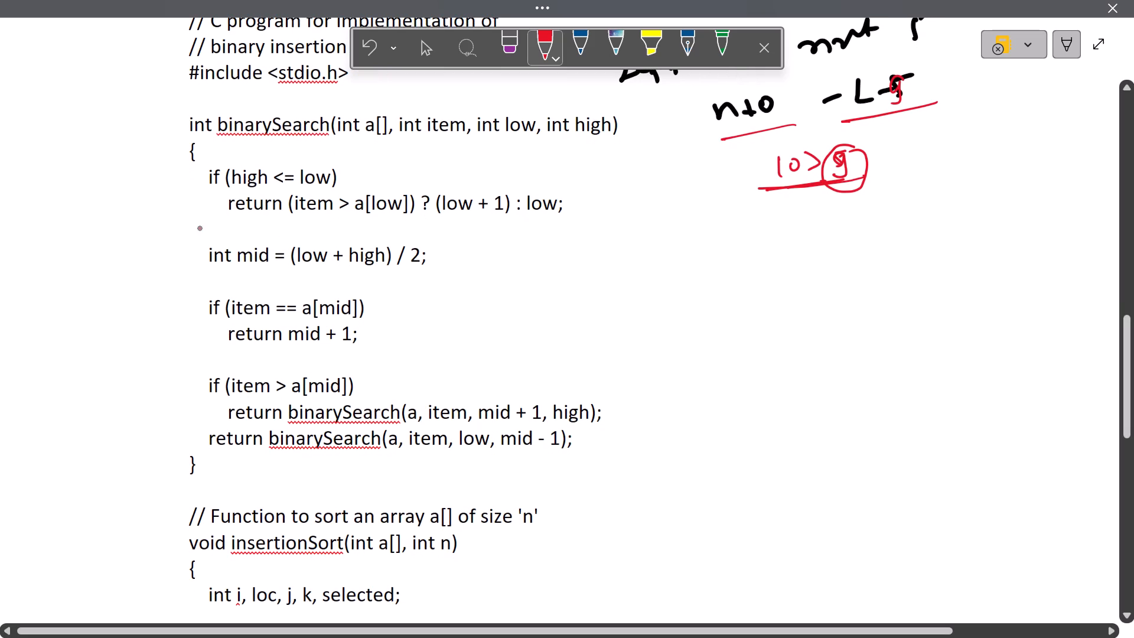
drag(228, 223, 477, 214)
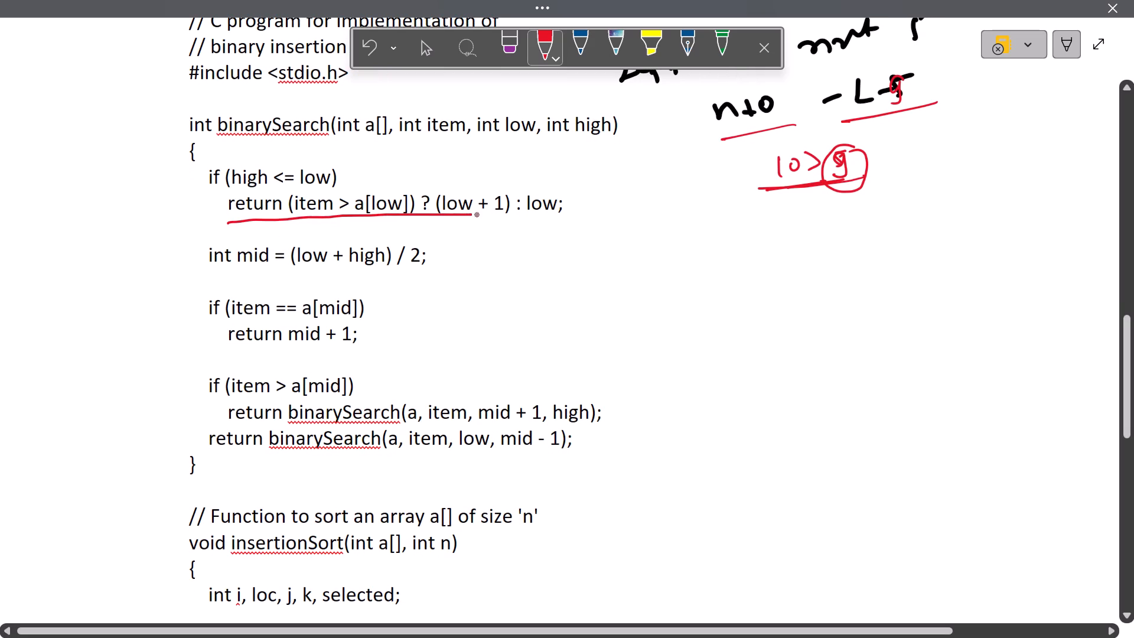
drag(477, 214, 566, 215)
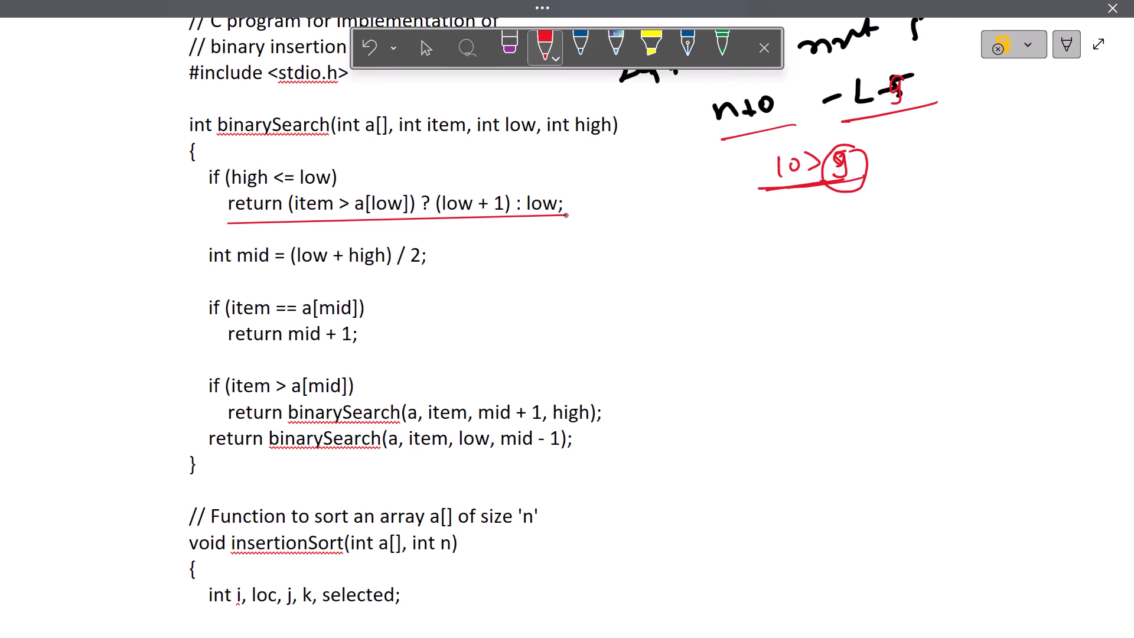
drag(566, 215, 567, 217)
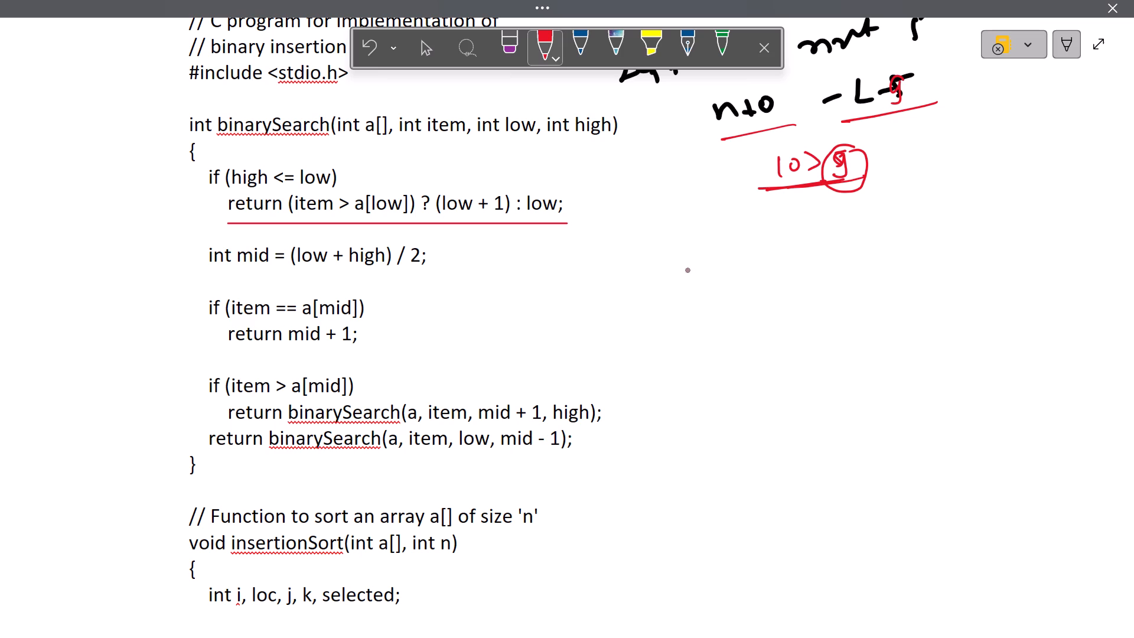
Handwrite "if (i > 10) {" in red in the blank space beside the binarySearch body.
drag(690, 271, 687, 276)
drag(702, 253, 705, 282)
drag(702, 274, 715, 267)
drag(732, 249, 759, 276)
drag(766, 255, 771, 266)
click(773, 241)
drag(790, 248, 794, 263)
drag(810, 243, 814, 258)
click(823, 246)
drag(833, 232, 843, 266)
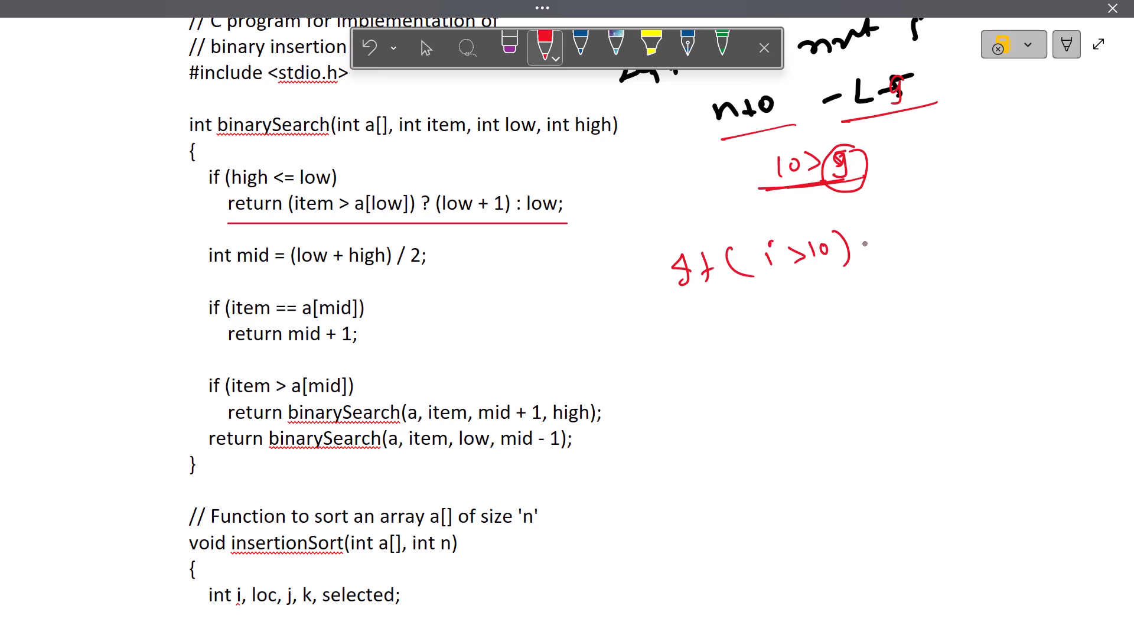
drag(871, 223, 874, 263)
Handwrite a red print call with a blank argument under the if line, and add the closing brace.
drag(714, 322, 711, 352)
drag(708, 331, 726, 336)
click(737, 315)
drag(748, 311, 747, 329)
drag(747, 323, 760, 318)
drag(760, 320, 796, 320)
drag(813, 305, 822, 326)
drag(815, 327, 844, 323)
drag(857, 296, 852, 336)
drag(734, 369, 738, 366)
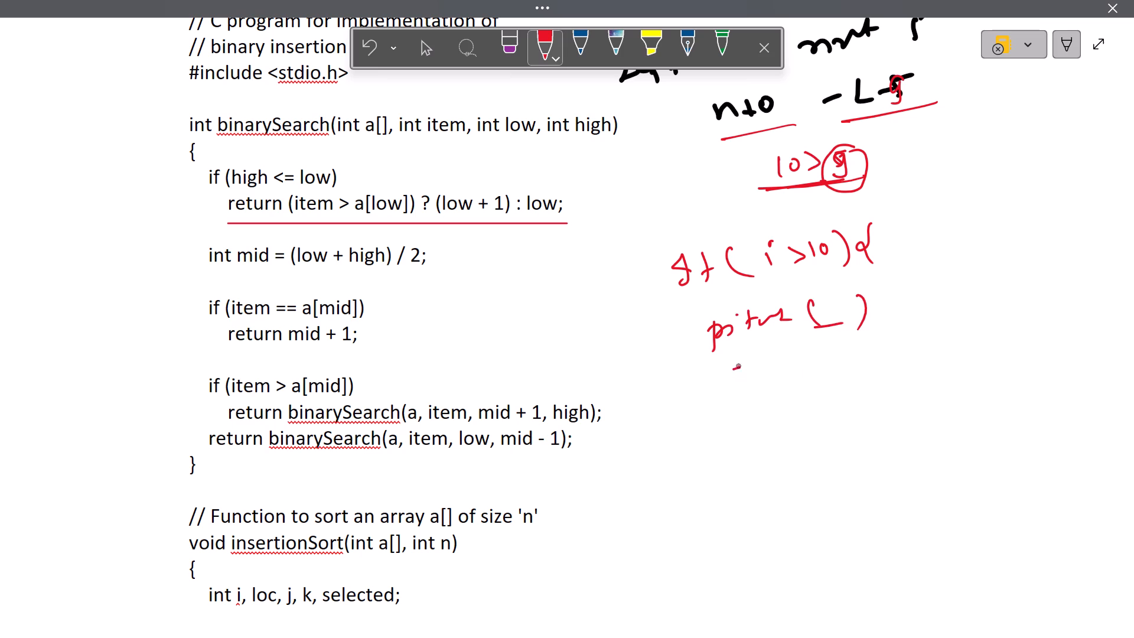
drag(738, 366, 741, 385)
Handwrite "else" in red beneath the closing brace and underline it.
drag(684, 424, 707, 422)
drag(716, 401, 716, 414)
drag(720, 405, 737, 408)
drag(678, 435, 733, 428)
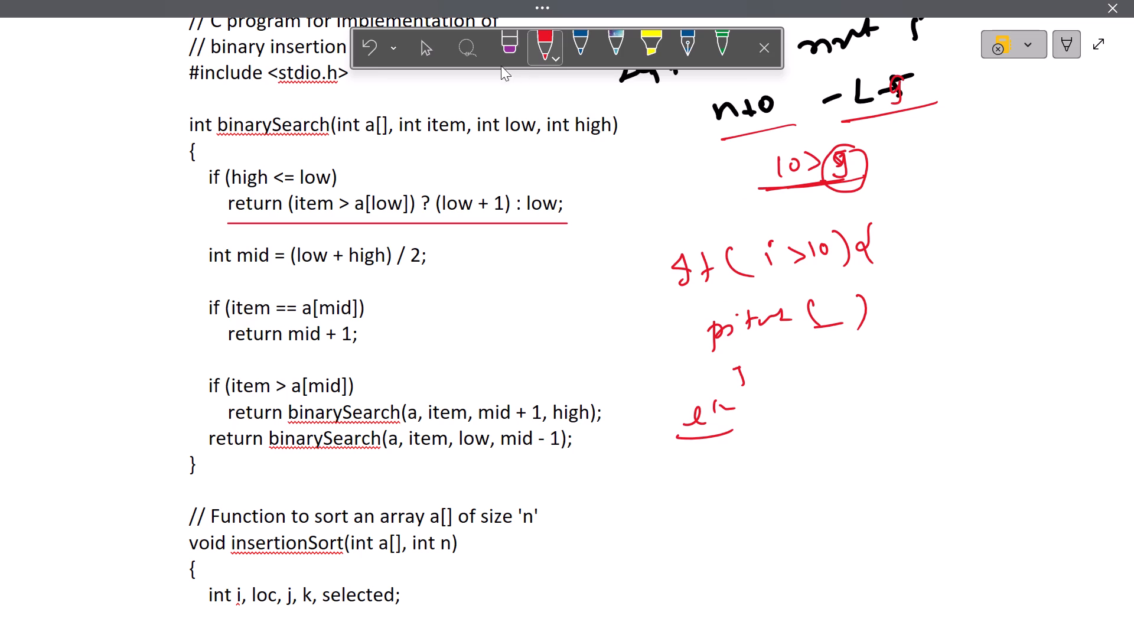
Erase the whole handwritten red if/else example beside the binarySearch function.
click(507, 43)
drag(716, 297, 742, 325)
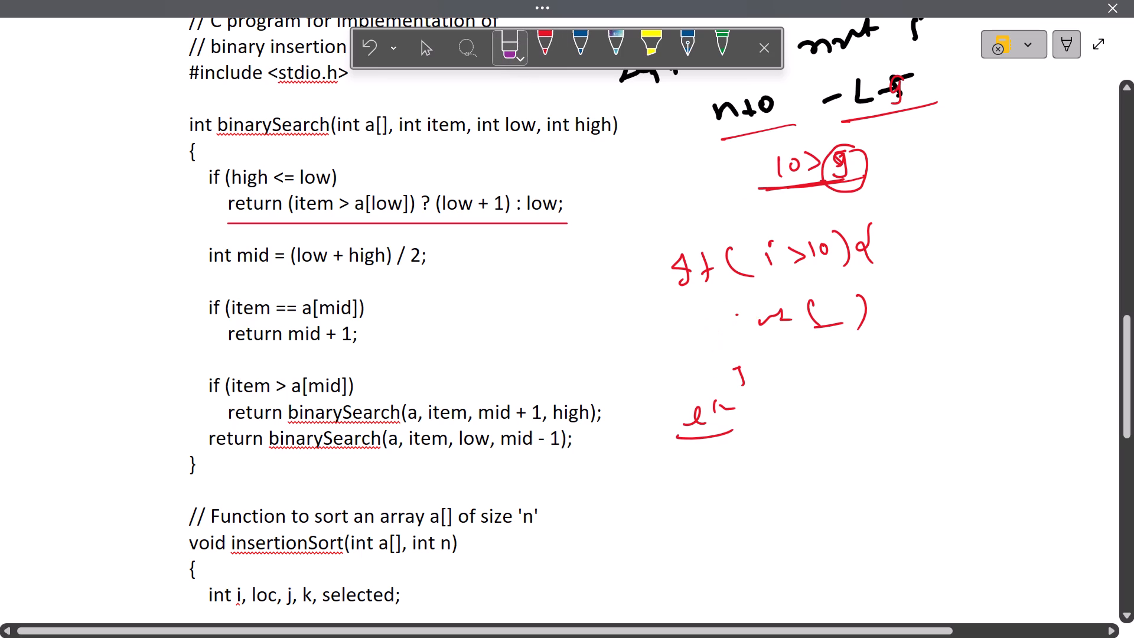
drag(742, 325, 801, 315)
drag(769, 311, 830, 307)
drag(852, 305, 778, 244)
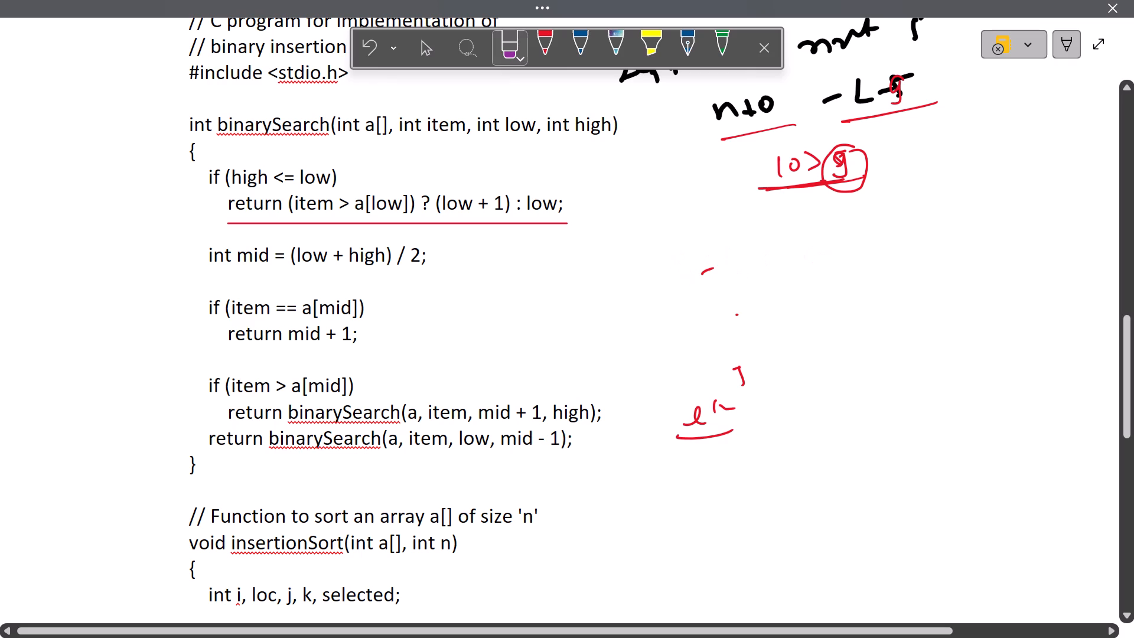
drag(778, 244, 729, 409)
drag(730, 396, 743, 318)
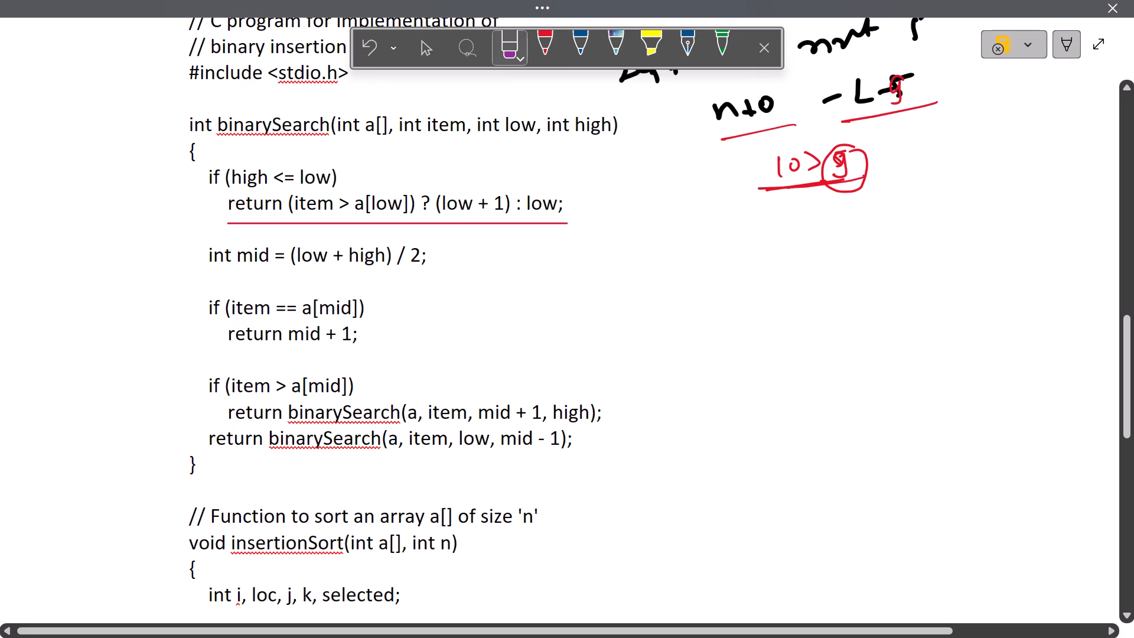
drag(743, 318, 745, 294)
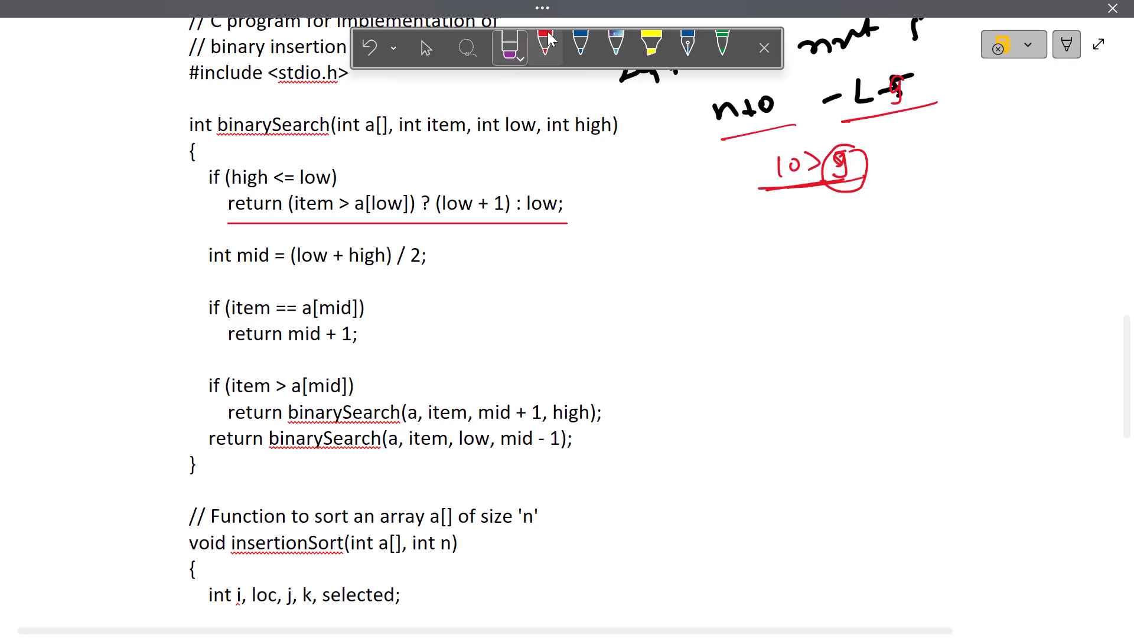
Circle the condition (item > a[low]) in the underlined return line with the red pen.
click(546, 32)
click(546, 38)
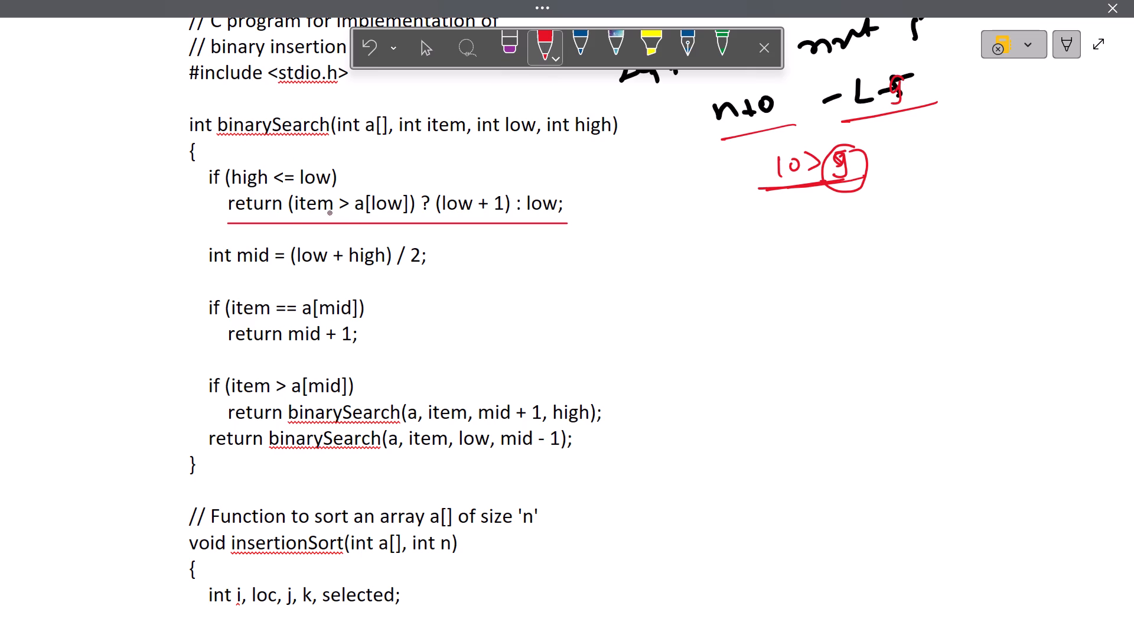
drag(298, 218, 420, 211)
drag(420, 211, 294, 218)
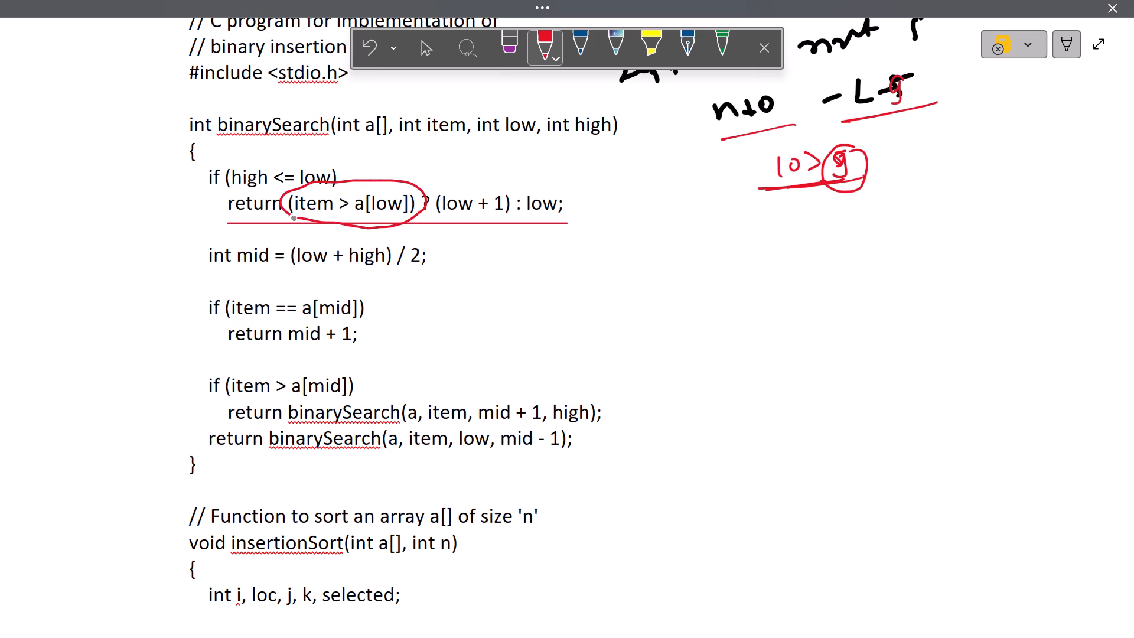
drag(294, 218, 313, 223)
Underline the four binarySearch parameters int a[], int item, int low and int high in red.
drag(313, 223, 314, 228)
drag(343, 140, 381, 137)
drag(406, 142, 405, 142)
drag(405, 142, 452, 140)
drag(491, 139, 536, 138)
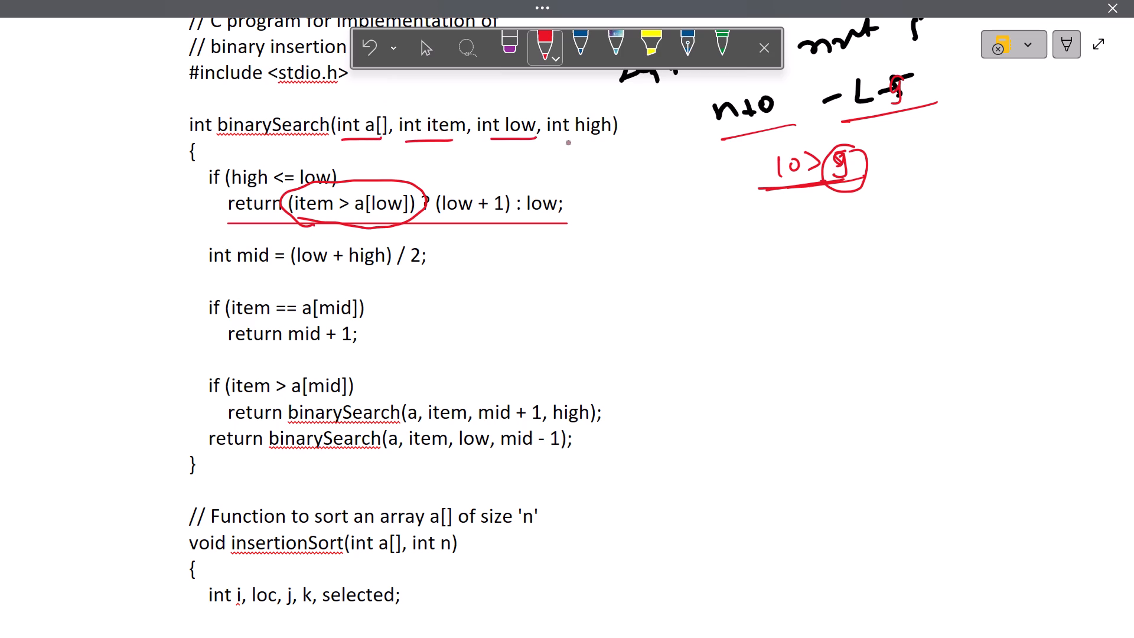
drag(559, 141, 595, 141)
In the driver code, add a red tick after the array a[] values and circle the variable n.
scroll(475, 151, down, 1)
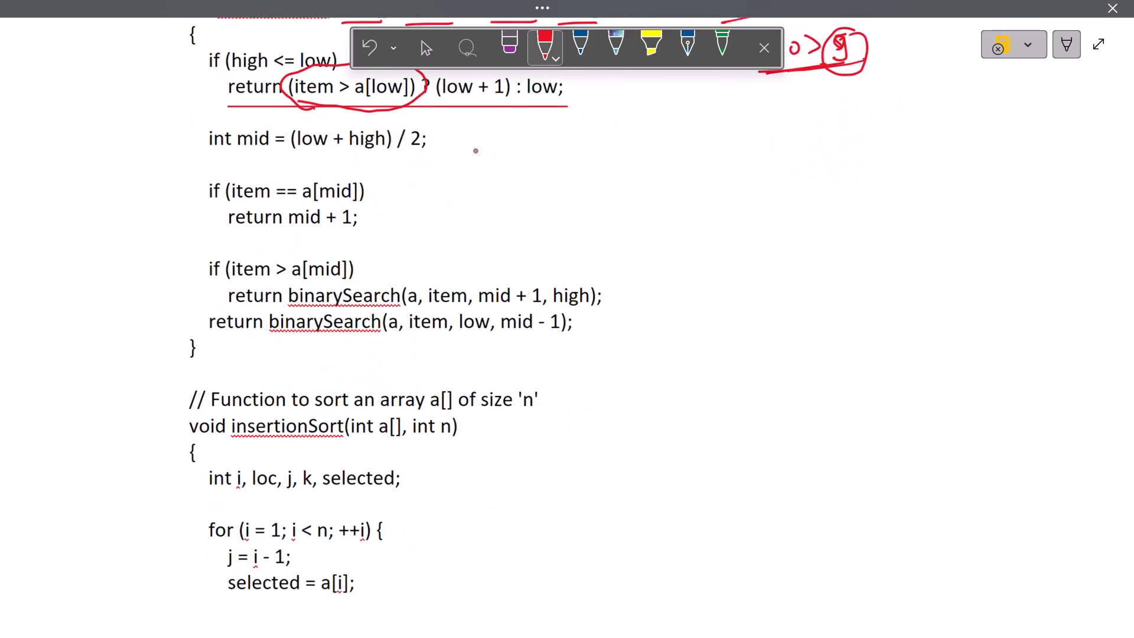
scroll(475, 151, down, 6)
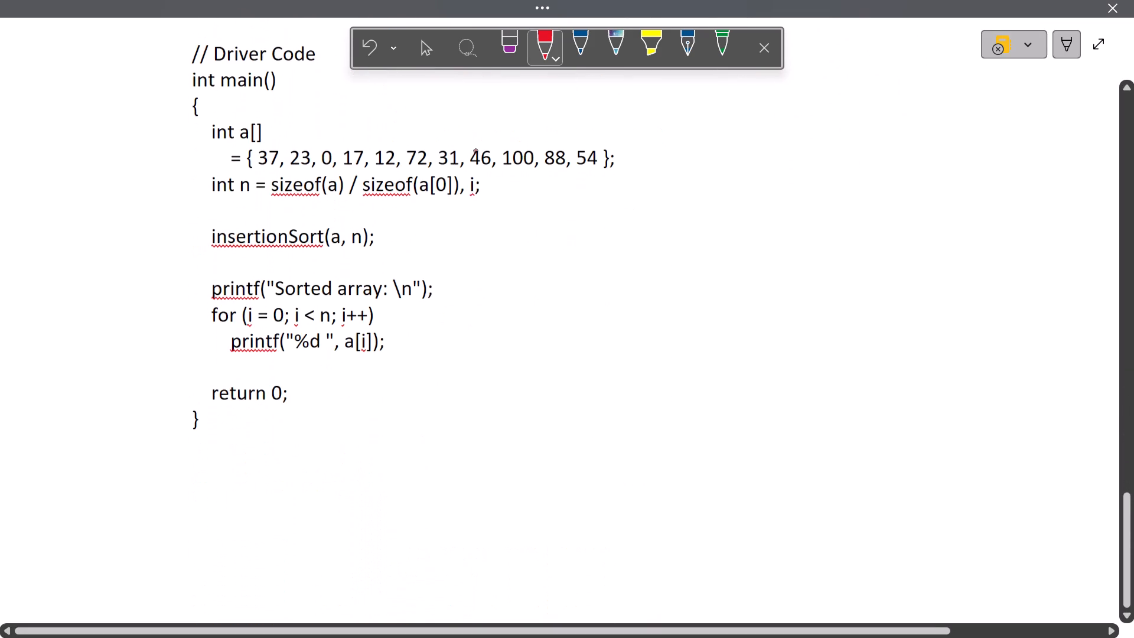
scroll(475, 151, up, 2)
scroll(475, 151, down, 1)
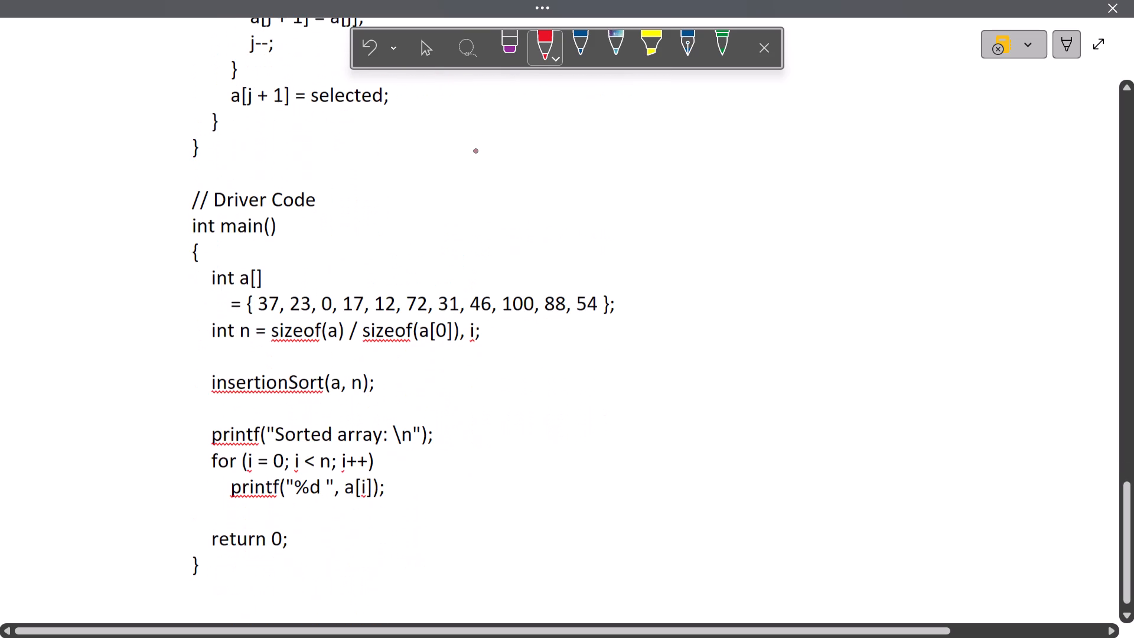
scroll(475, 151, down, 1)
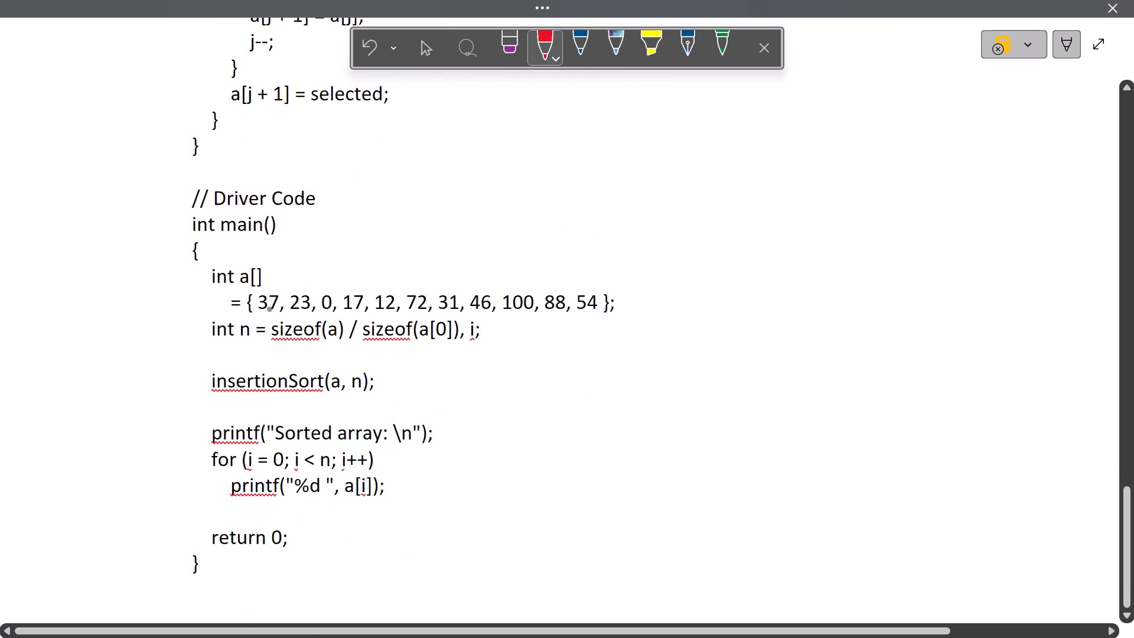
drag(617, 301, 671, 295)
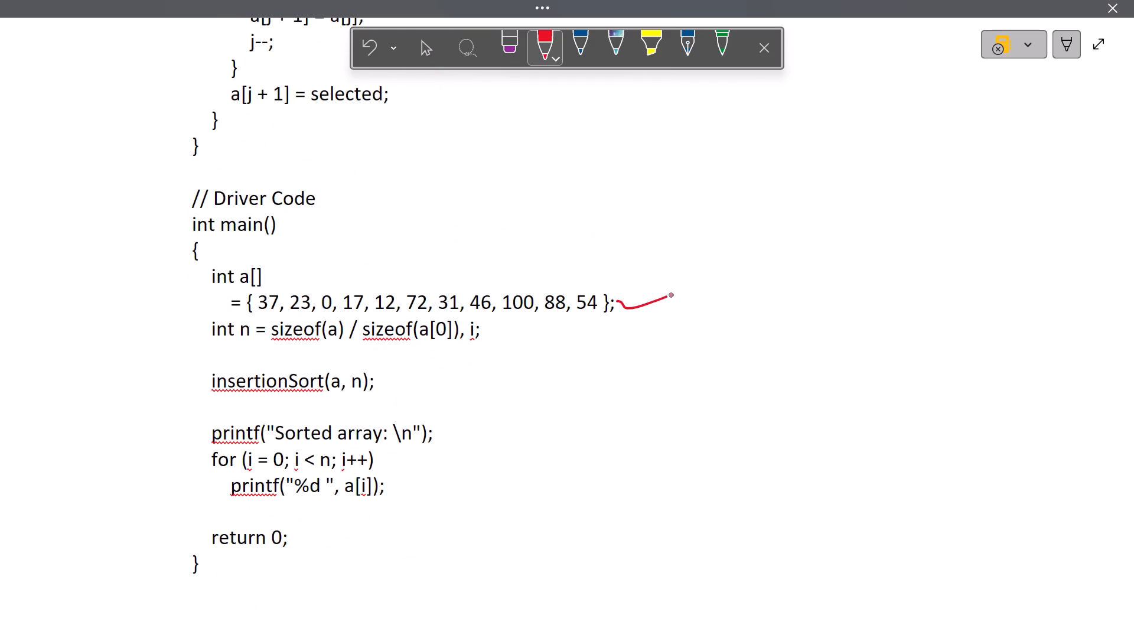
drag(671, 295, 670, 295)
drag(255, 330, 250, 321)
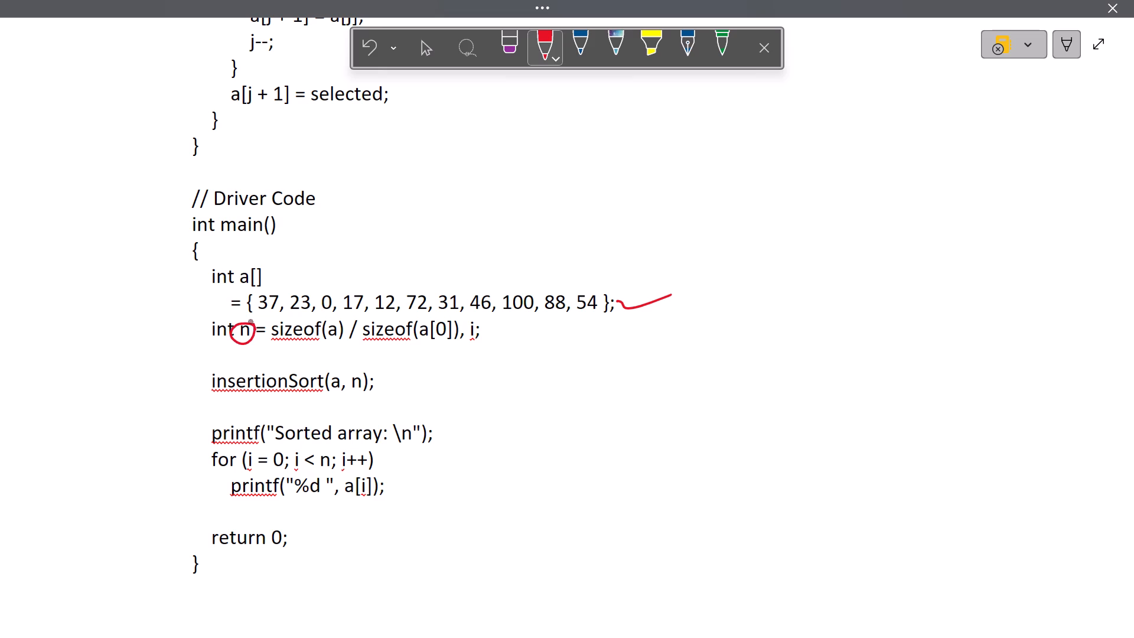
drag(250, 321, 242, 327)
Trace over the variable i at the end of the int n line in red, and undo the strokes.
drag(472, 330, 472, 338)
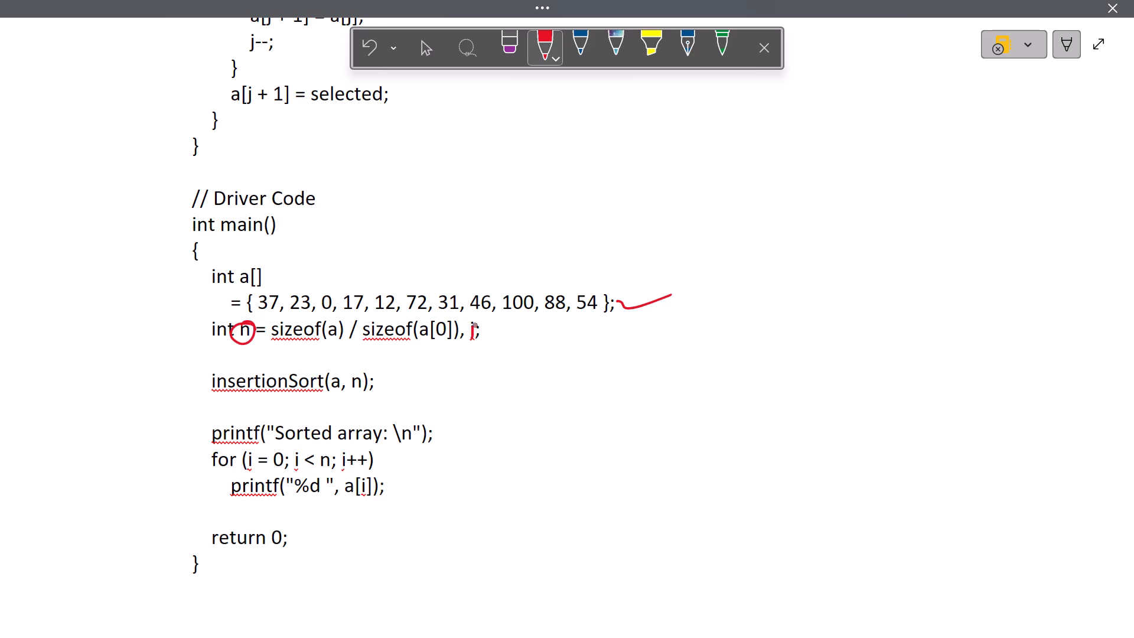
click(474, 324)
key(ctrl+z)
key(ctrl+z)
Underline the arguments a and n in the insertionSort call, and draw a red slash across the int a[] declaration.
click(337, 394)
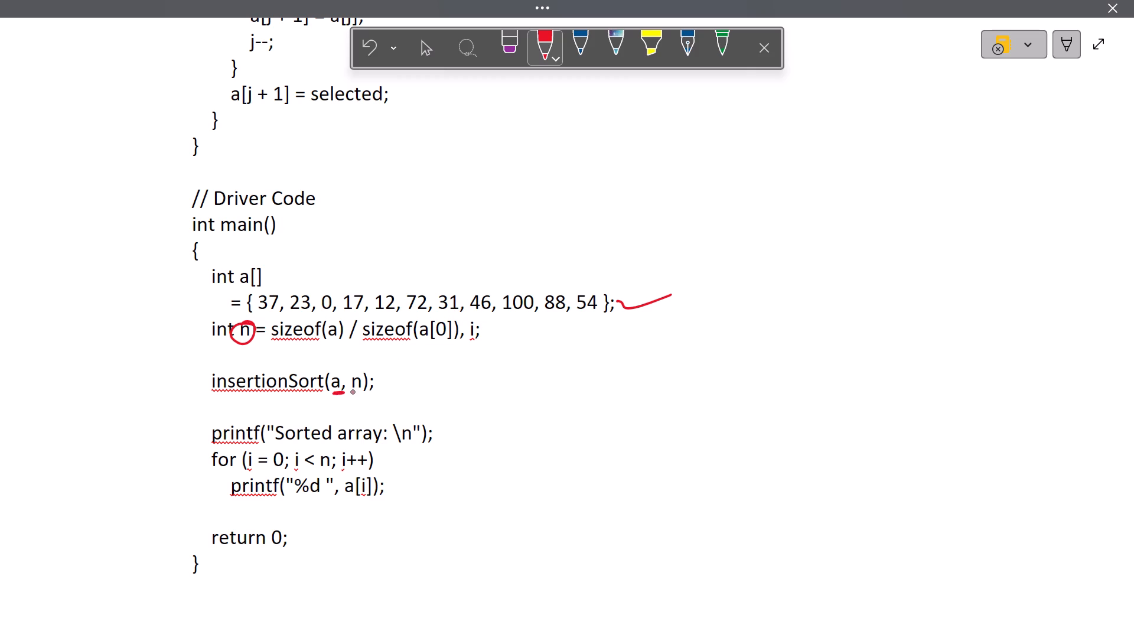
click(351, 393)
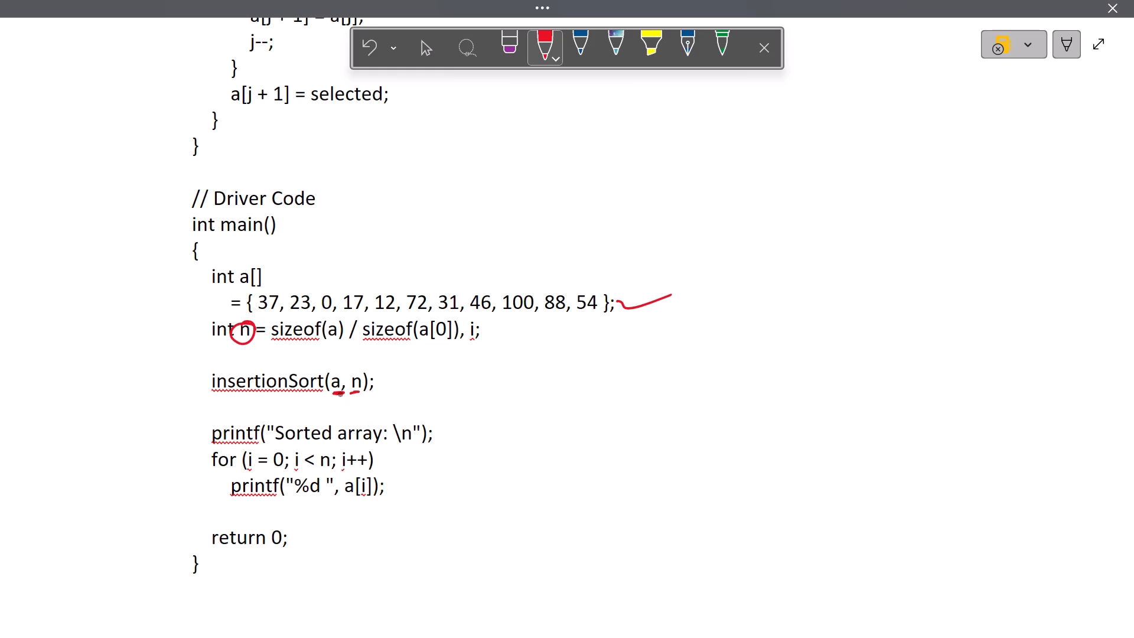
click(340, 394)
drag(201, 291, 255, 266)
click(354, 394)
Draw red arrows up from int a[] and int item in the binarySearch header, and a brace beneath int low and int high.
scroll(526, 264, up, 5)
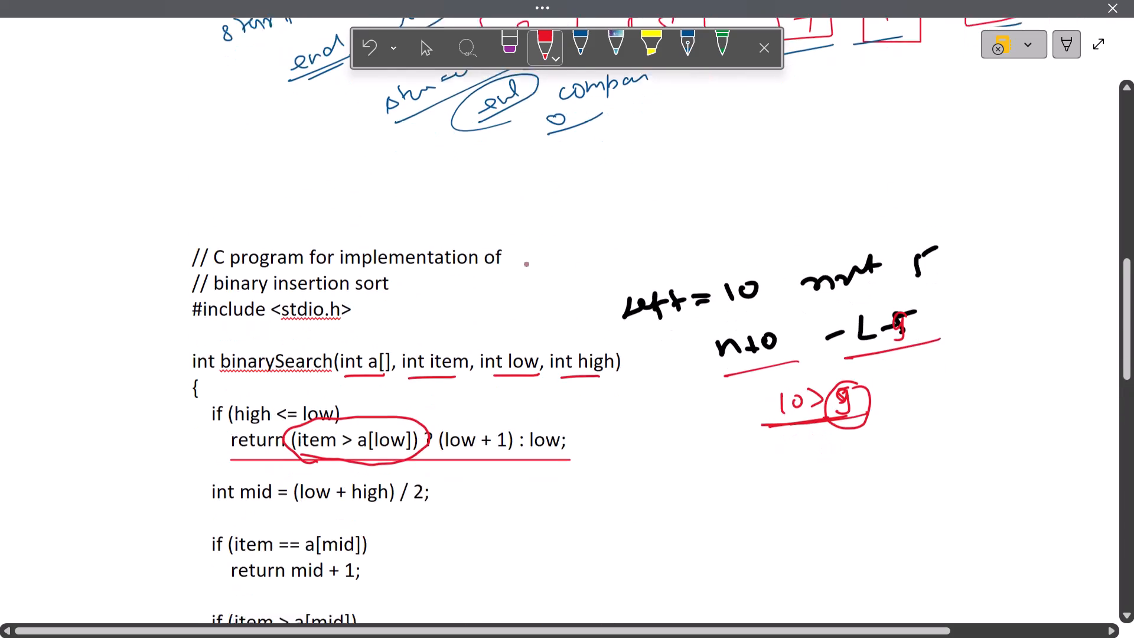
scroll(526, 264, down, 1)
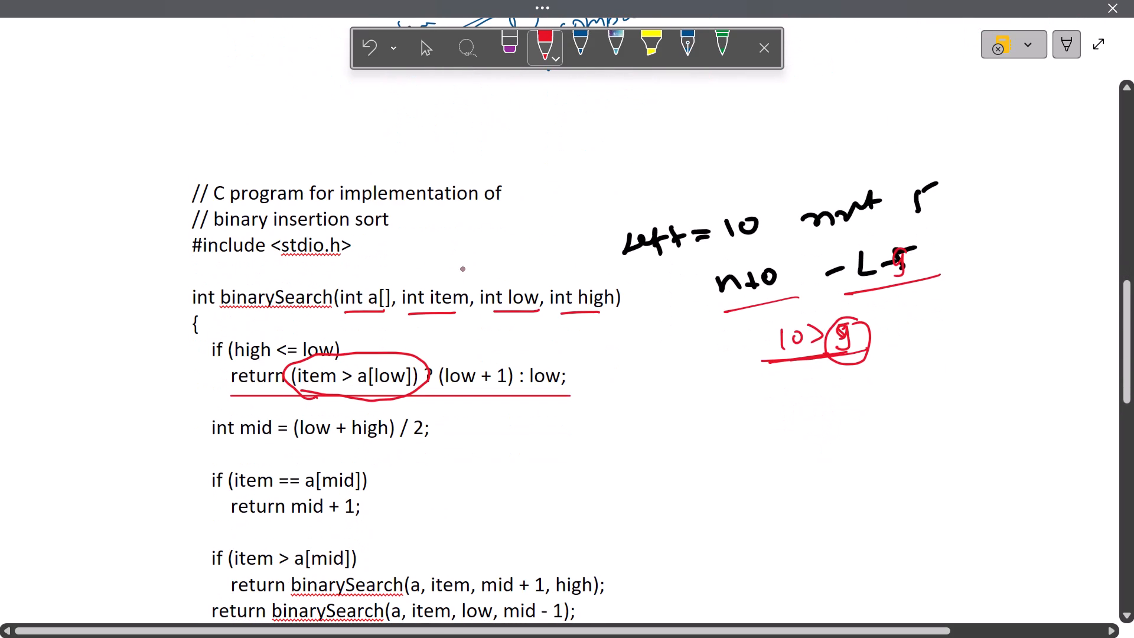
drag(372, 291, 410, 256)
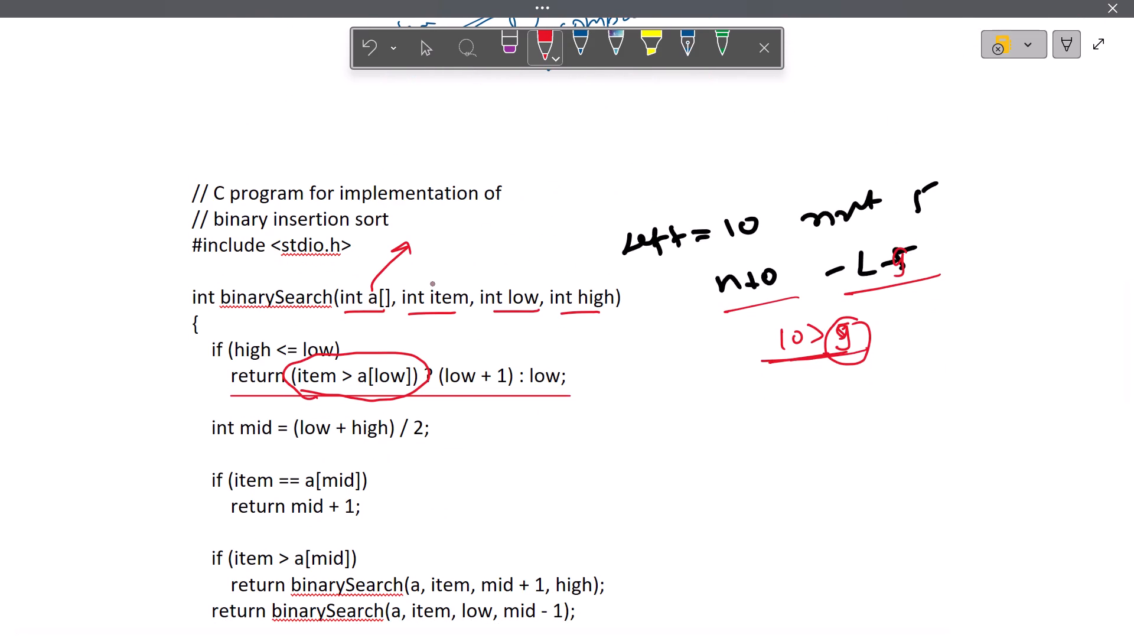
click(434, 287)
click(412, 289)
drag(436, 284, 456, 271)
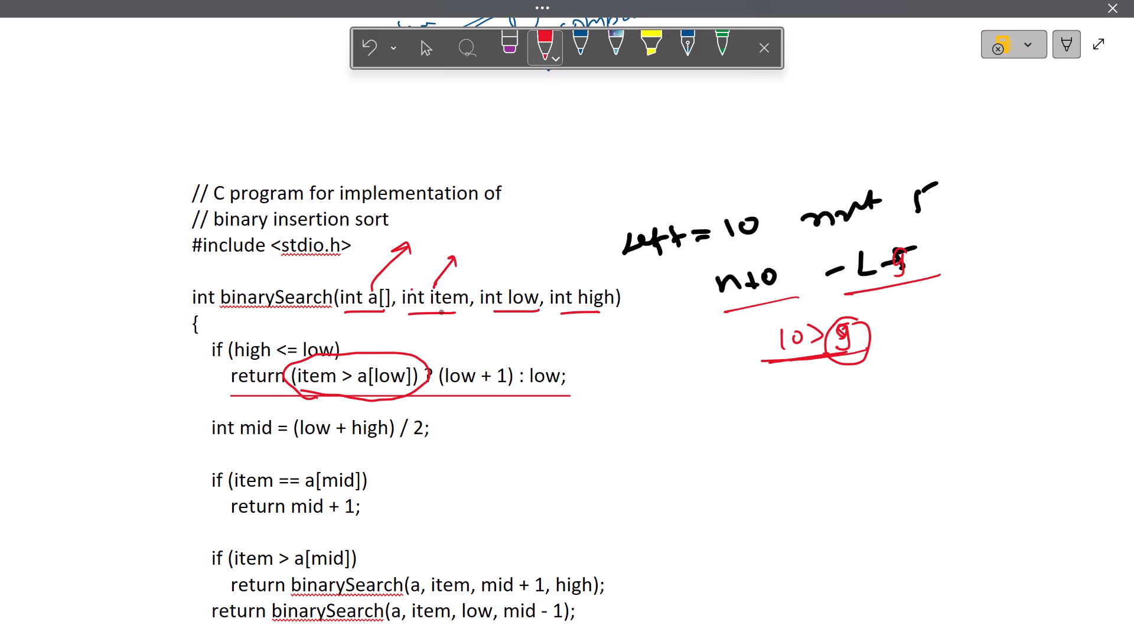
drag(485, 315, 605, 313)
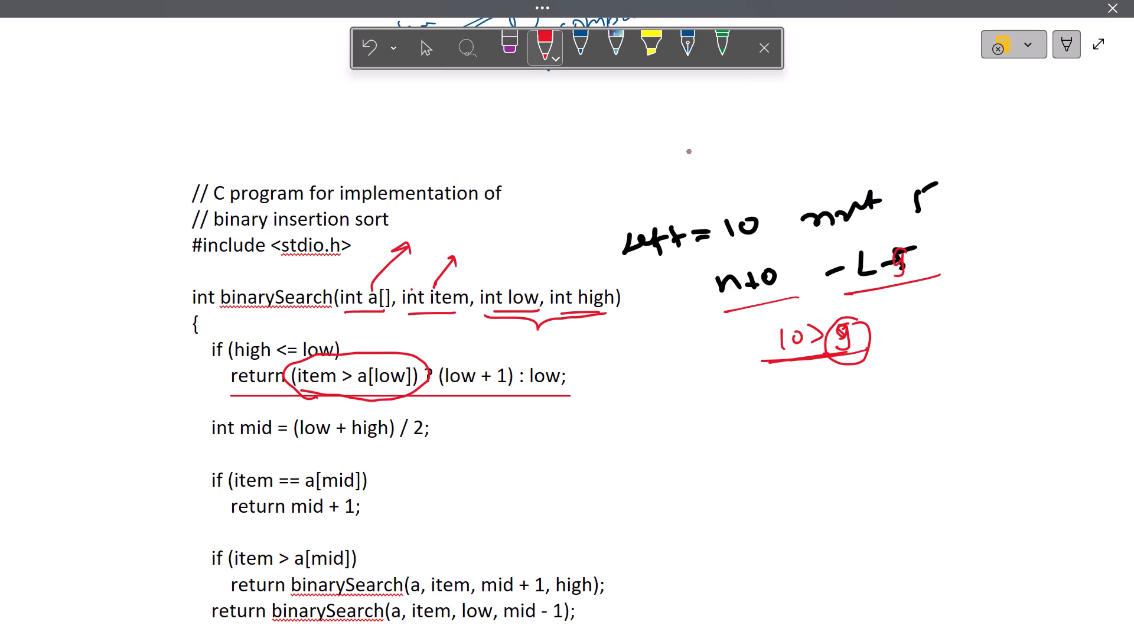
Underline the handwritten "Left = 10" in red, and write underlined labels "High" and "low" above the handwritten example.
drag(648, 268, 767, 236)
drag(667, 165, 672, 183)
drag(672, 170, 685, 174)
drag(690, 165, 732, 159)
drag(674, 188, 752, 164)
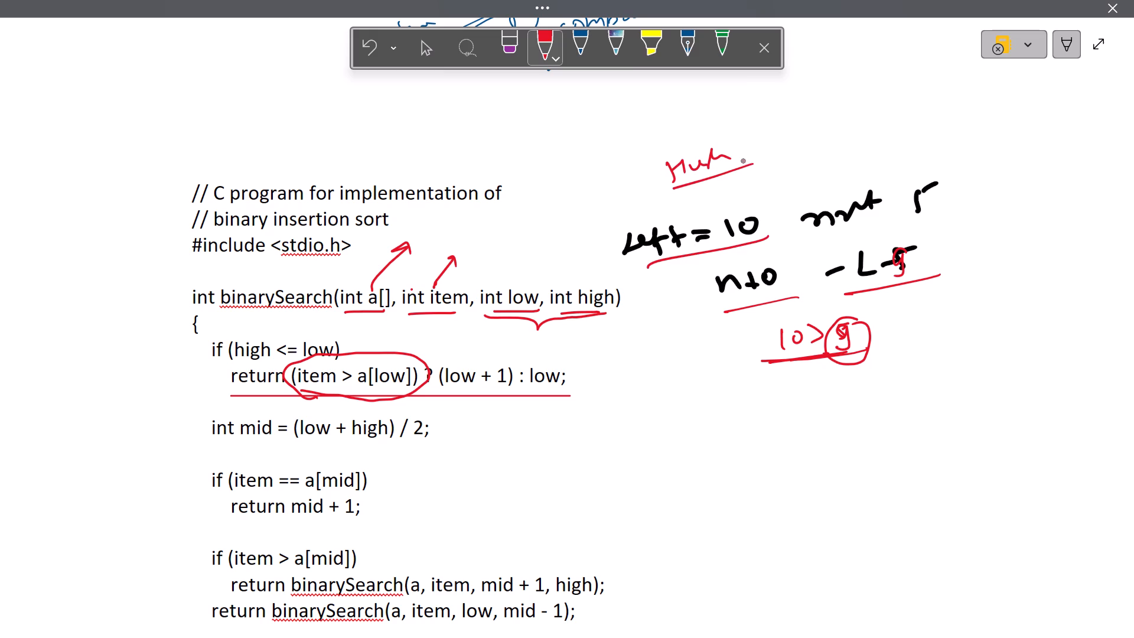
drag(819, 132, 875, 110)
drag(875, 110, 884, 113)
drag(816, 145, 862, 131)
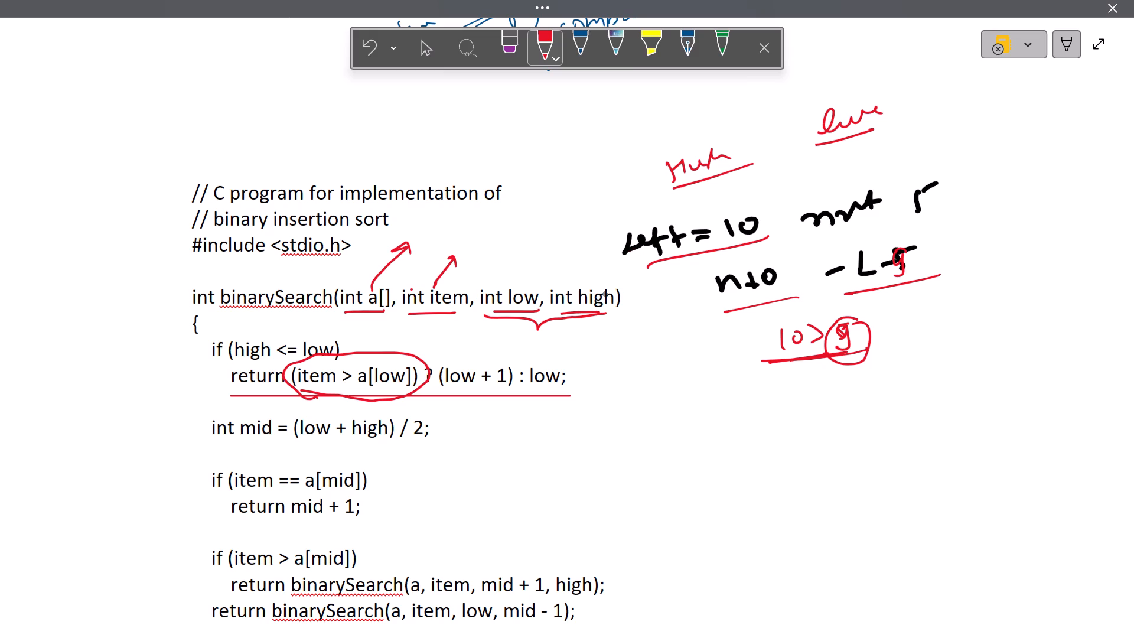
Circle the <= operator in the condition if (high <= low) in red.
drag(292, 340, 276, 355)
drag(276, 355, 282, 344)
Erase the handwritten example beside binarySearch and all the red marks on its header, if condition and return line.
click(509, 40)
drag(651, 238, 752, 265)
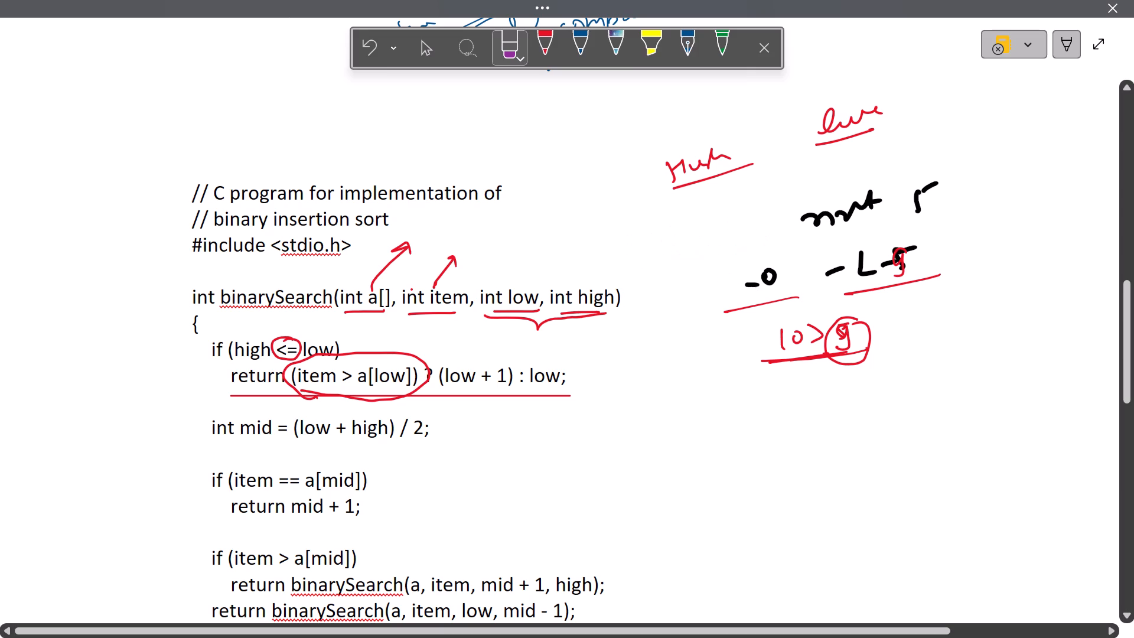
drag(752, 265, 866, 240)
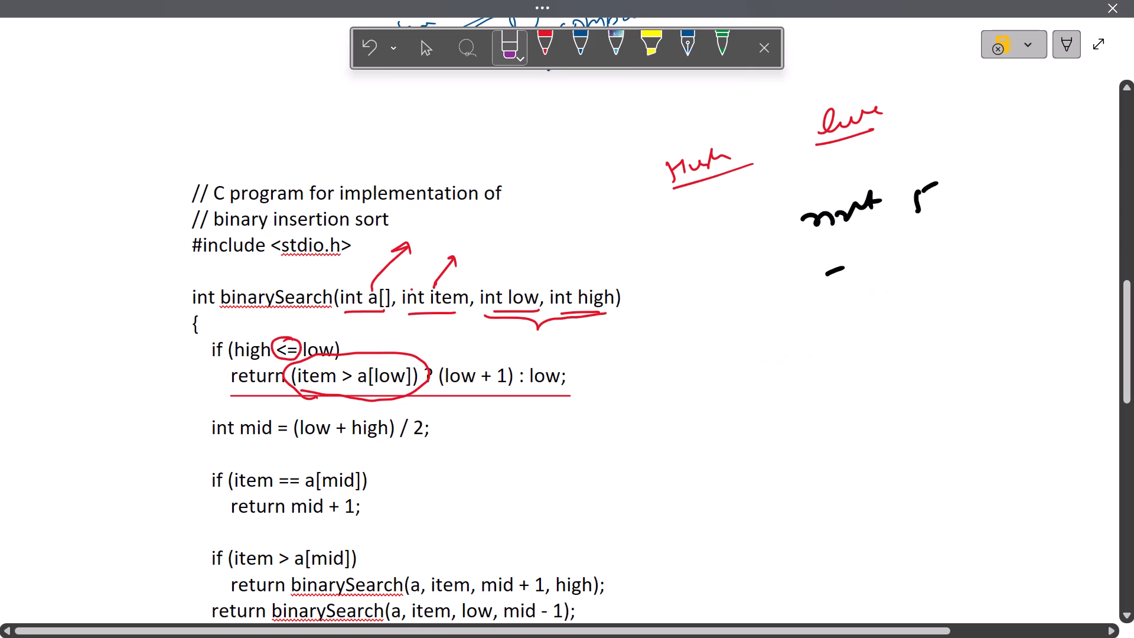
drag(866, 240, 787, 252)
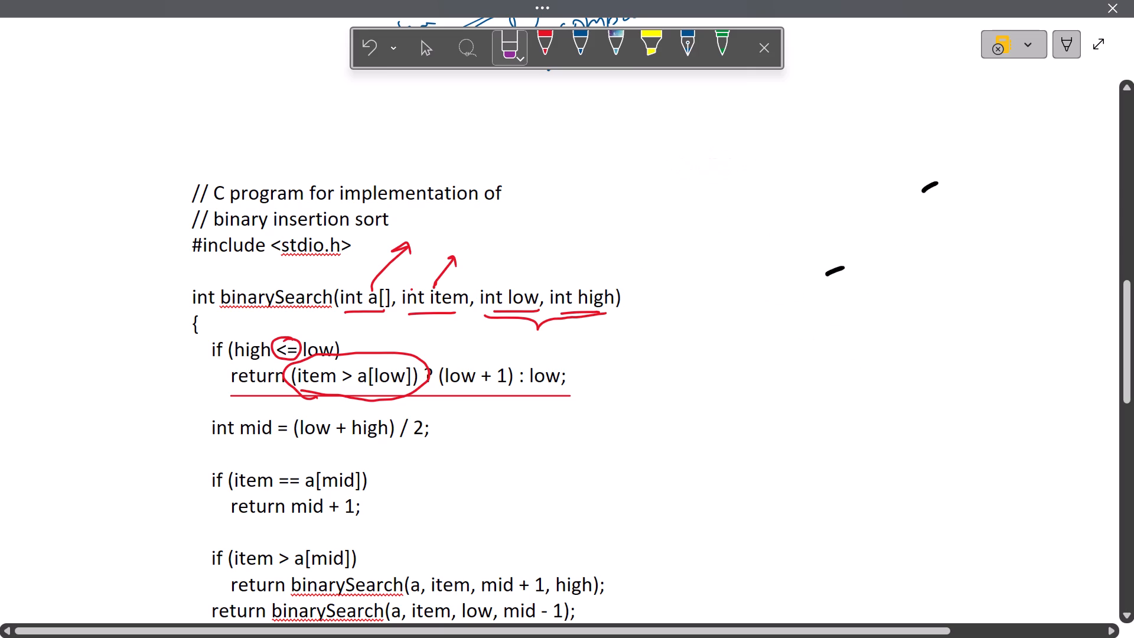
drag(787, 252, 903, 208)
drag(903, 211, 349, 304)
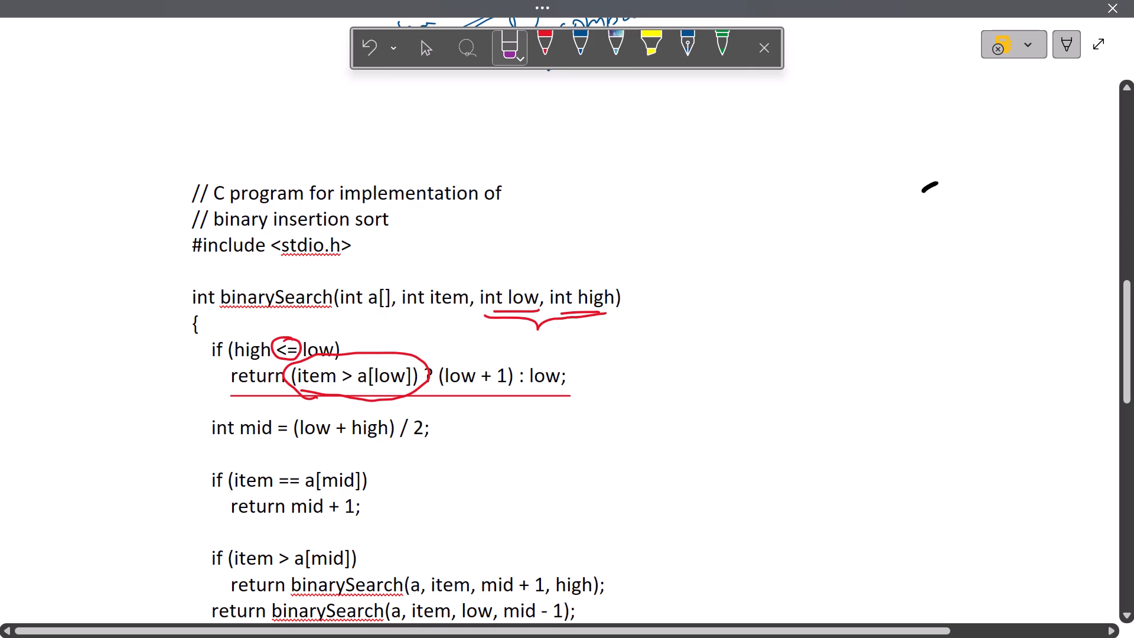
drag(349, 304, 387, 364)
drag(423, 347, 415, 382)
Underline item in the return condition with the red pen, and handwrite 10 in the blank area beside the function.
click(549, 34)
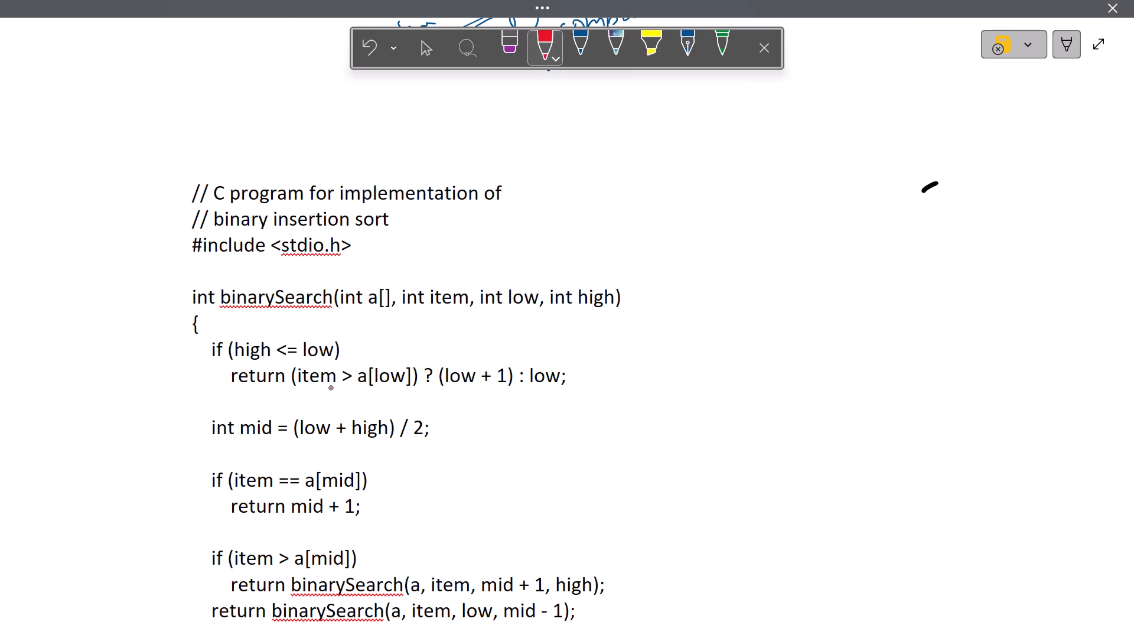
drag(305, 388, 336, 386)
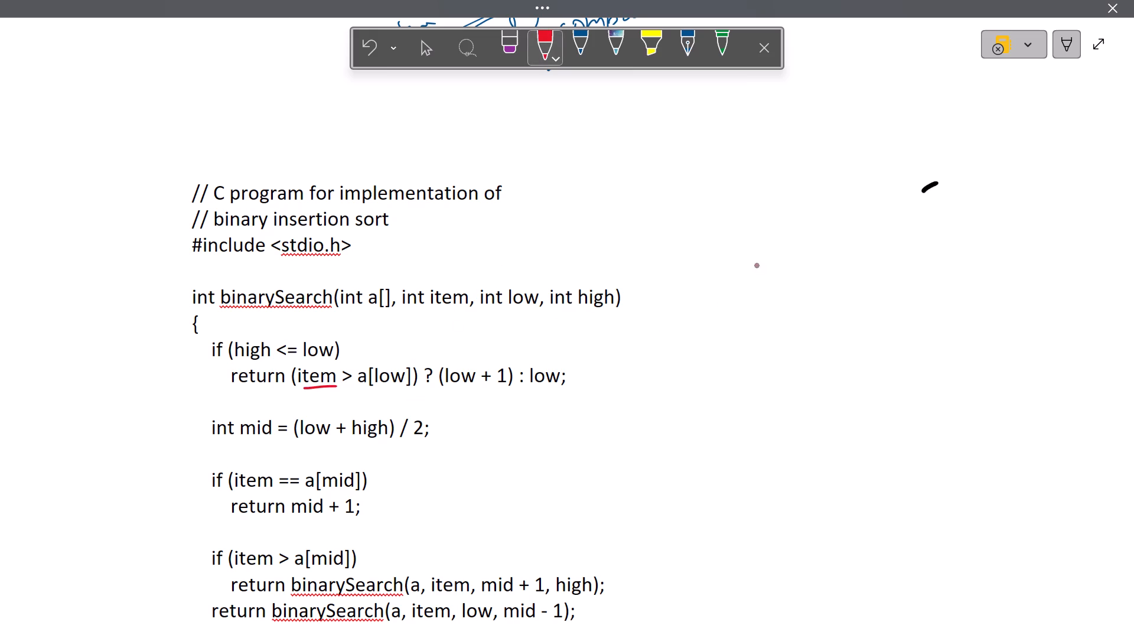
drag(757, 265, 755, 284)
click(765, 269)
Underline a[low] in the return condition of binarySearch with the red pen.
drag(365, 391, 363, 390)
drag(363, 390, 402, 390)
Extend the handwritten 10 beside the function into the comparison 10 > 0, with the 0 underlined twice.
drag(795, 278, 814, 276)
drag(826, 265, 823, 270)
drag(797, 259, 789, 289)
drag(817, 288, 838, 288)
drag(821, 294, 850, 292)
Draw a long red rectangle above the handwritten comparison and divide it into six array cells.
drag(679, 121, 677, 126)
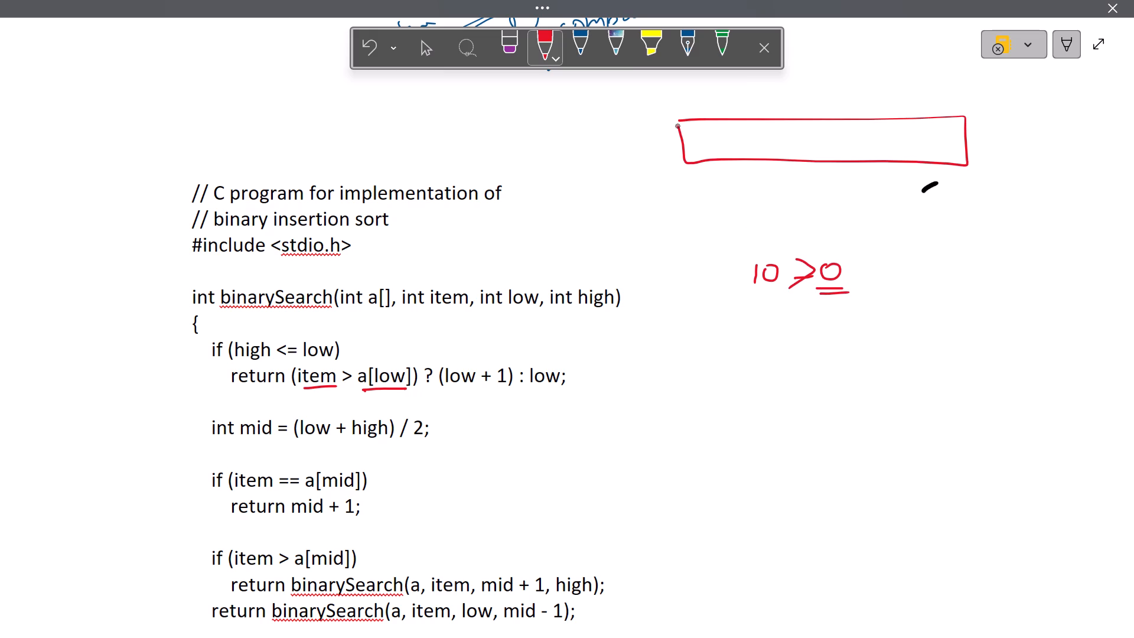
drag(677, 126, 735, 125)
drag(735, 127, 739, 157)
drag(771, 124, 777, 154)
drag(818, 118, 821, 152)
drag(853, 119, 857, 156)
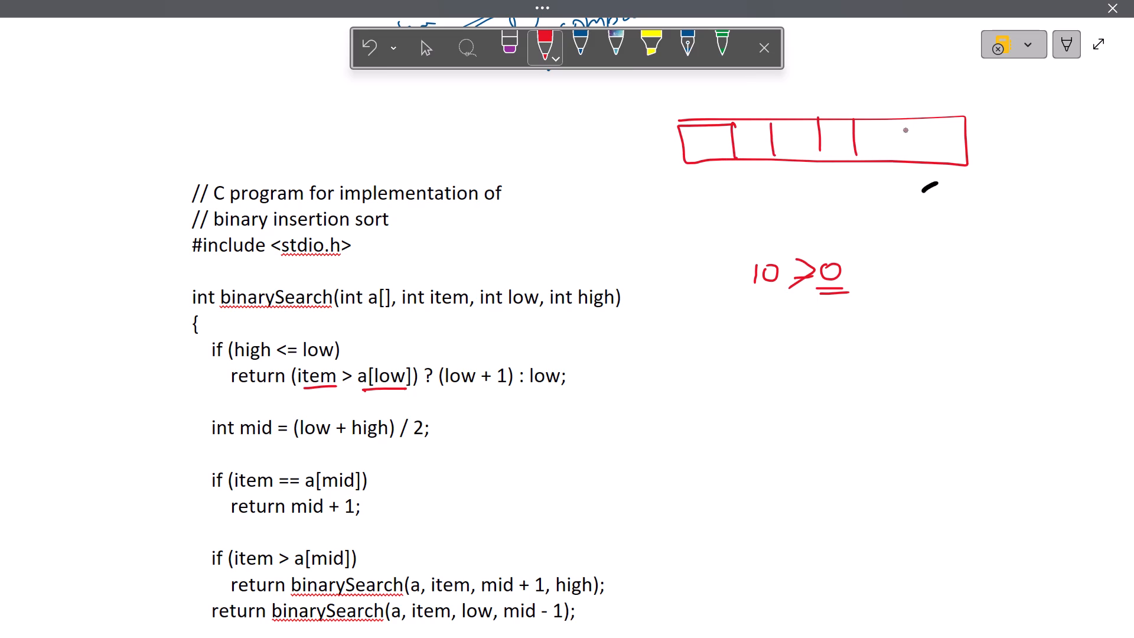
drag(908, 121, 904, 161)
Consult the array in main and handwrite 37, 13, 0 and 17 in the first four cells of the drawn array.
scroll(734, 175, down, 2)
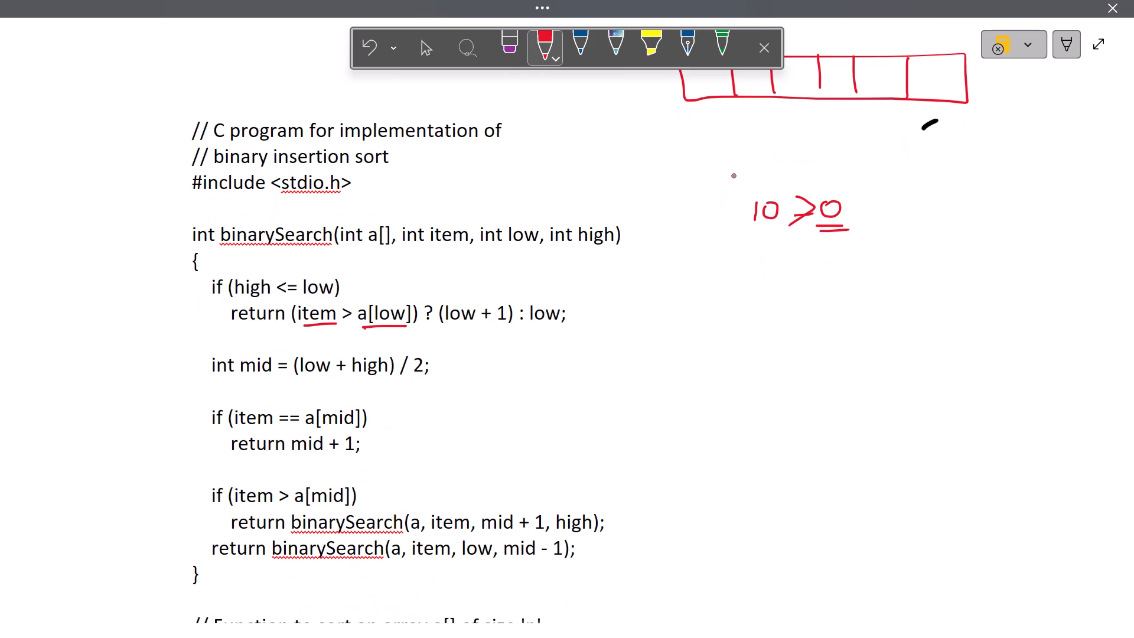
scroll(734, 175, down, 5)
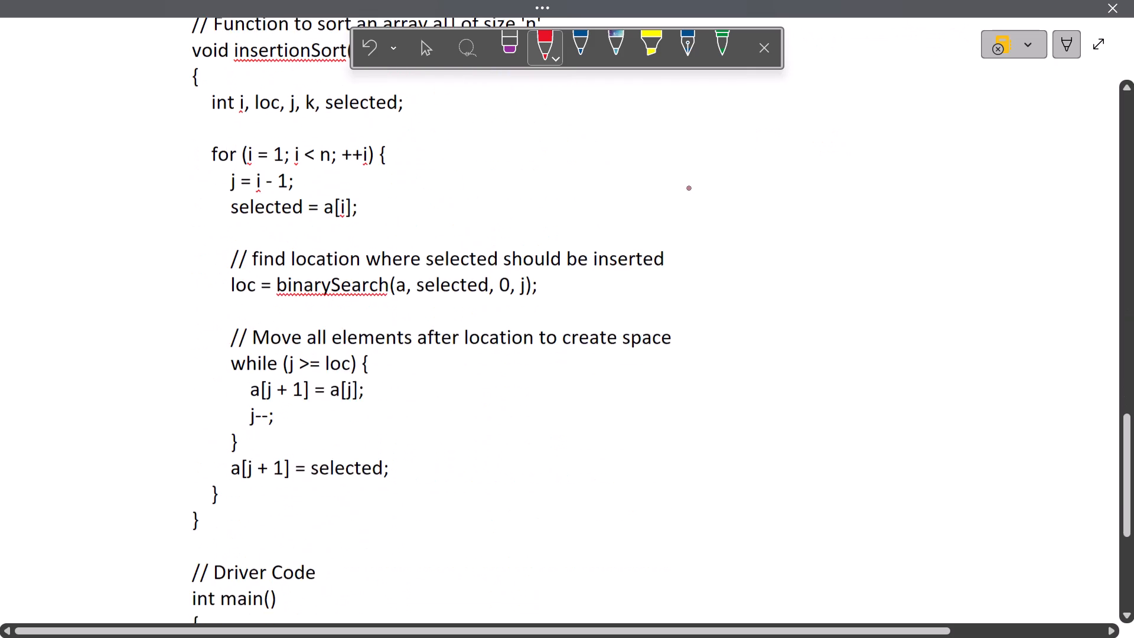
scroll(689, 188, down, 2)
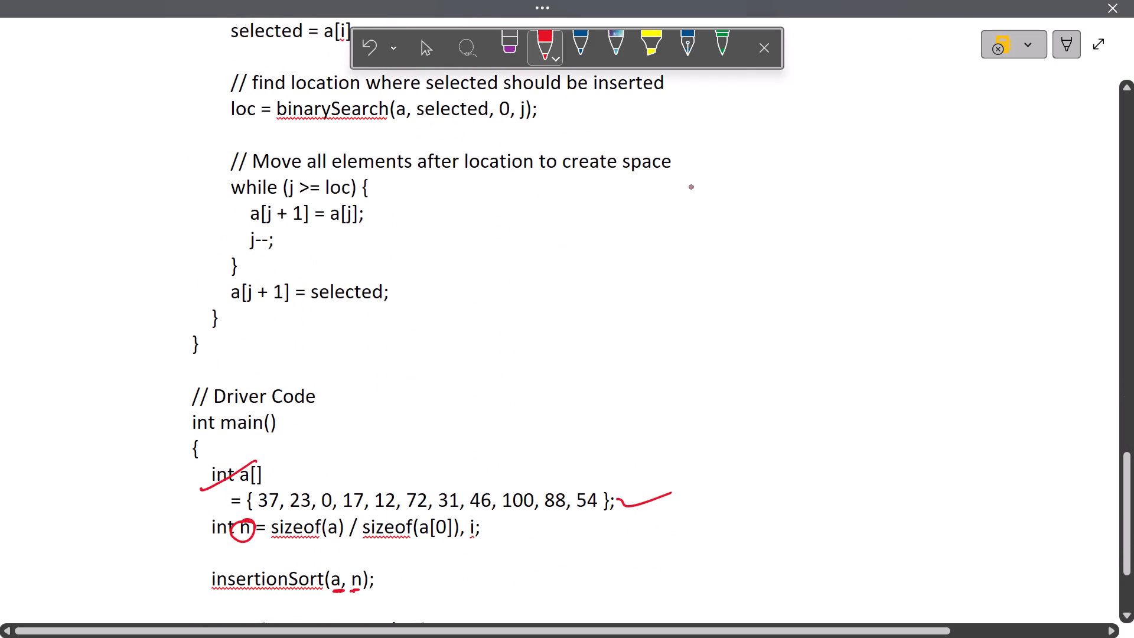
scroll(692, 185, up, 3)
scroll(742, 164, up, 2)
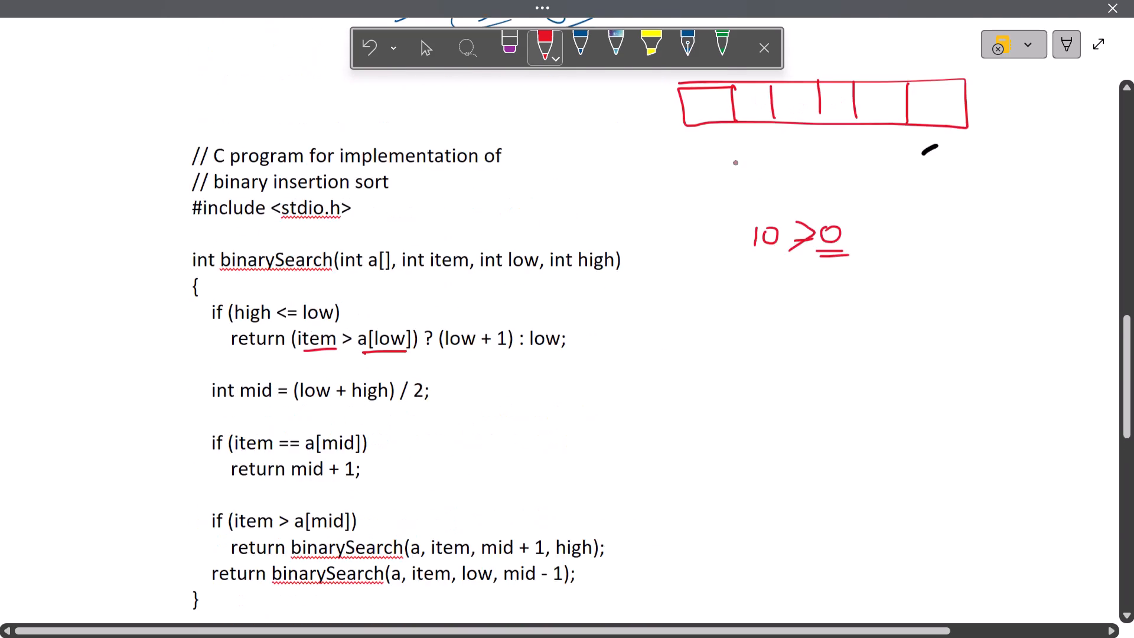
scroll(732, 165, down, 1)
drag(695, 306, 698, 318)
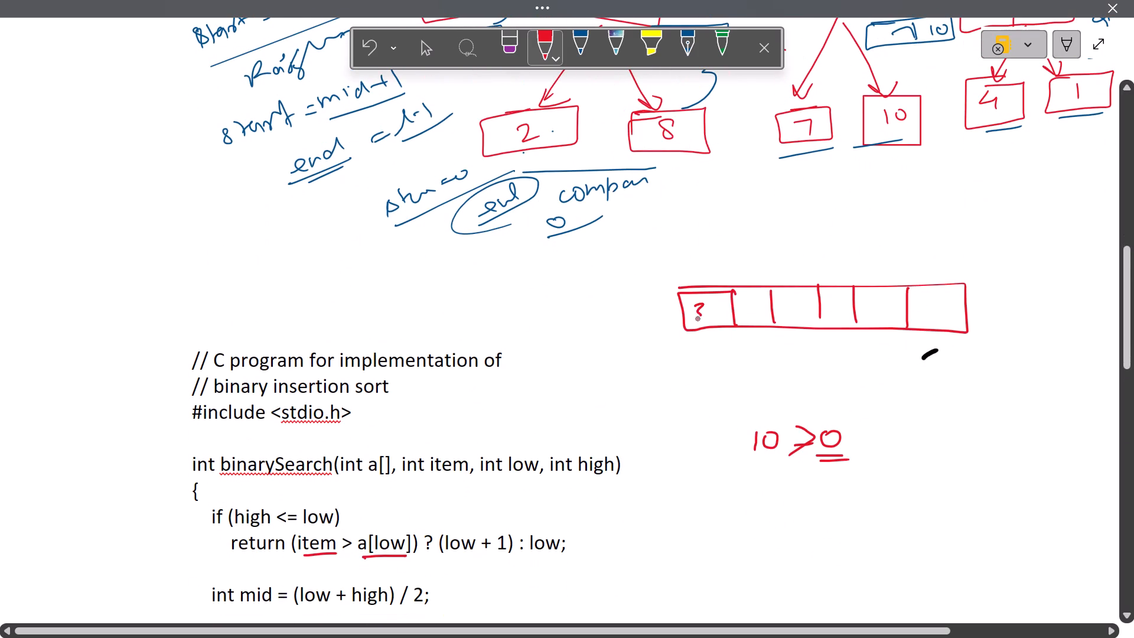
drag(698, 318, 693, 315)
drag(703, 305, 713, 318)
drag(707, 315, 725, 309)
drag(750, 298, 750, 312)
drag(755, 303, 756, 314)
click(786, 303)
drag(823, 300, 823, 314)
drag(829, 301, 840, 314)
drag(835, 310, 850, 304)
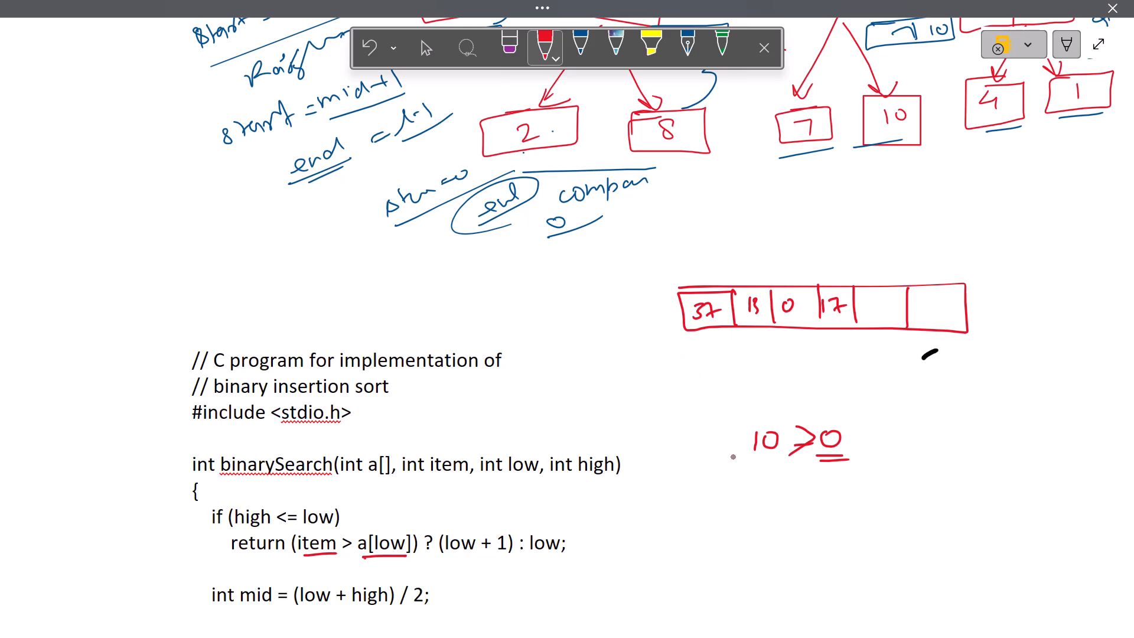
Overwrite the handwritten comparison 10 > 0 so it reads 37 > 37, and underline it twice.
drag(755, 433, 753, 445)
drag(766, 437, 773, 457)
drag(767, 454, 784, 450)
click(723, 325)
drag(826, 431, 828, 445)
drag(851, 425, 855, 442)
drag(853, 437, 880, 428)
drag(853, 427, 862, 447)
drag(757, 457, 846, 454)
drag(764, 465, 767, 465)
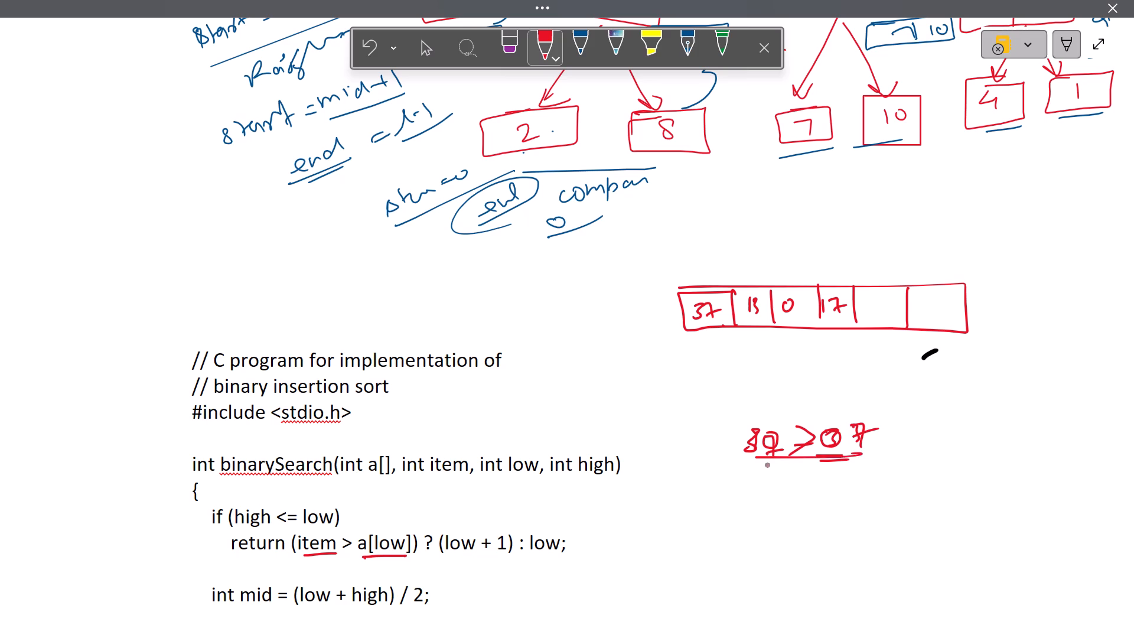
drag(767, 465, 888, 454)
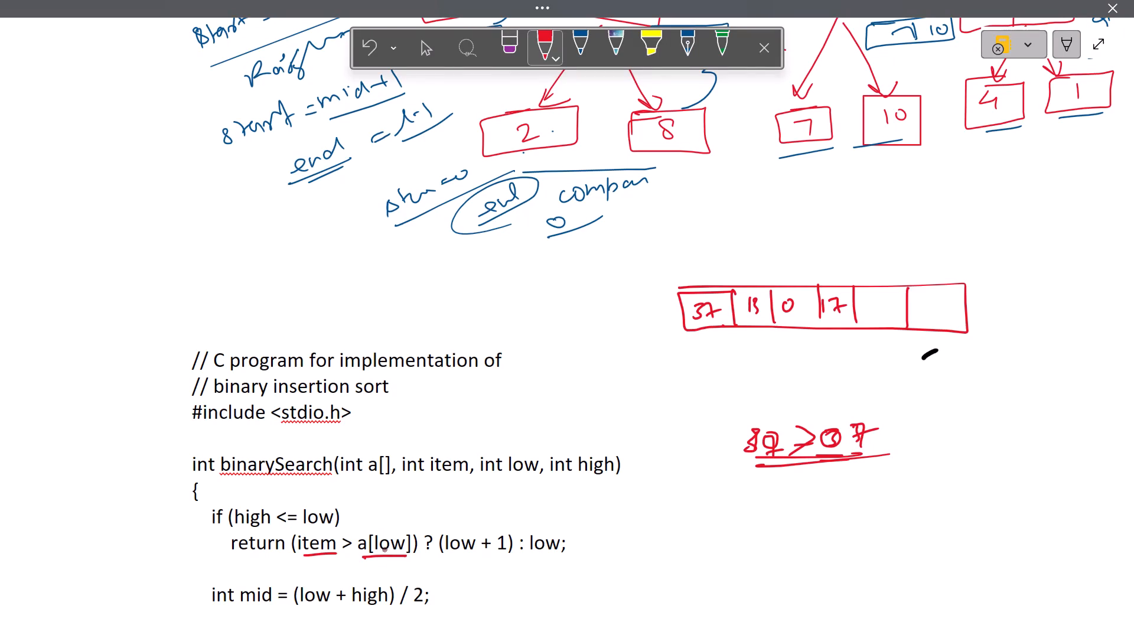
Join the red underlines into one line beneath item > a[low] in the return condition.
drag(334, 555, 356, 552)
drag(356, 552, 381, 551)
Handwrite "37 >" below the first comparison, and draw a curved red arrow down to (low + 1) in the return line.
drag(756, 507, 755, 526)
drag(771, 508, 782, 529)
drag(777, 525, 788, 514)
drag(796, 496, 801, 531)
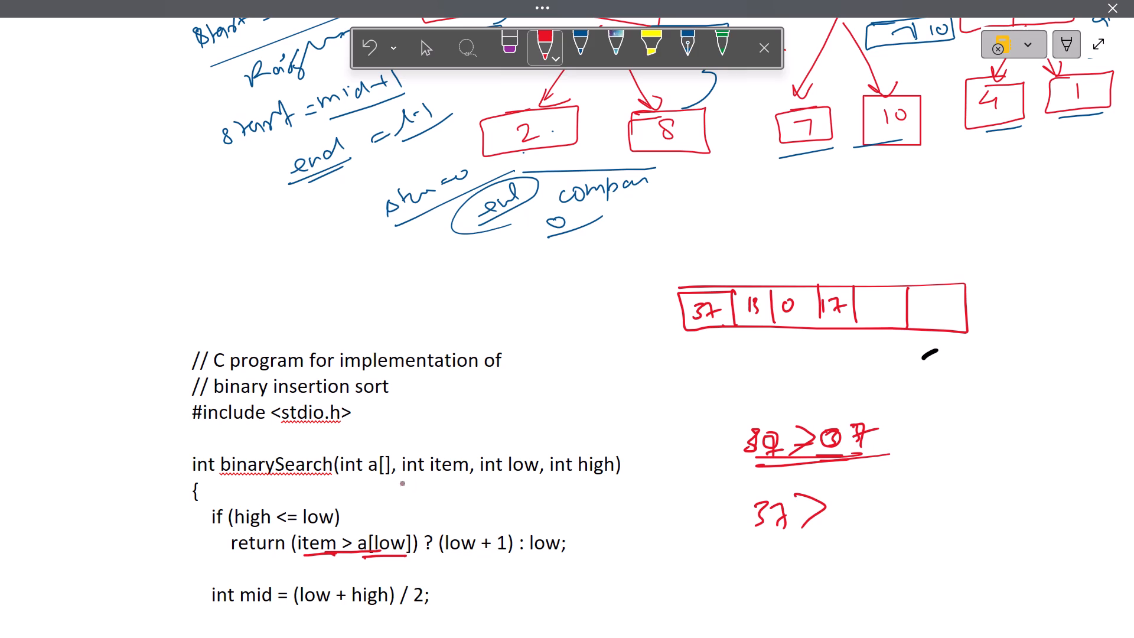
click(406, 553)
drag(442, 510, 481, 519)
Circle 13 in the drawn array, and complete the second handwritten comparison as 37 > 13 with an underline.
drag(766, 289, 756, 292)
drag(849, 500, 844, 517)
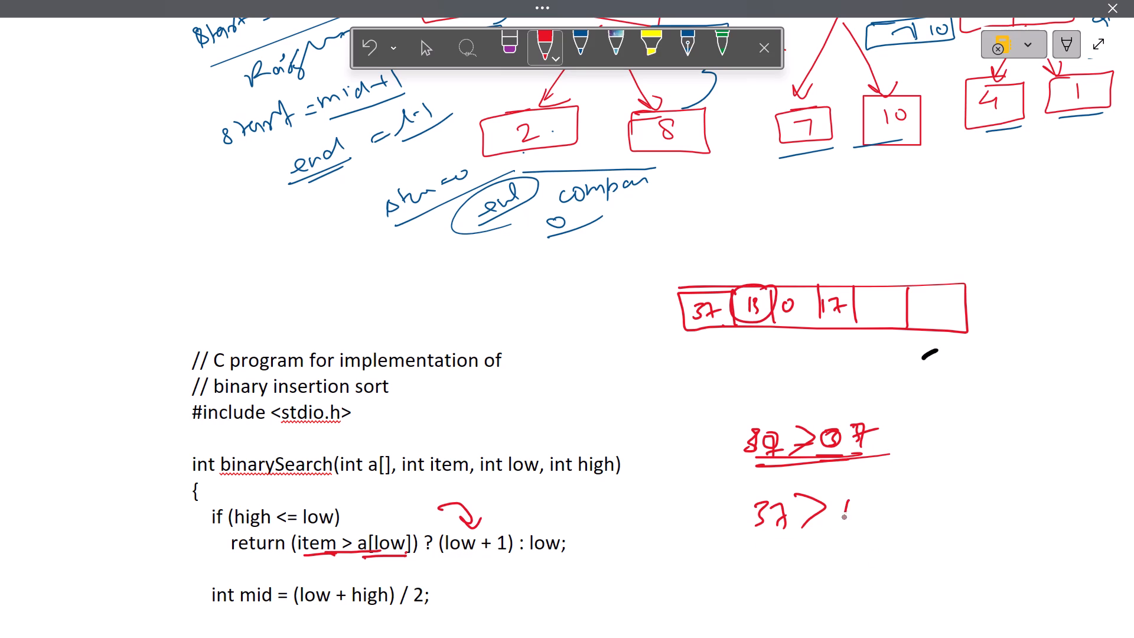
drag(844, 517, 846, 516)
drag(863, 496, 865, 514)
drag(850, 502, 848, 535)
drag(762, 564, 908, 528)
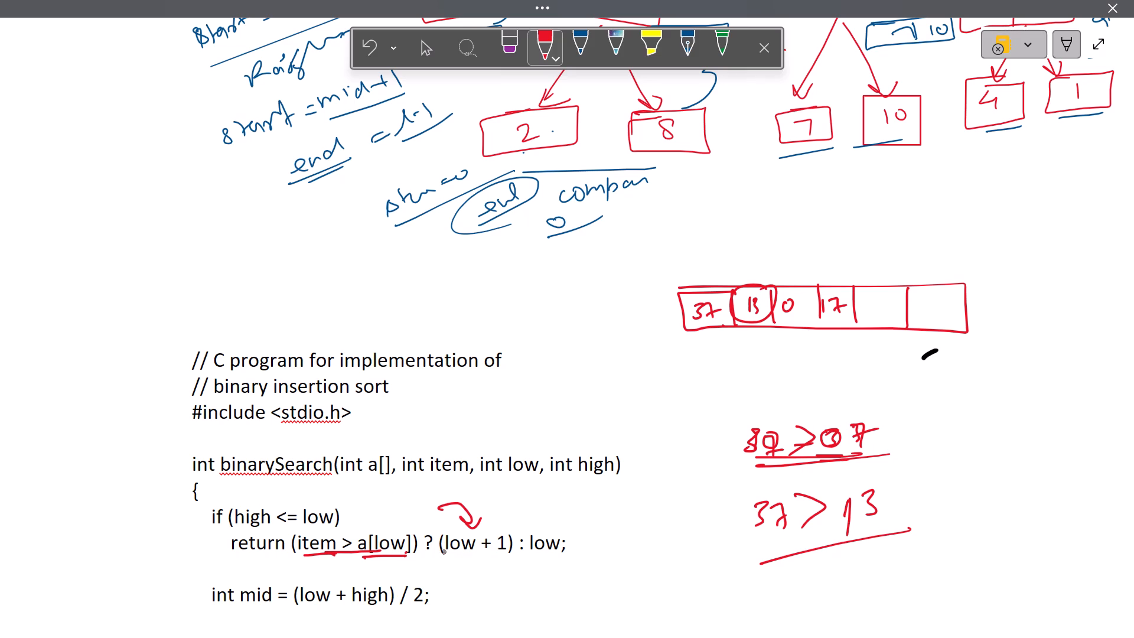
Underline (low + 1) in the return line in red.
drag(445, 558, 492, 555)
drag(472, 556, 519, 556)
Circle 37 in the array, and draw an arrow above the 37 and 13 cells with an underlined label 13.
drag(728, 294, 726, 287)
drag(726, 287, 718, 291)
drag(730, 299, 757, 274)
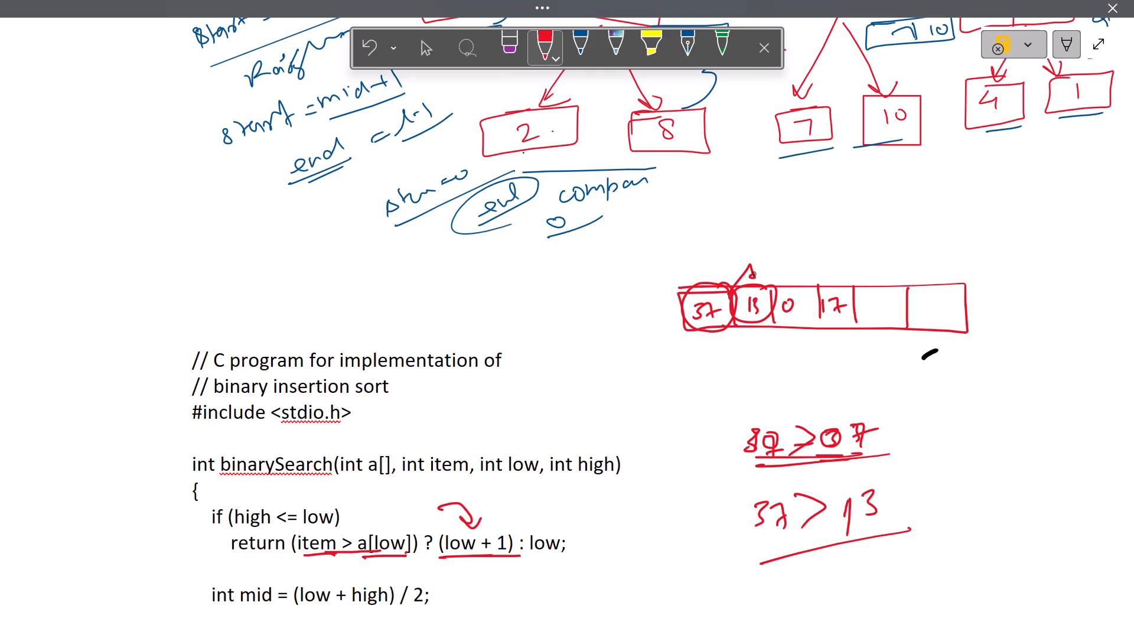
drag(760, 237, 764, 253)
drag(769, 237, 768, 251)
drag(756, 266, 810, 246)
Underline and circle the final low; in the return line in red.
drag(530, 559, 553, 559)
drag(540, 561, 573, 557)
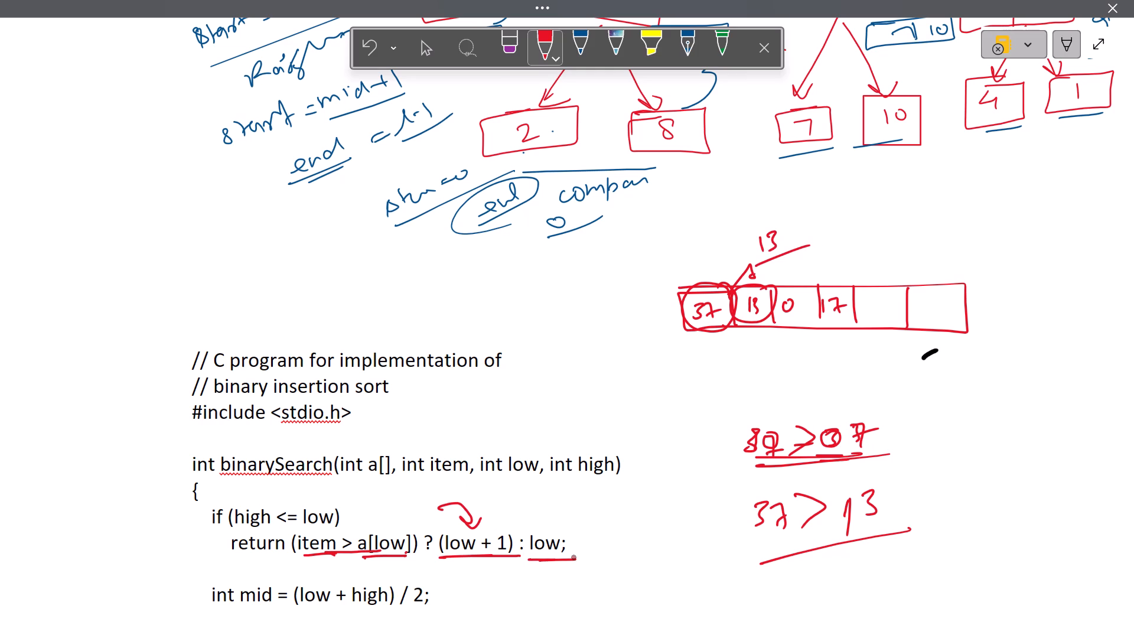
drag(573, 557, 575, 558)
drag(548, 559, 562, 564)
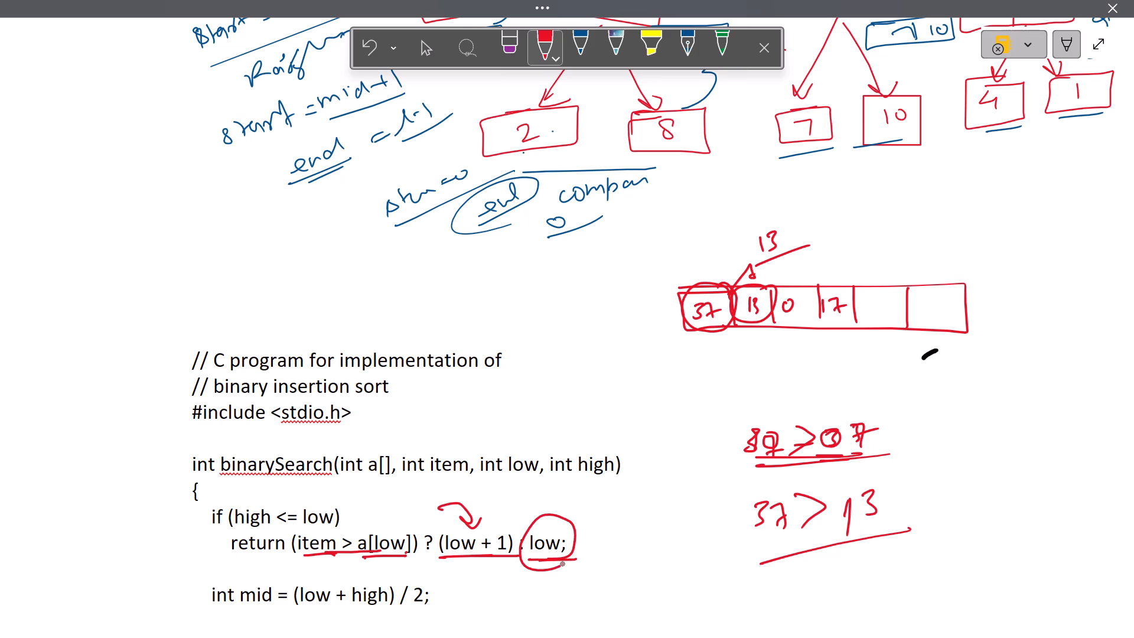
drag(562, 564, 575, 542)
Draw two red arrows pointing downward and outward from beneath the drawn array, near the 0 and 17 cells.
drag(777, 331, 735, 364)
drag(735, 364, 738, 366)
drag(827, 321, 837, 347)
drag(735, 356, 758, 364)
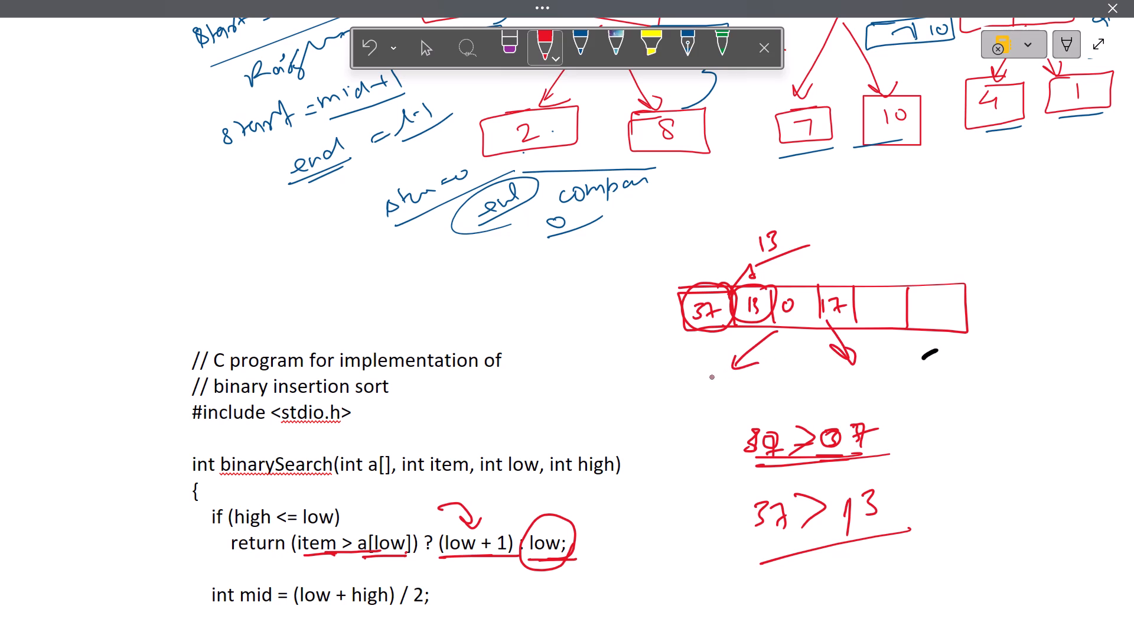
Draw red boxes beneath the array: one under the arrow from 0, two adjoining under the arrow from 17.
click(707, 377)
drag(846, 369, 901, 395)
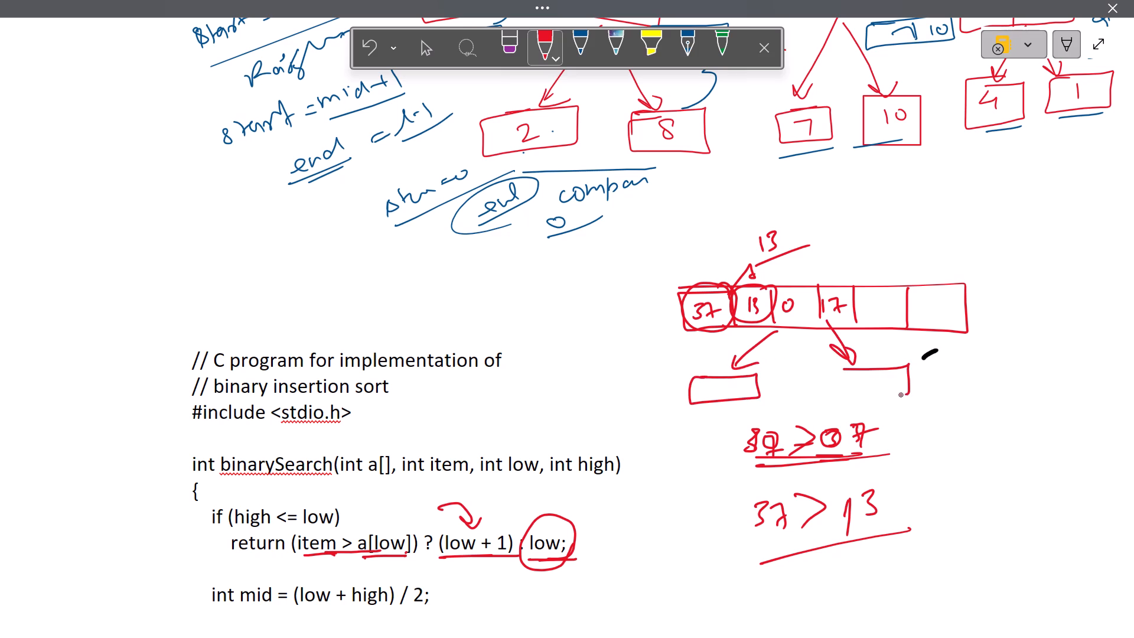
drag(901, 395, 871, 378)
drag(913, 364, 861, 393)
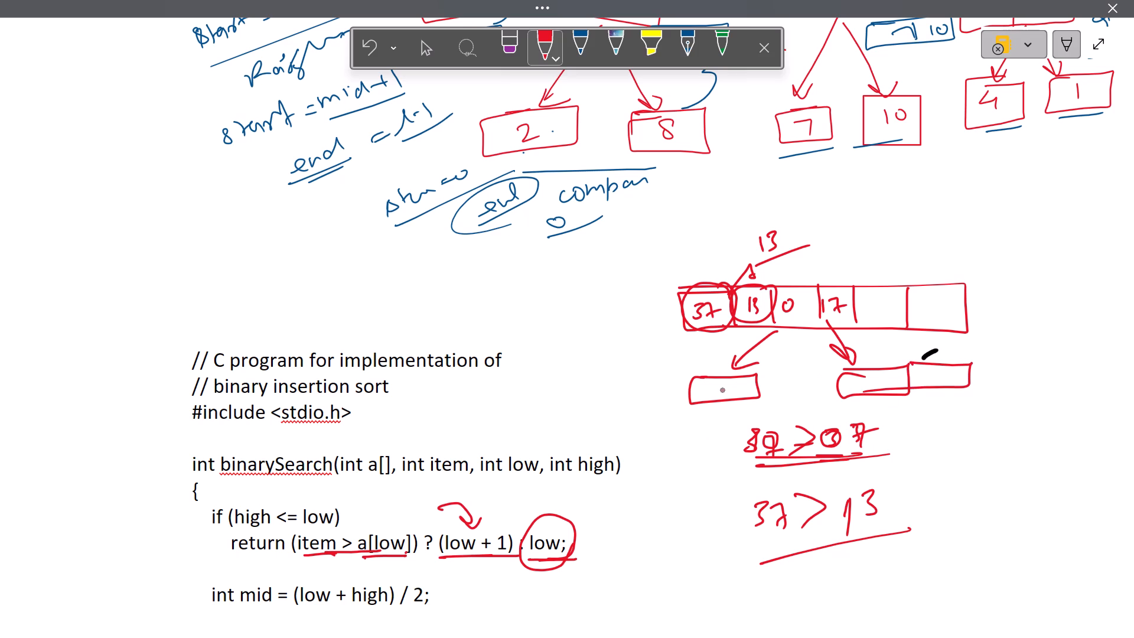
Write 4 in the single box and 10 and 24 in the two adjoining boxes in red.
drag(715, 386, 737, 396)
drag(887, 377, 888, 388)
click(891, 377)
drag(922, 372, 928, 381)
drag(933, 371, 945, 390)
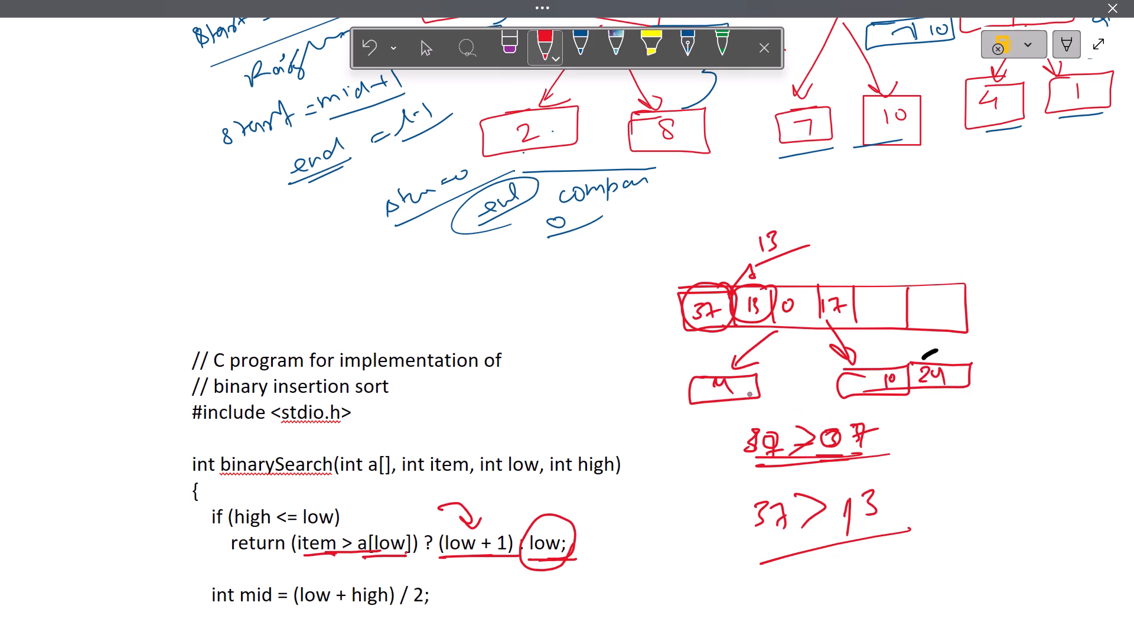
Mark the undersides of the 4 and 10 boxes with dots and link them with a double-headed red arrow.
drag(738, 401, 746, 401)
click(894, 392)
click(741, 404)
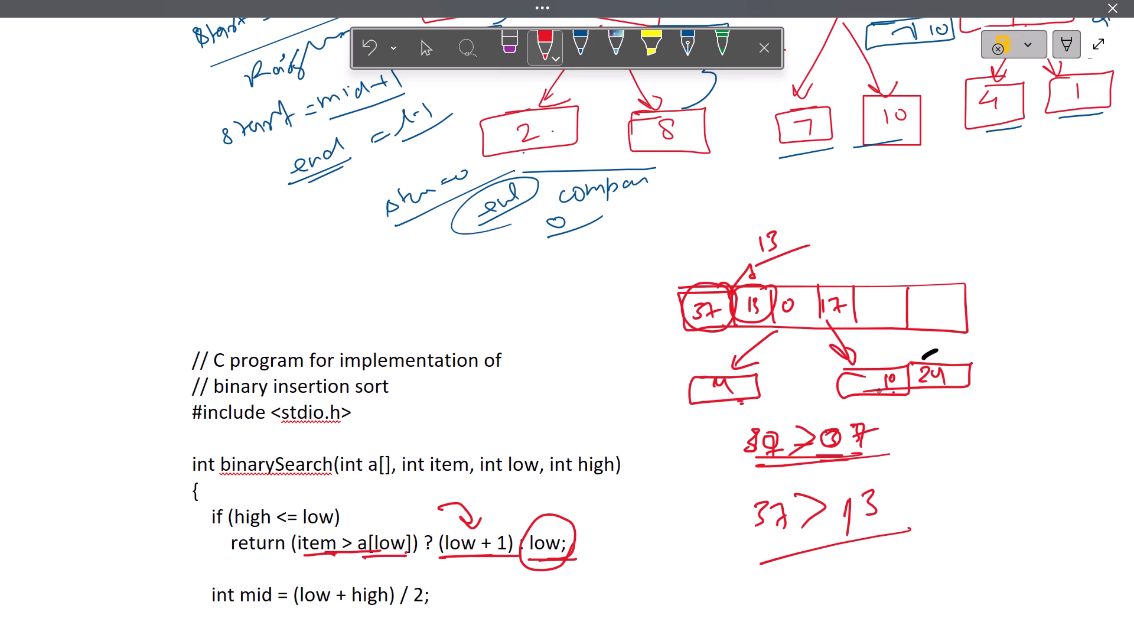
drag(885, 390, 879, 391)
click(755, 399)
click(866, 394)
drag(759, 405, 763, 411)
drag(760, 411, 862, 402)
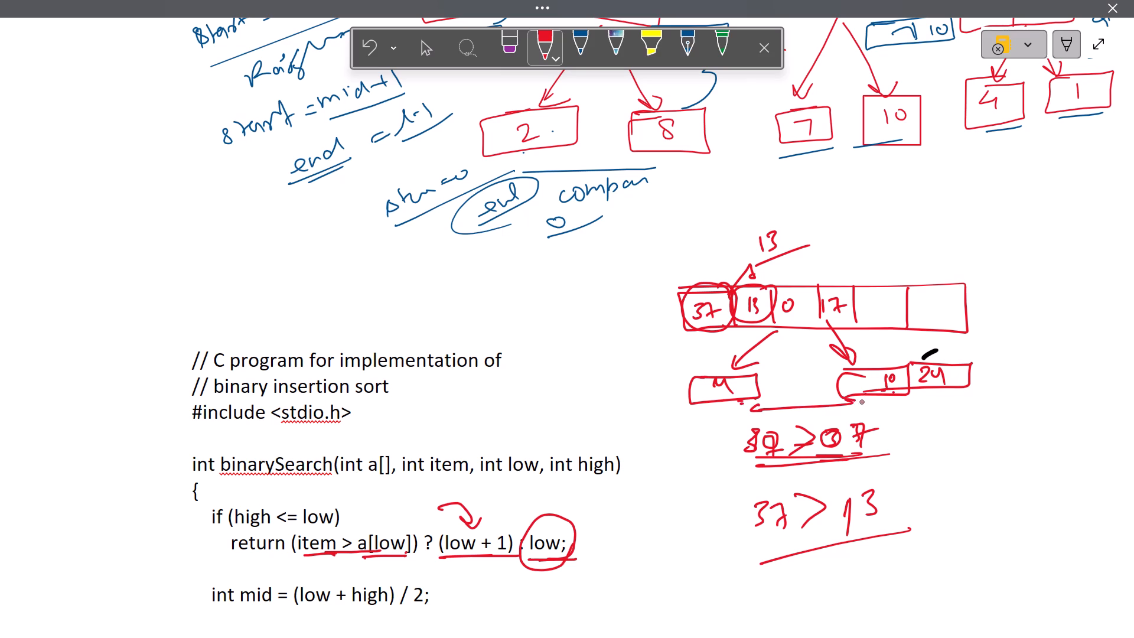
drag(862, 402, 846, 410)
Write the comparison 4 > 10 beside the earlier comparisons in red and underline it.
drag(942, 446, 957, 453)
drag(957, 453, 963, 466)
drag(970, 438, 980, 472)
drag(1002, 447, 1008, 468)
drag(1015, 447, 1004, 445)
drag(938, 480, 1038, 474)
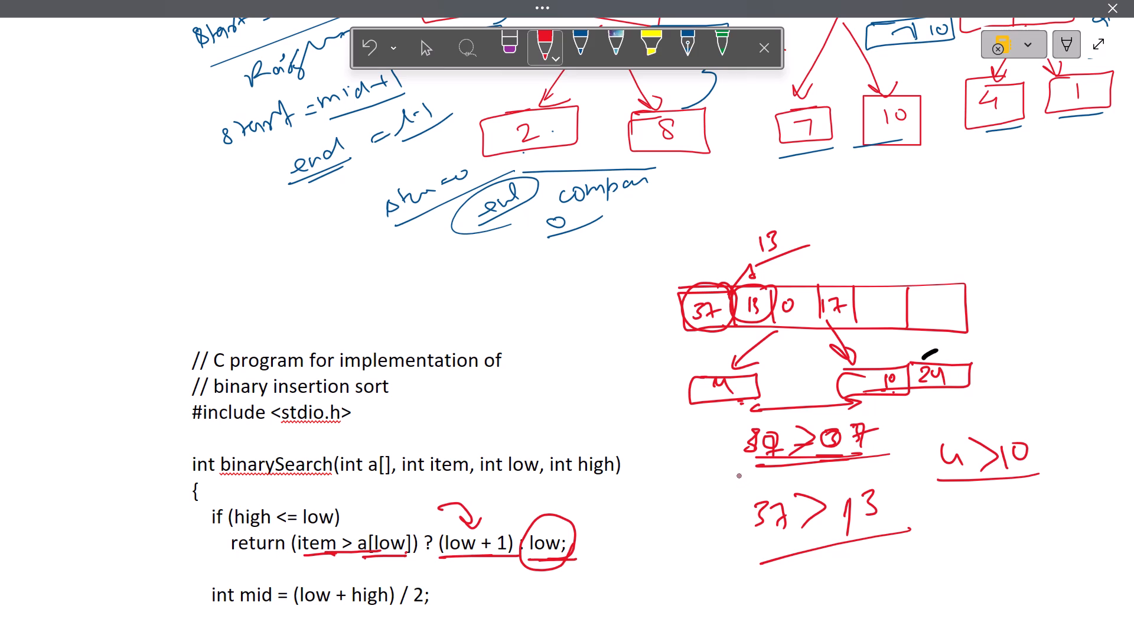
Dot beneath the 4 and 10 boxes, and circle the comparison 4 > 10 in red.
click(731, 403)
drag(887, 392, 885, 393)
drag(885, 393, 889, 397)
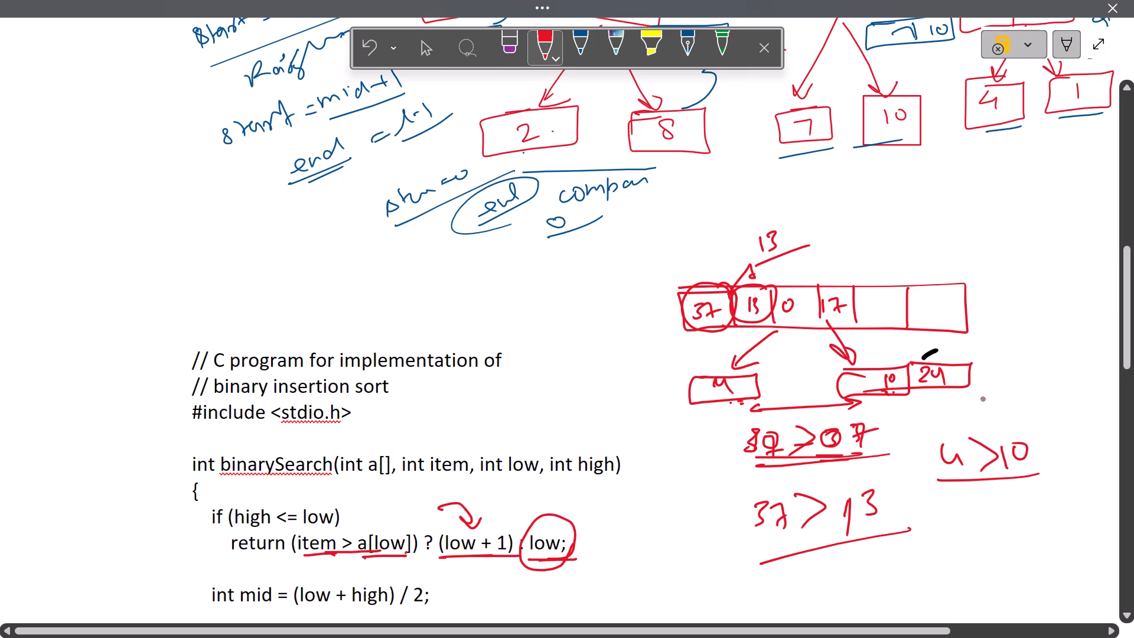
drag(980, 445, 991, 441)
drag(1016, 428, 999, 432)
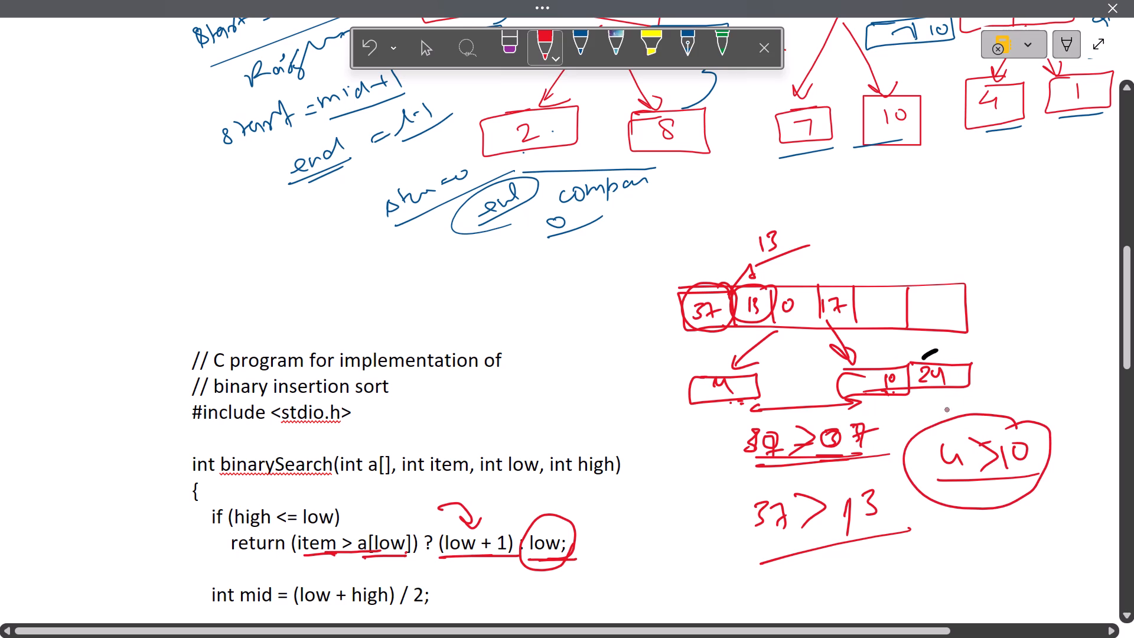
Dot the circled low in the return line, then write low = 4 beneath the circled comparison with the 4 underlined.
click(554, 548)
drag(941, 561, 960, 538)
drag(969, 535, 982, 529)
drag(989, 528, 1002, 521)
drag(992, 530, 1016, 525)
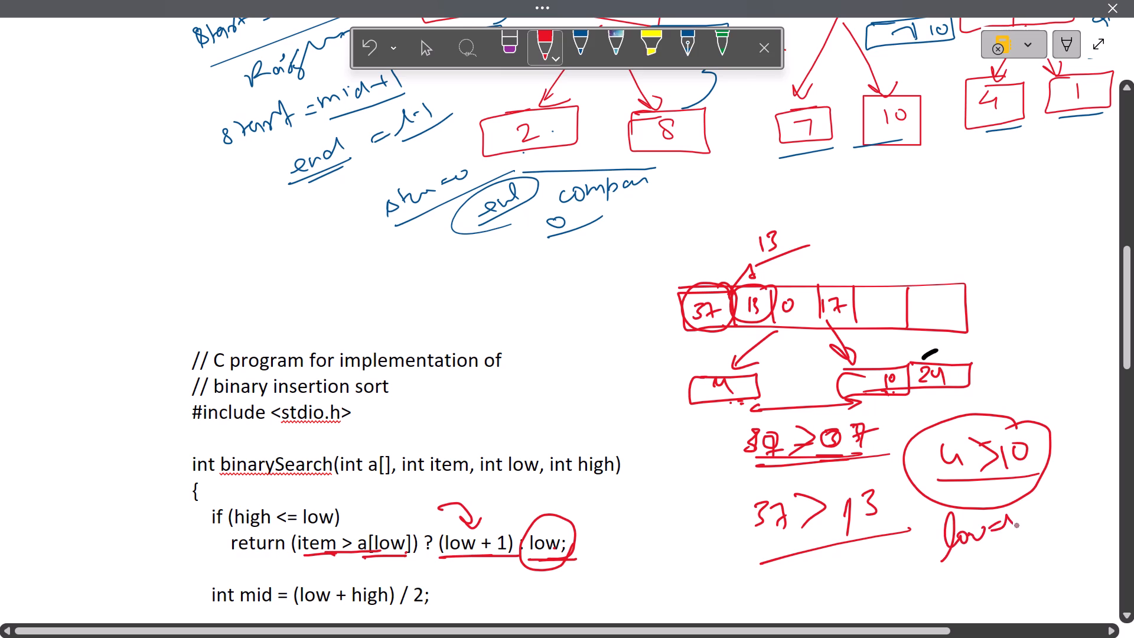
drag(1016, 525, 1025, 533)
drag(1007, 546, 1041, 535)
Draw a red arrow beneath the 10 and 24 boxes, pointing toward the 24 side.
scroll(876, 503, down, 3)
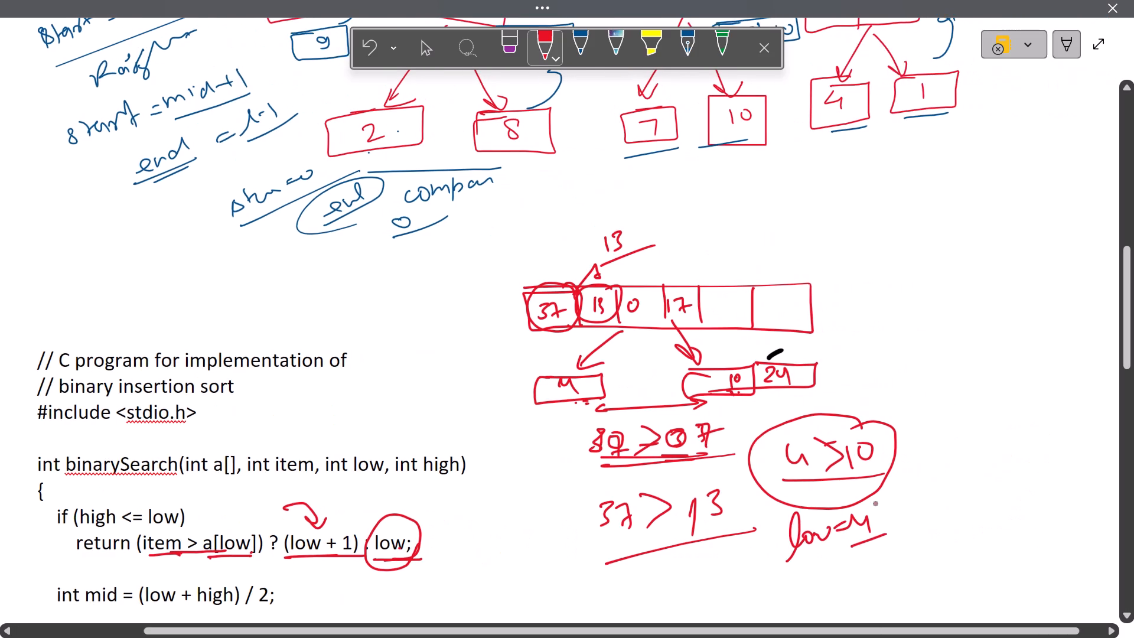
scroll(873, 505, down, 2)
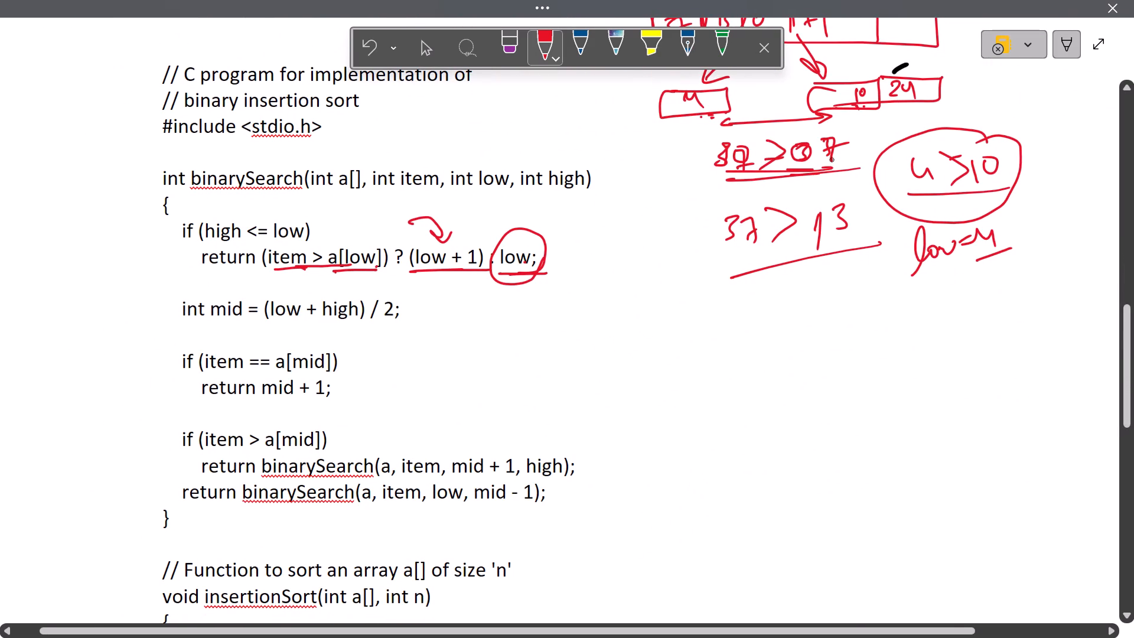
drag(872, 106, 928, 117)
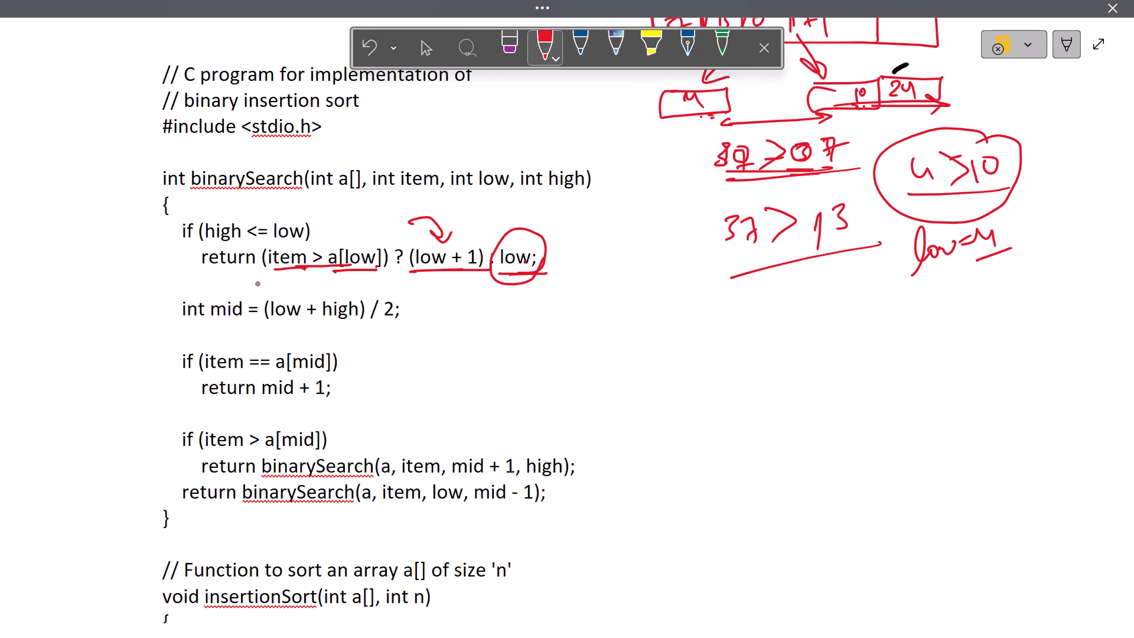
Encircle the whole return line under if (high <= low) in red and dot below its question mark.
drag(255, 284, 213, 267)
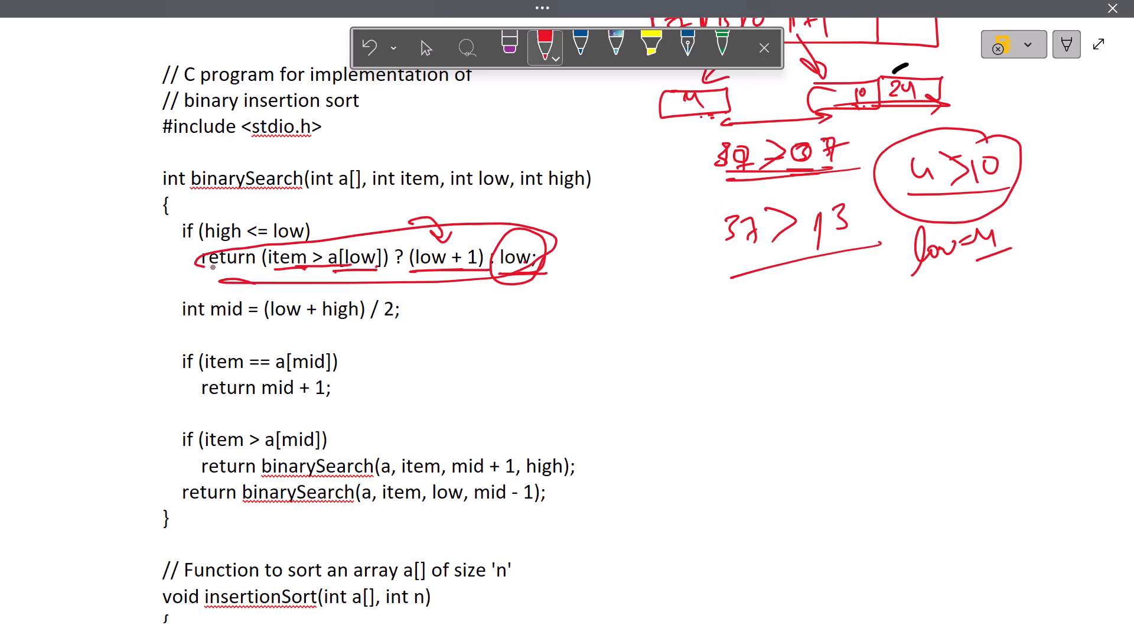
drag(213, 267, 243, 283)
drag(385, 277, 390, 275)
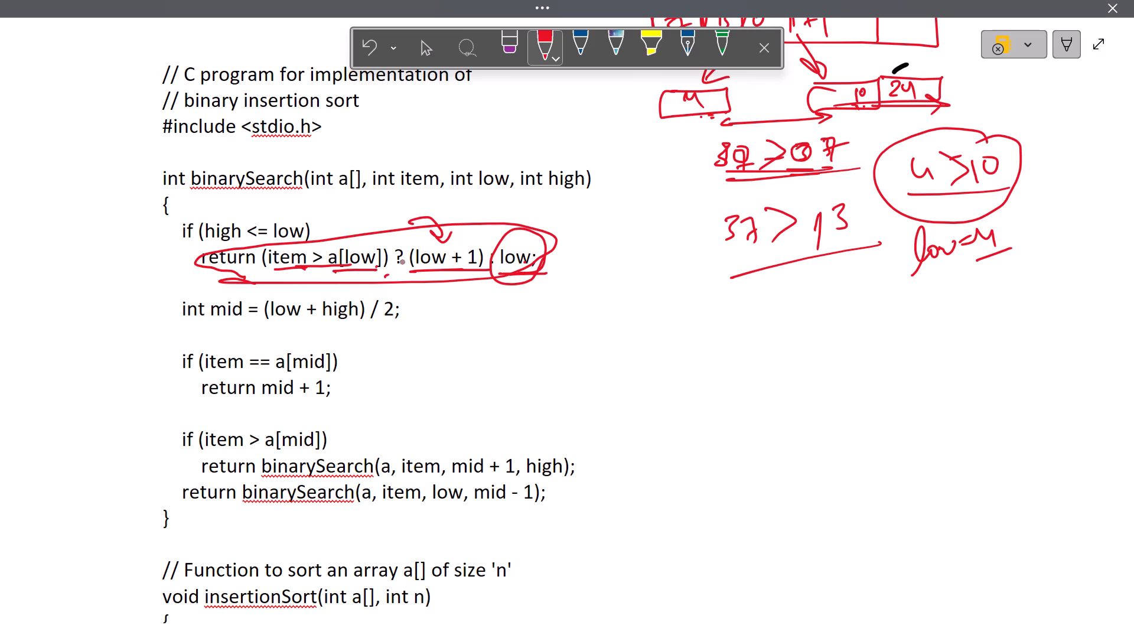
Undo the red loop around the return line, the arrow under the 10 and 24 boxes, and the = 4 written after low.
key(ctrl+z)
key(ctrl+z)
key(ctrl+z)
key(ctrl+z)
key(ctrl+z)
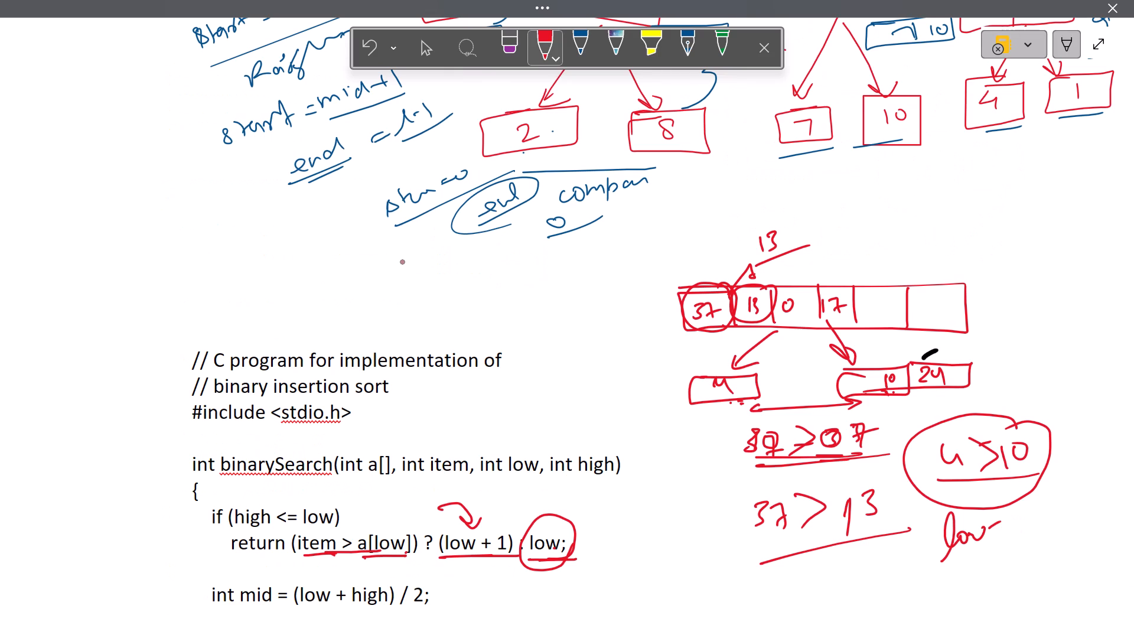
Write 5 > 2 ? in red in the blank space beside the binarySearch code.
scroll(402, 262, down, 3)
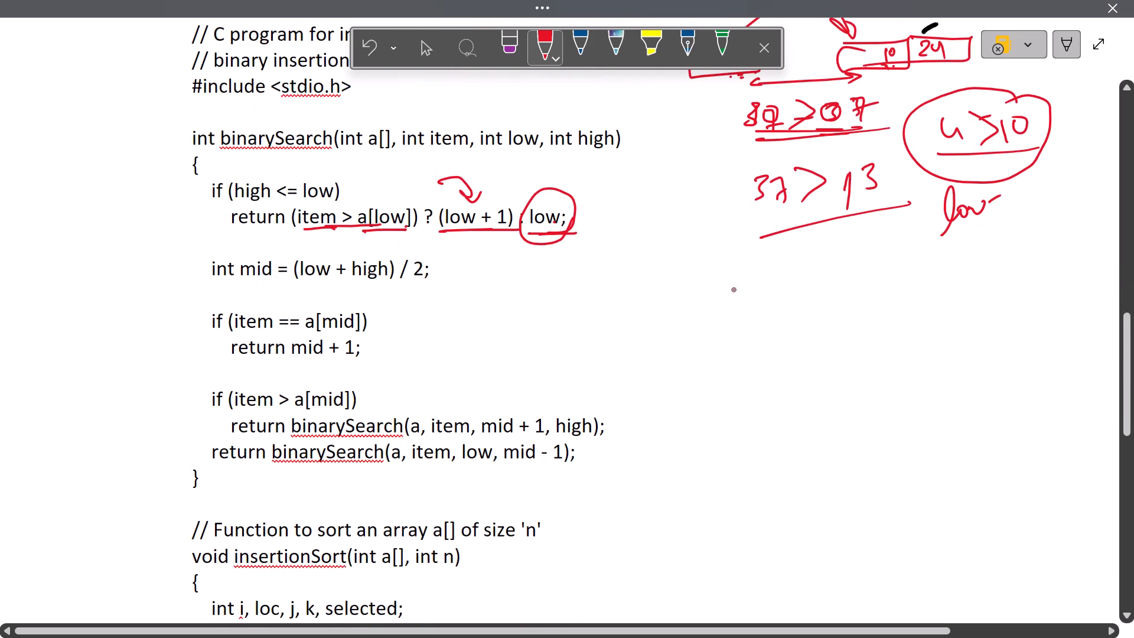
drag(713, 301, 732, 302)
drag(709, 304, 711, 321)
drag(739, 299, 747, 327)
drag(777, 307, 797, 315)
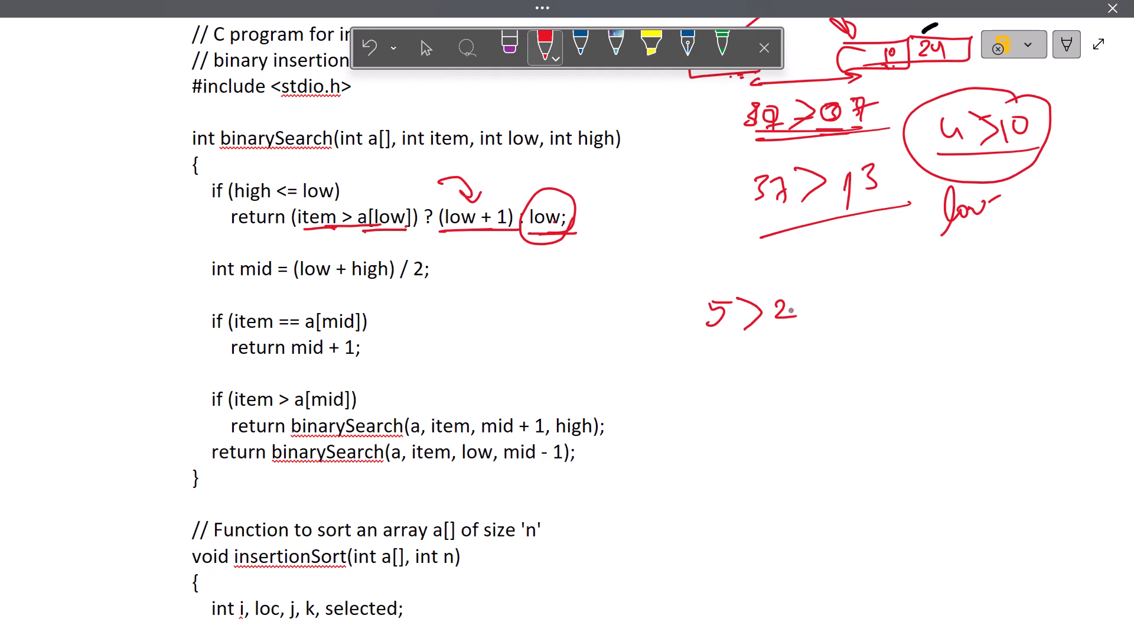
drag(818, 294, 823, 302)
drag(823, 302, 822, 313)
click(824, 325)
Write the word True in quotation marks after 5 > 2 ? in red.
drag(845, 294, 849, 296)
drag(849, 296, 857, 300)
drag(862, 297, 871, 298)
drag(875, 305, 875, 305)
drag(875, 305, 900, 302)
drag(893, 302, 893, 316)
drag(894, 315, 908, 308)
drag(912, 305, 938, 308)
drag(942, 288, 944, 295)
click(948, 285)
Complete the ternary example with a colon and the word False, reinforcing the colon's lower dot.
drag(969, 288, 969, 294)
click(972, 307)
drag(997, 287, 1000, 305)
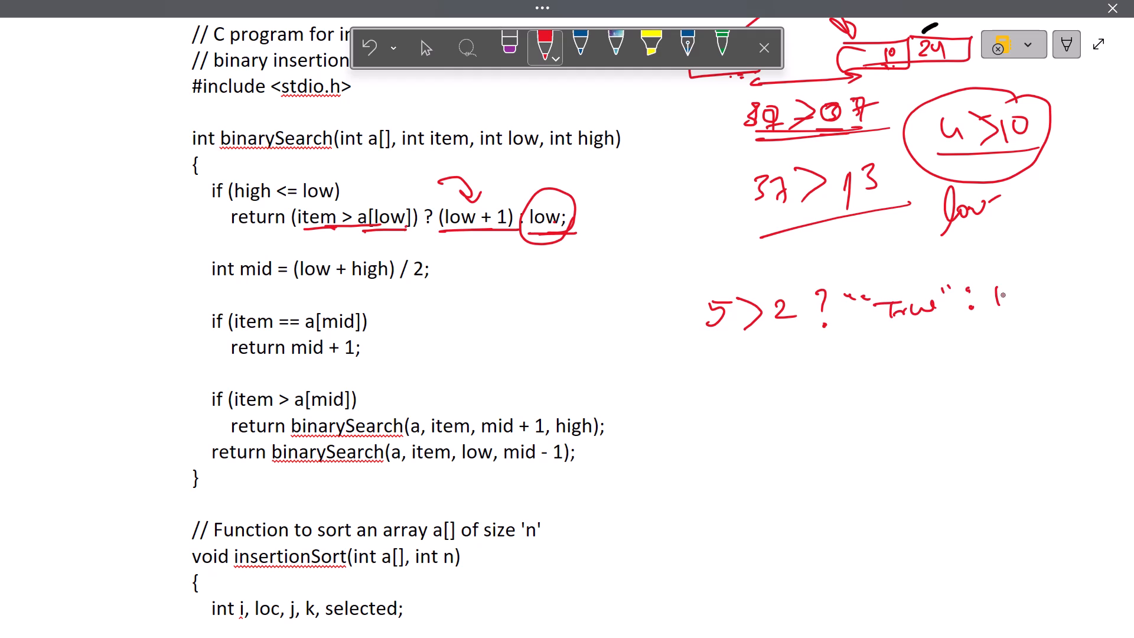
drag(999, 289, 1012, 287)
drag(998, 299, 1024, 305)
drag(1028, 290, 1034, 300)
drag(1039, 292, 1037, 303)
drag(1051, 297, 1061, 302)
drag(975, 308, 960, 325)
Underline the condition 5 > 2 and draw a curved red arrow from it to True.
drag(705, 355, 815, 349)
drag(813, 349, 885, 321)
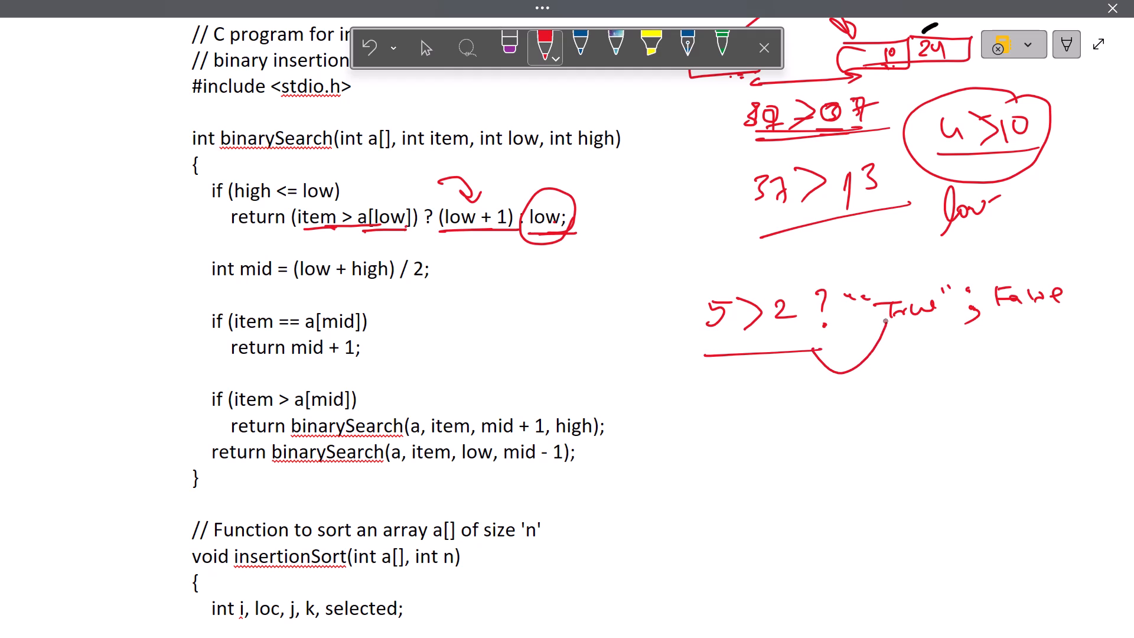
drag(885, 321, 897, 340)
Draw a second curved red arrow from the condition 5 > 2 to the word False.
drag(842, 359, 996, 356)
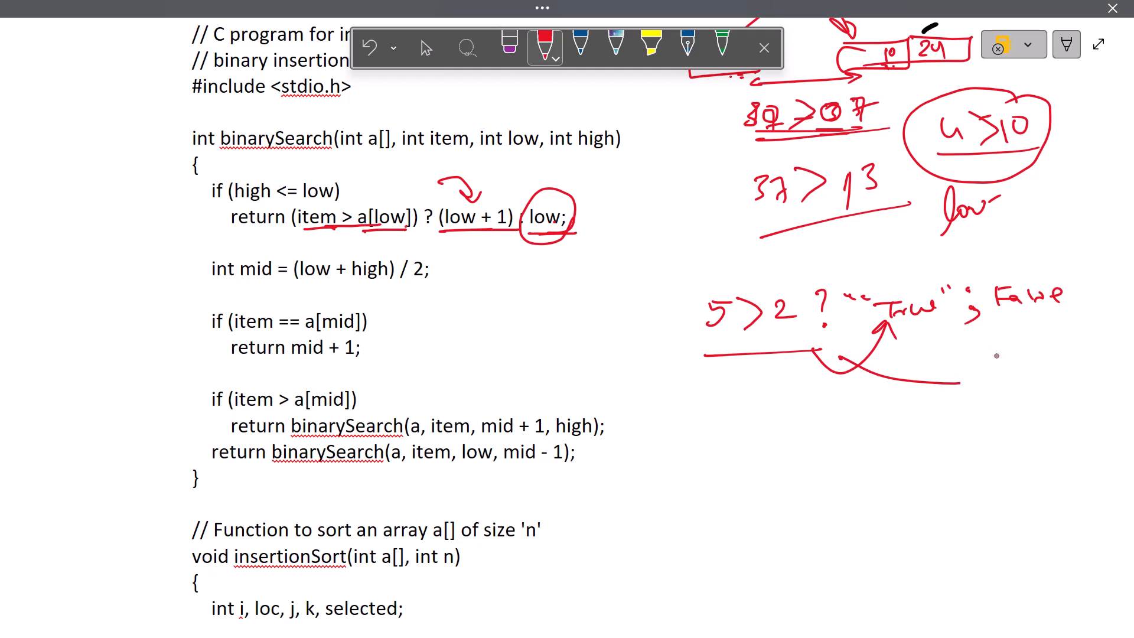
drag(996, 356, 1021, 334)
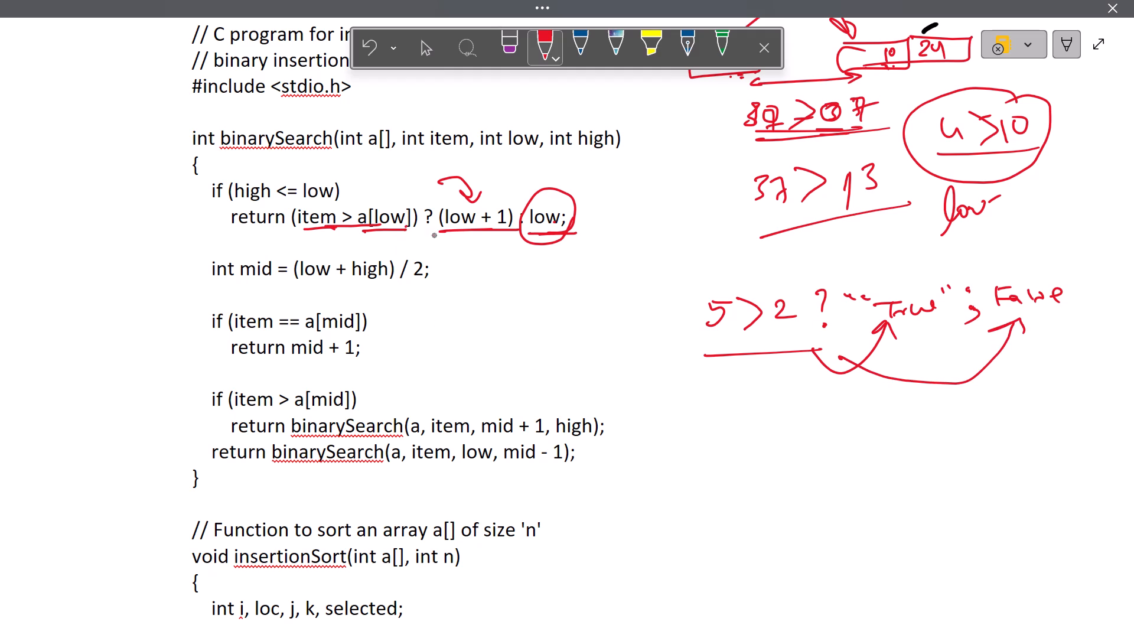
Circle (low + 1) in the binarySearch return statement in red.
drag(501, 203, 510, 233)
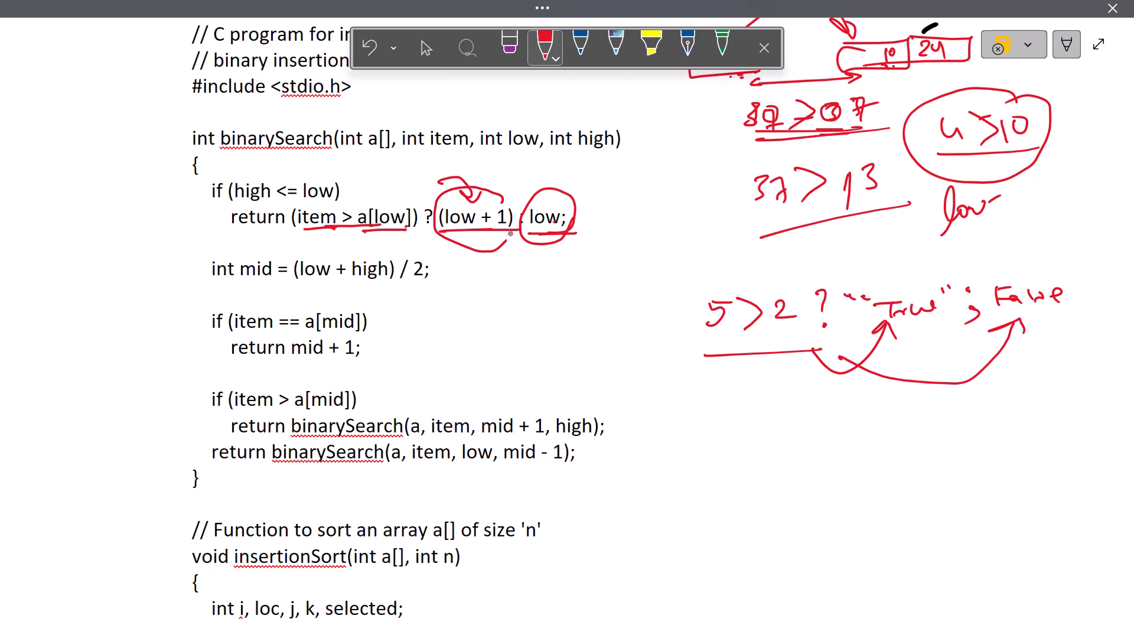
drag(510, 233, 511, 201)
Write the word end in red beside the start of the first return statement and underline it twice.
drag(163, 240, 188, 236)
drag(187, 224, 197, 231)
drag(202, 222, 202, 207)
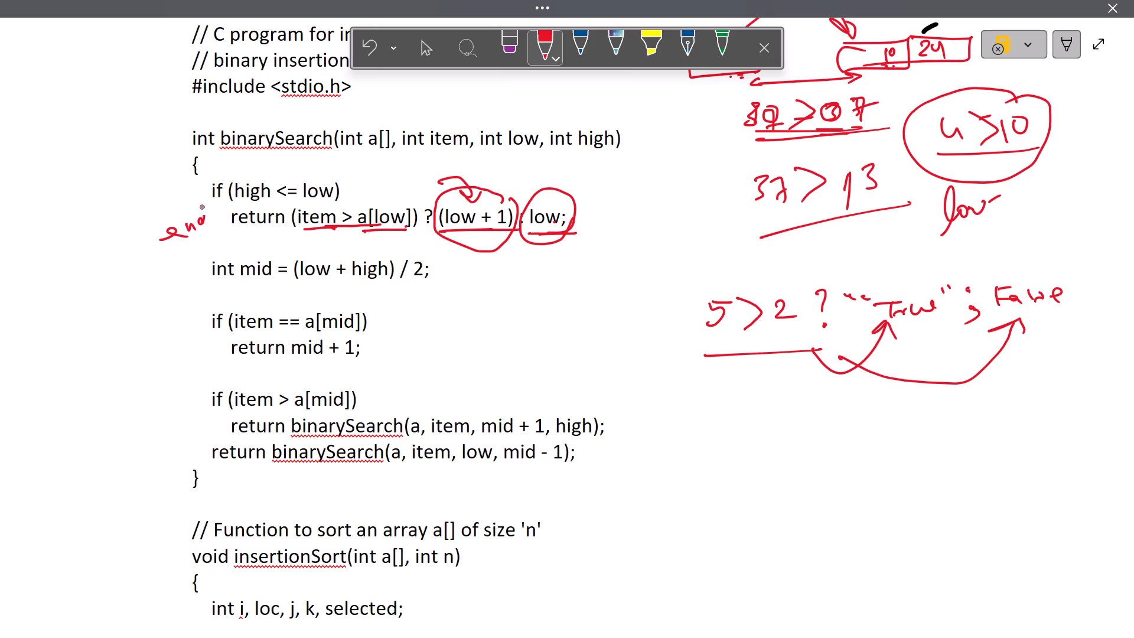
drag(202, 207, 211, 227)
drag(159, 254, 201, 233)
drag(167, 258, 226, 229)
Underline the first return statement, and in the line below it underline mid and (low + high) / 2.
drag(243, 246, 240, 246)
drag(240, 246, 463, 242)
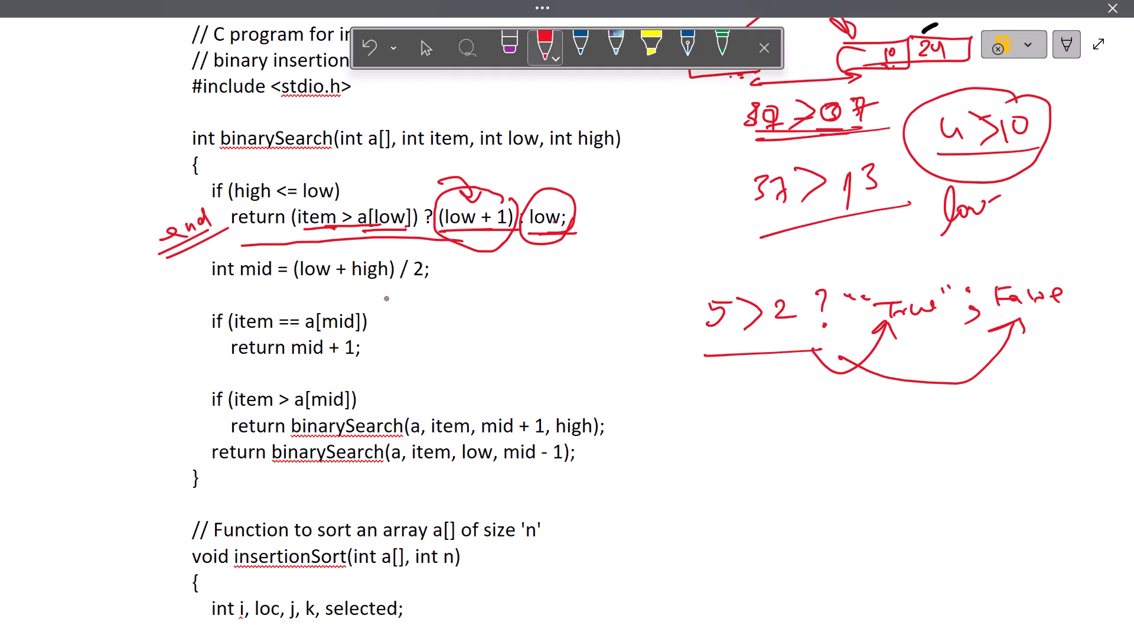
drag(255, 286, 289, 278)
drag(305, 282, 435, 275)
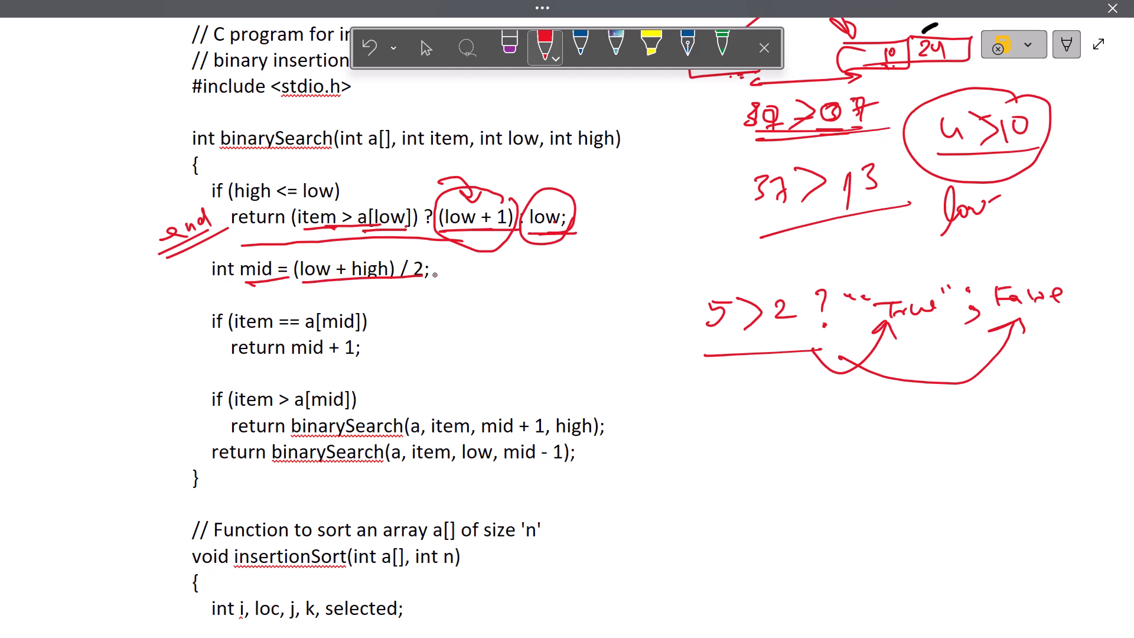
drag(435, 275, 437, 277)
Write low = 0 in red beside the mid calculation, with high = n beneath it.
drag(477, 292, 493, 274)
drag(493, 274, 497, 281)
drag(509, 276, 523, 270)
drag(546, 267, 566, 261)
drag(551, 272, 577, 264)
drag(581, 259, 572, 258)
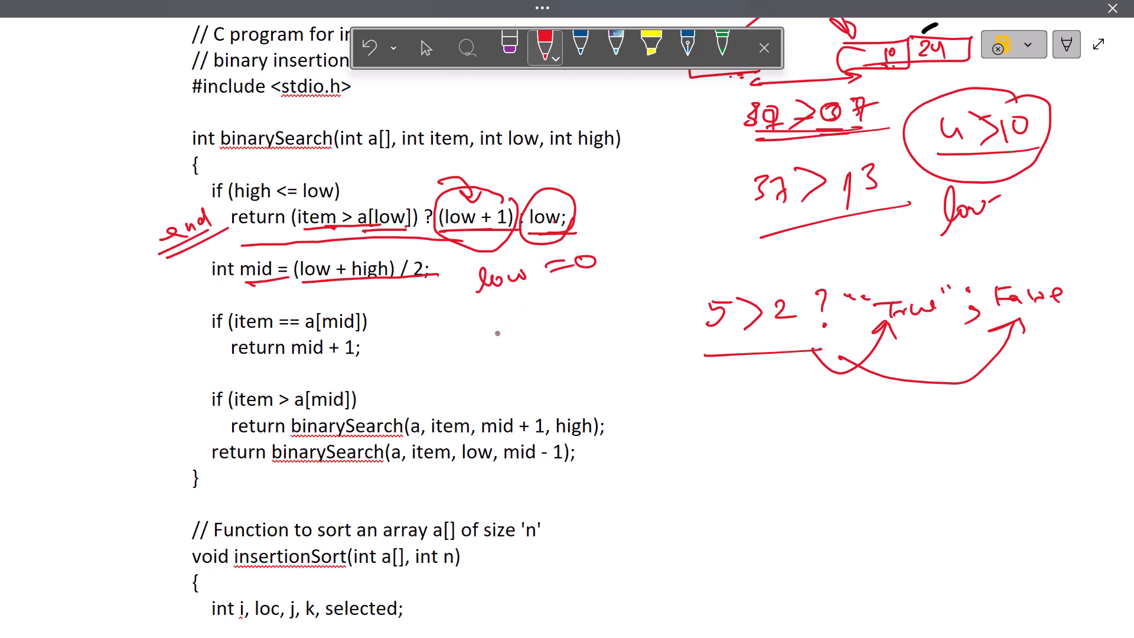
drag(496, 333, 539, 322)
drag(540, 314, 574, 307)
drag(578, 299, 588, 296)
drag(576, 305, 584, 302)
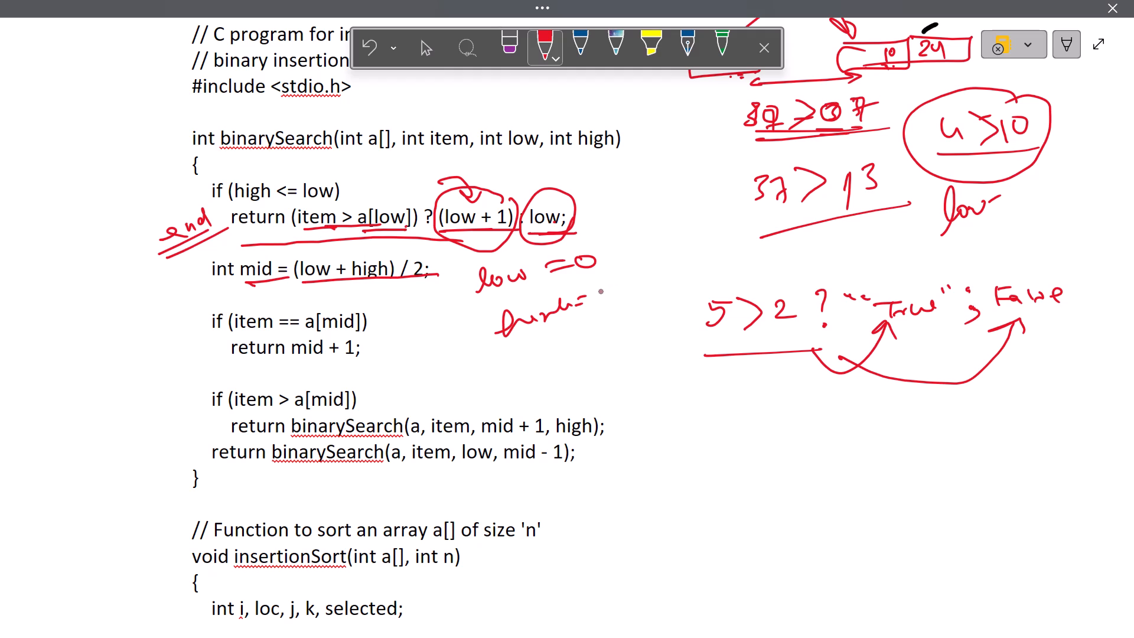
drag(604, 287, 625, 289)
Write the midpoint fraction for these values, ending in + 0 over 2, with an equals sign beside and below it.
drag(592, 324, 608, 334)
drag(611, 328, 632, 321)
drag(625, 318, 632, 325)
click(640, 314)
drag(594, 347, 653, 330)
drag(629, 347, 646, 351)
drag(543, 364, 559, 360)
drag(544, 373, 570, 365)
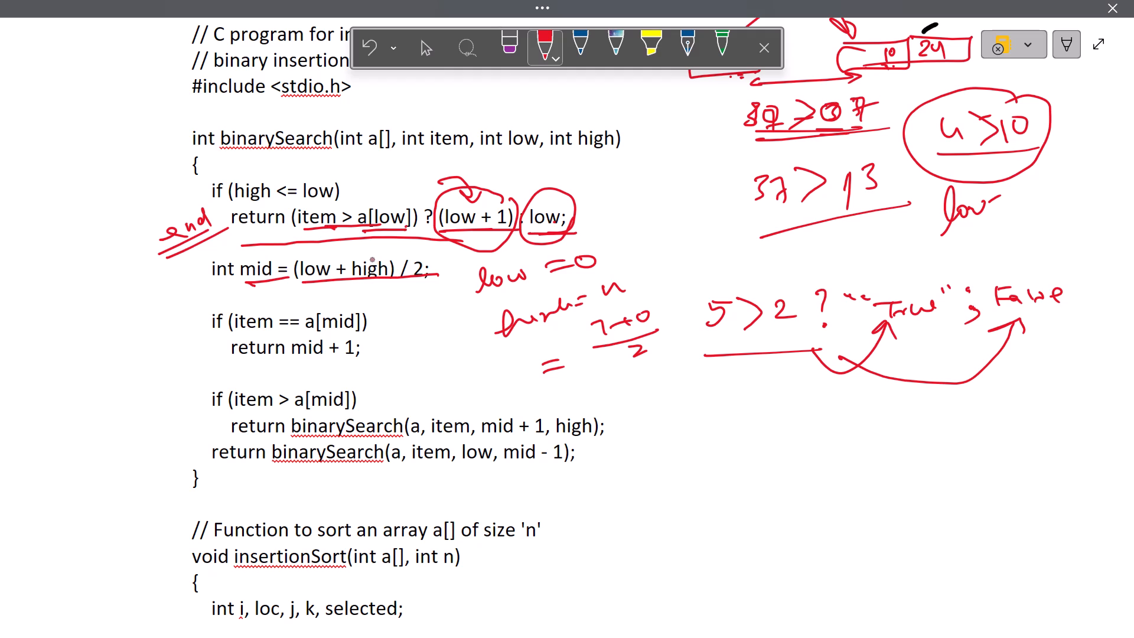
Circle low and high separately in the int mid = (low + high) / 2 line.
drag(335, 259, 335, 256)
drag(335, 256, 330, 255)
drag(383, 259, 395, 263)
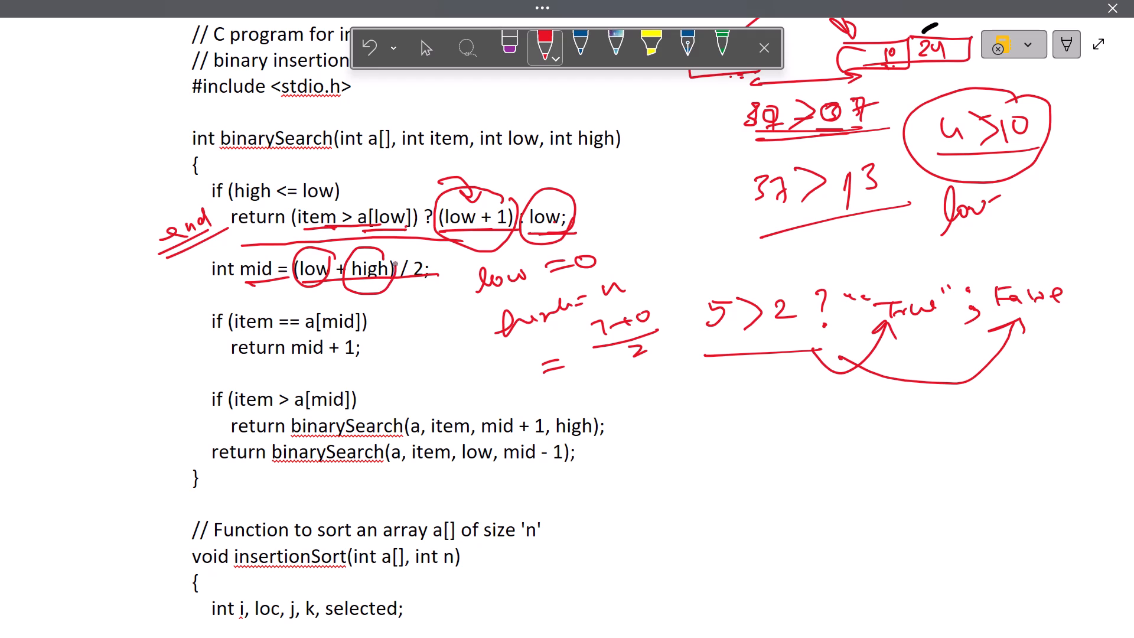
drag(395, 263, 381, 253)
Write the heading Left in red in the blank space below the ternary example and underline it.
drag(691, 476, 717, 486)
drag(717, 486, 750, 480)
drag(662, 516, 760, 505)
Write Low, a rightward arrow and mid beneath the Left heading, and underline mid.
drag(666, 546, 710, 552)
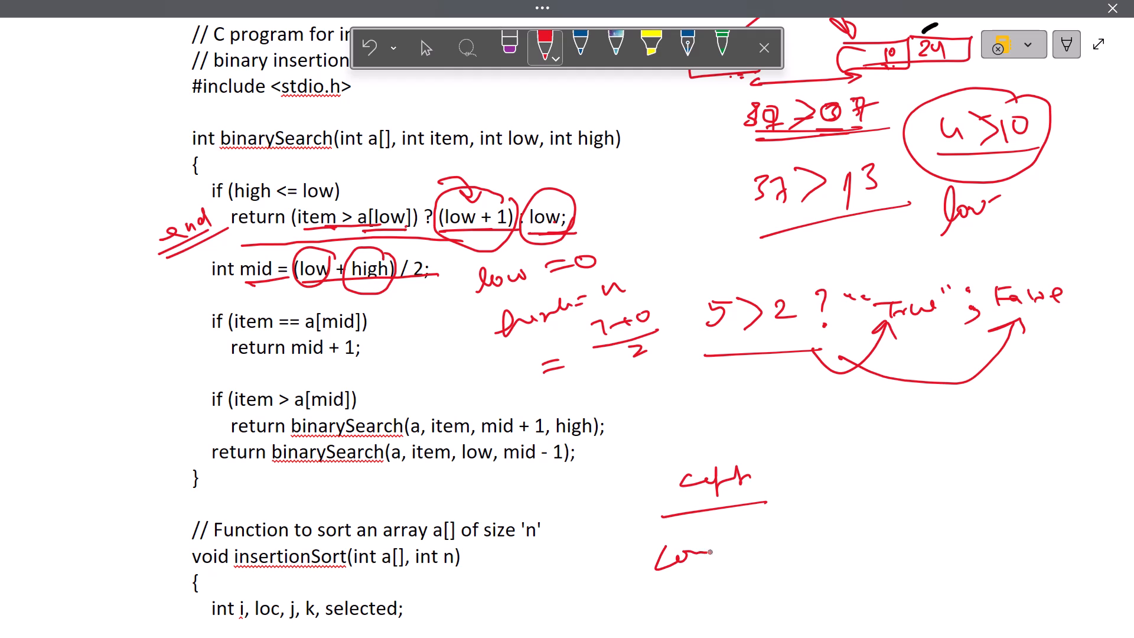
drag(710, 552, 711, 545)
drag(732, 545, 754, 546)
drag(806, 520, 825, 533)
drag(827, 527, 834, 525)
click(827, 525)
drag(825, 526, 838, 525)
drag(839, 523, 849, 533)
drag(782, 551, 853, 537)
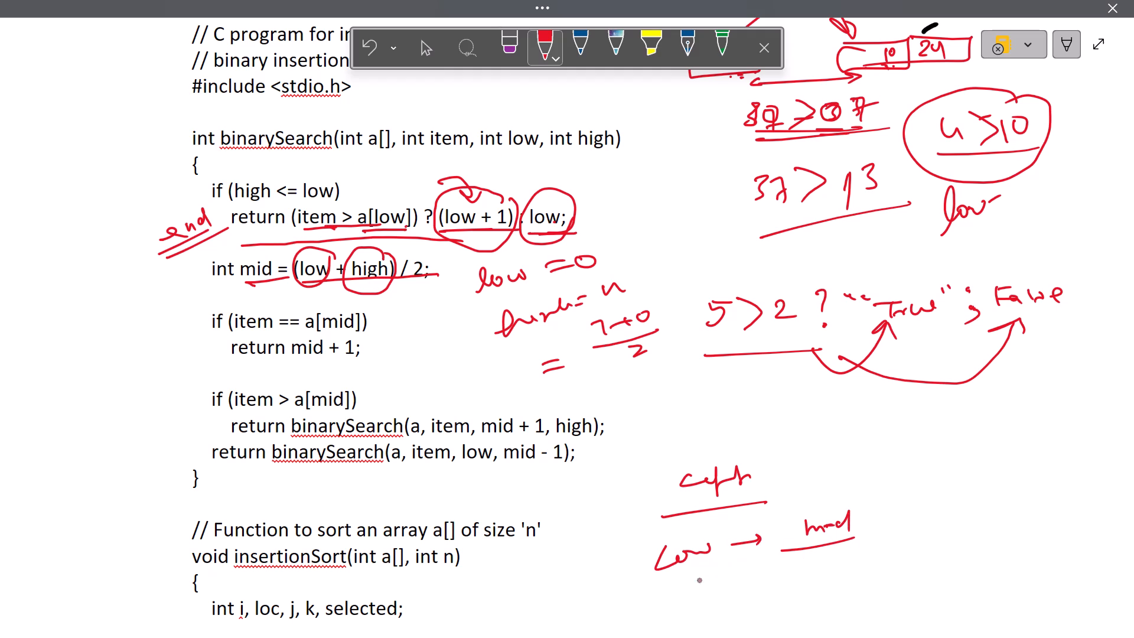
Write mid + 1, a rightward arrow and high on the line beneath Low → mid.
drag(671, 588, 697, 587)
drag(697, 587, 712, 591)
drag(723, 587, 736, 584)
drag(734, 580, 735, 593)
drag(743, 579, 742, 593)
drag(774, 580, 799, 575)
drag(796, 568, 806, 568)
drag(806, 568, 804, 580)
drag(828, 567, 848, 566)
click(850, 559)
drag(827, 564, 833, 552)
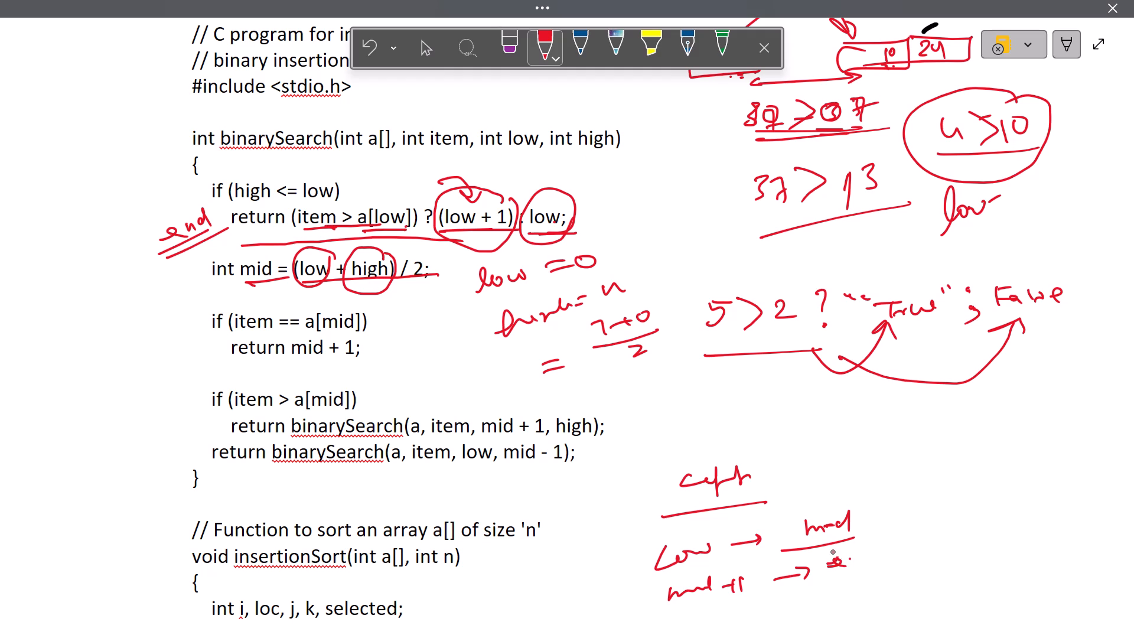
drag(833, 552, 879, 549)
Draw red underline arrows beneath the int mid assignment and the if (item == a[mid]) condition.
scroll(488, 351, down, 1)
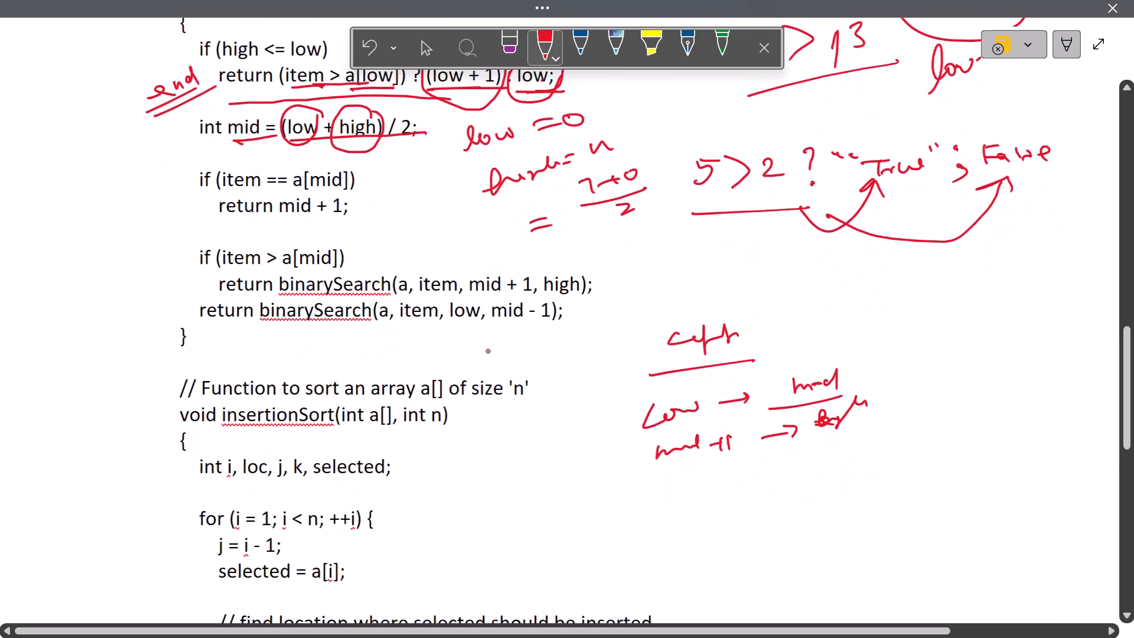
scroll(488, 351, down, 1)
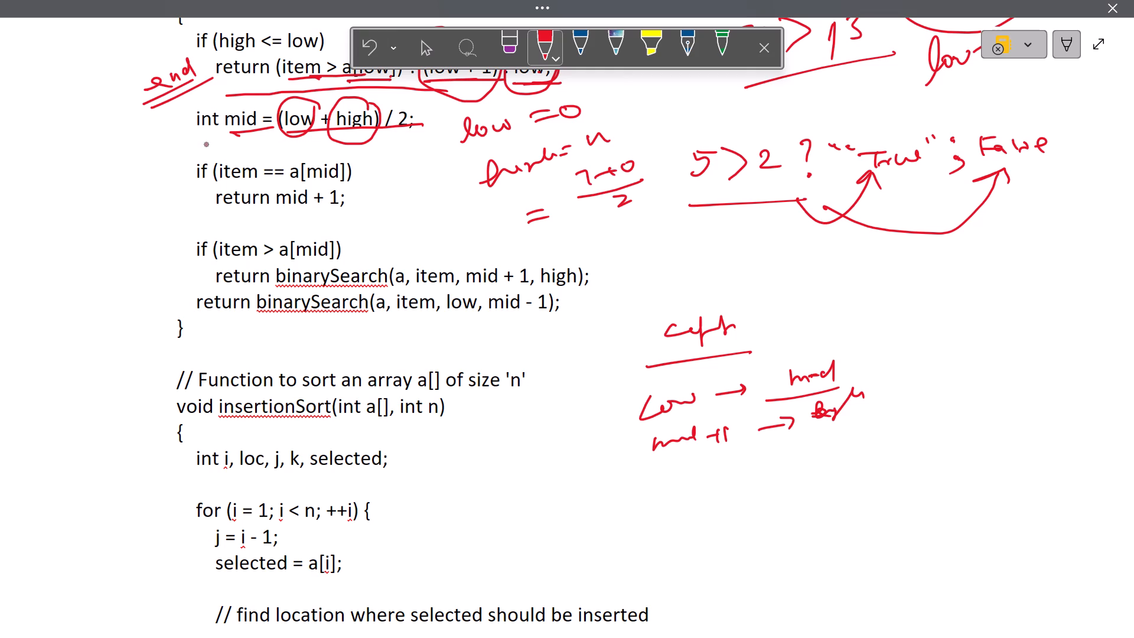
drag(196, 143, 408, 145)
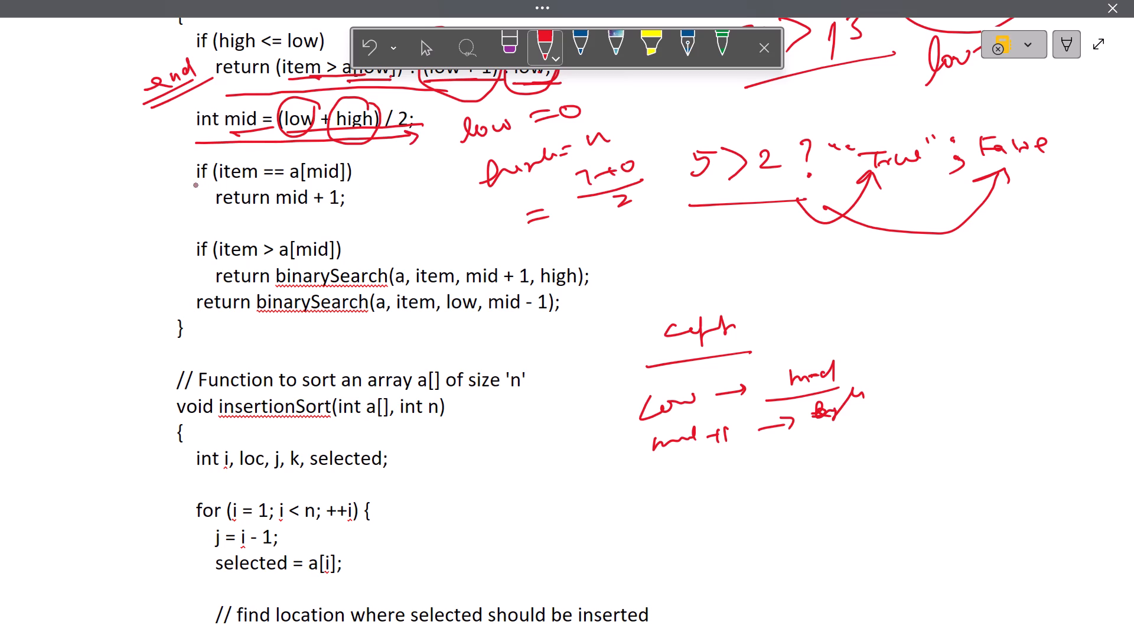
drag(195, 186, 369, 188)
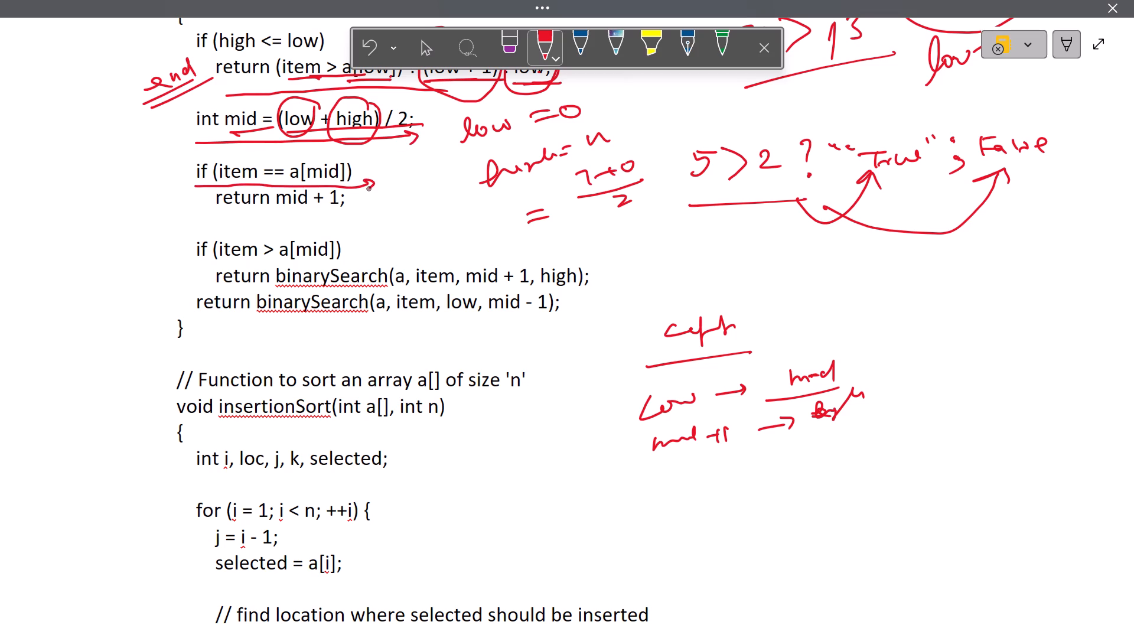
drag(369, 188, 370, 190)
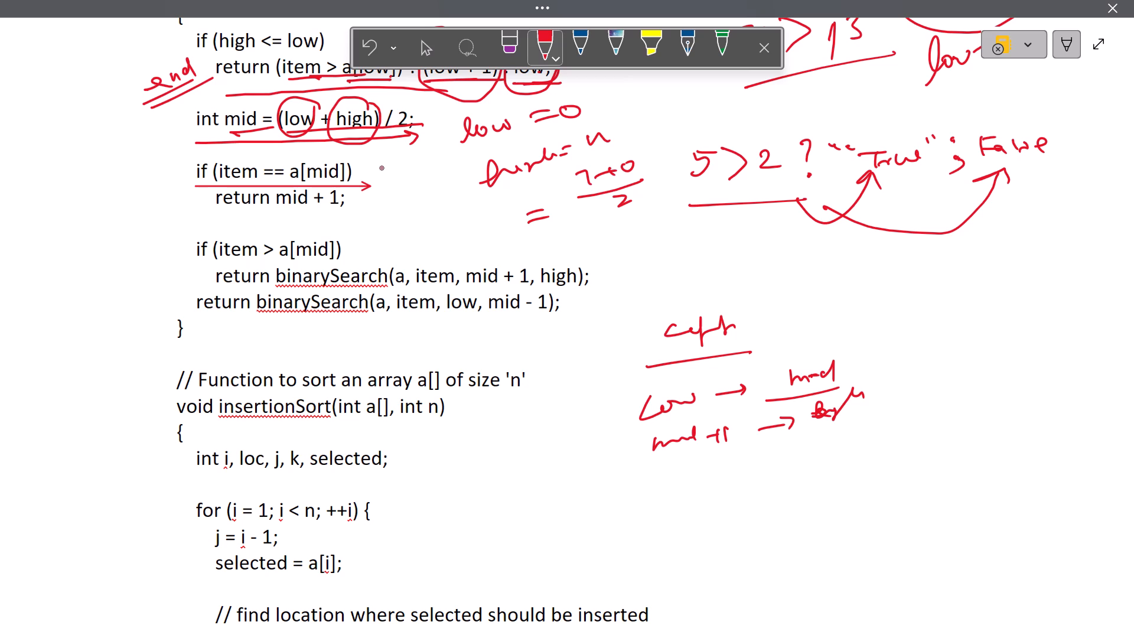
Underline a[mid] in red in the if (item > a[mid]) condition.
click(248, 266)
drag(286, 265, 285, 265)
drag(285, 265, 338, 262)
Draw a red three-cell array box in the blank space below the ternary example and write 2, 10 and 1 in its cells.
drag(776, 261, 937, 259)
drag(781, 261, 989, 285)
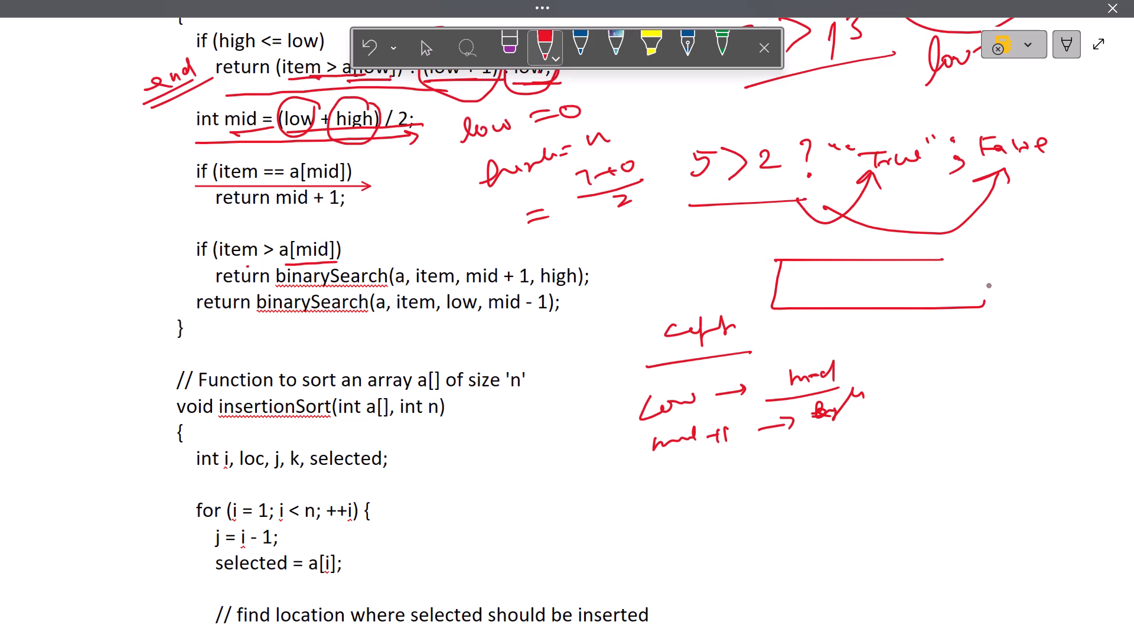
drag(989, 285, 905, 255)
drag(840, 263, 826, 311)
drag(904, 264, 897, 295)
click(947, 257)
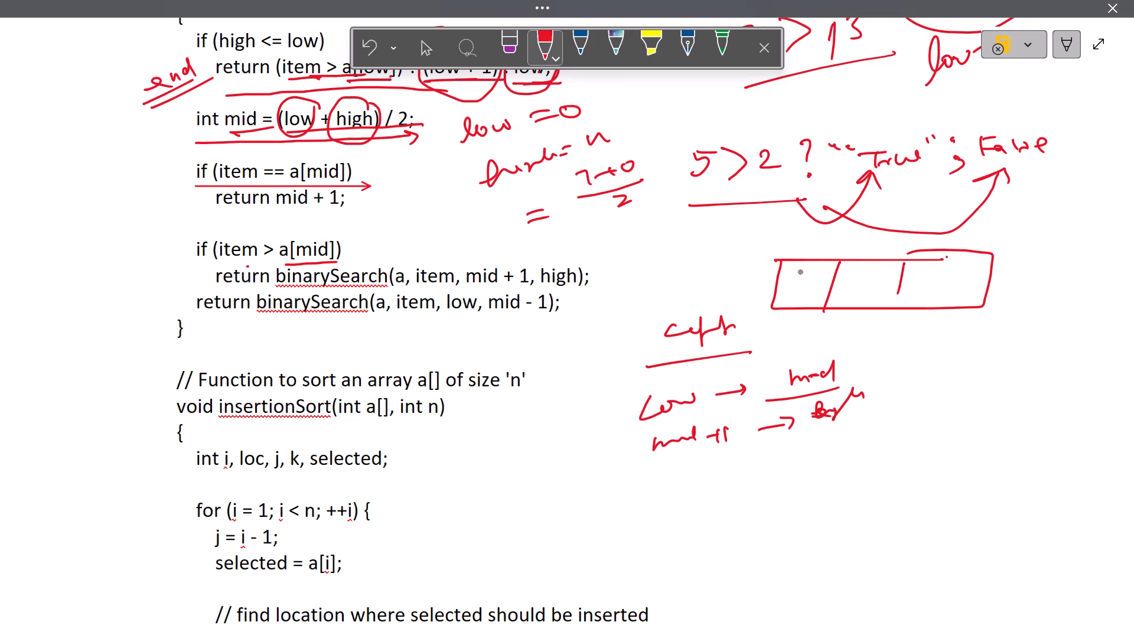
drag(800, 279, 810, 289)
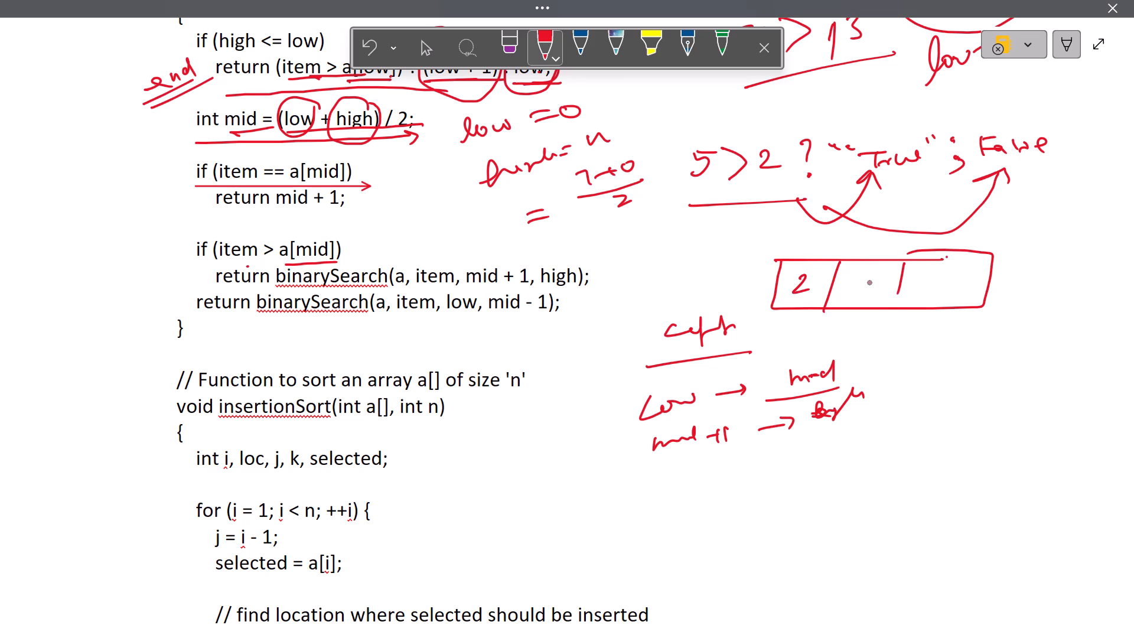
drag(858, 278, 855, 291)
click(865, 281)
drag(932, 273, 928, 292)
Mark the array cell containing 2 with a dot and write 2 > beneath the array.
click(800, 305)
drag(866, 341, 892, 351)
drag(904, 329, 912, 358)
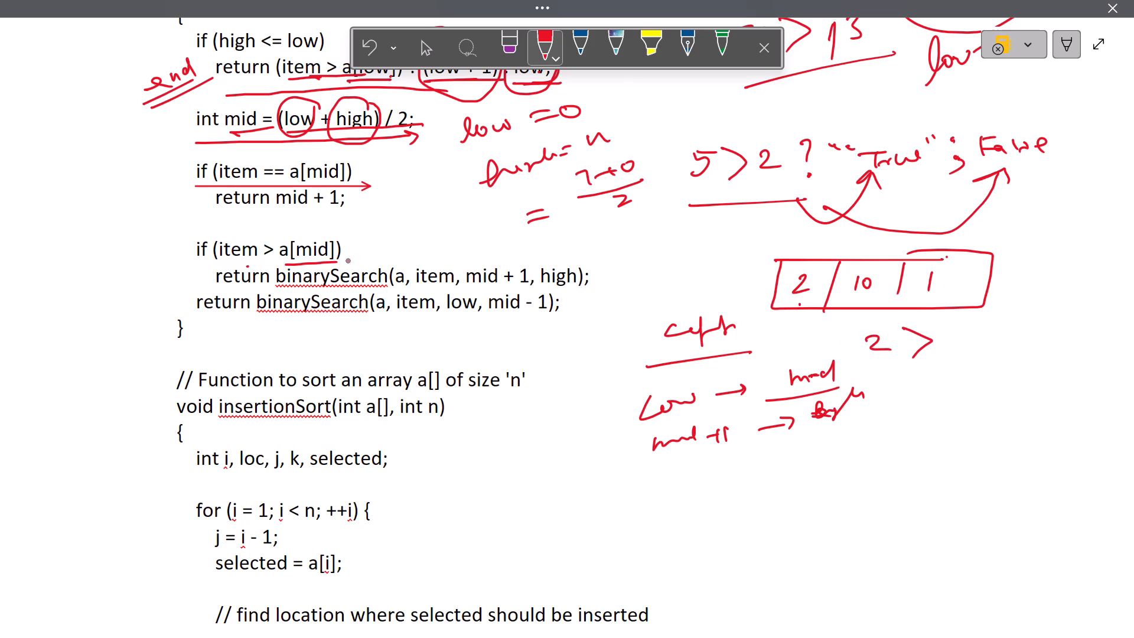
Sketch a second, empty box with a dividing line beside the 2, 10, 1 array.
drag(1033, 262, 1018, 305)
drag(1018, 305, 1110, 298)
drag(1055, 255, 1068, 297)
drag(1077, 265, 1069, 321)
Circle the array cell containing 1, complete the comparison below as 2 > 1, and underline it twice.
drag(977, 266, 973, 260)
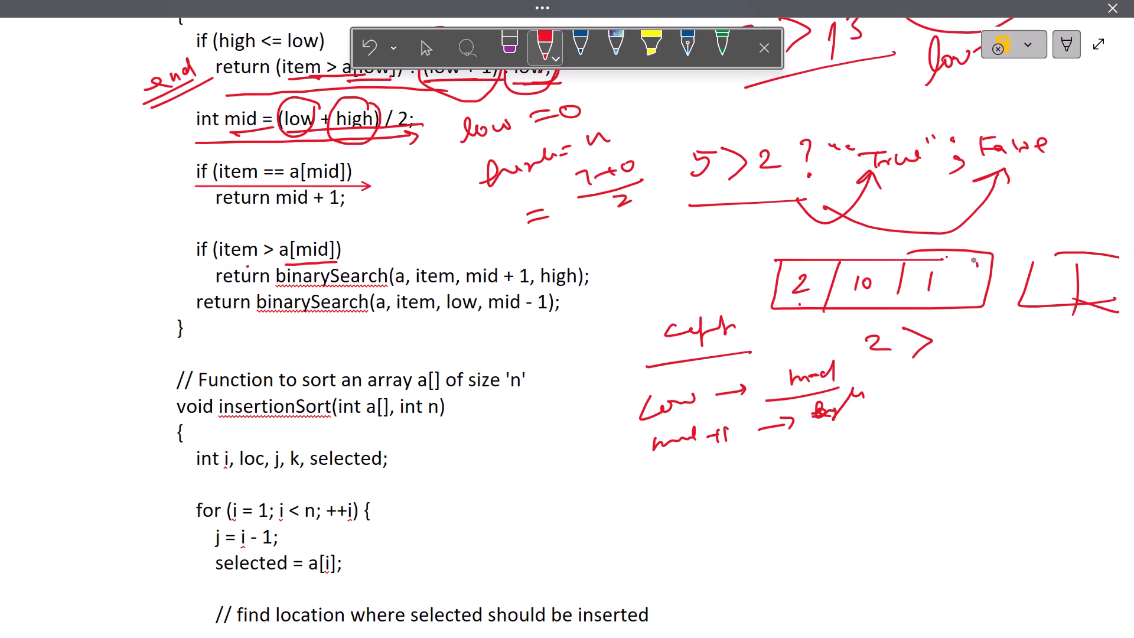
drag(973, 260, 950, 253)
drag(953, 326, 946, 362)
drag(878, 364, 944, 363)
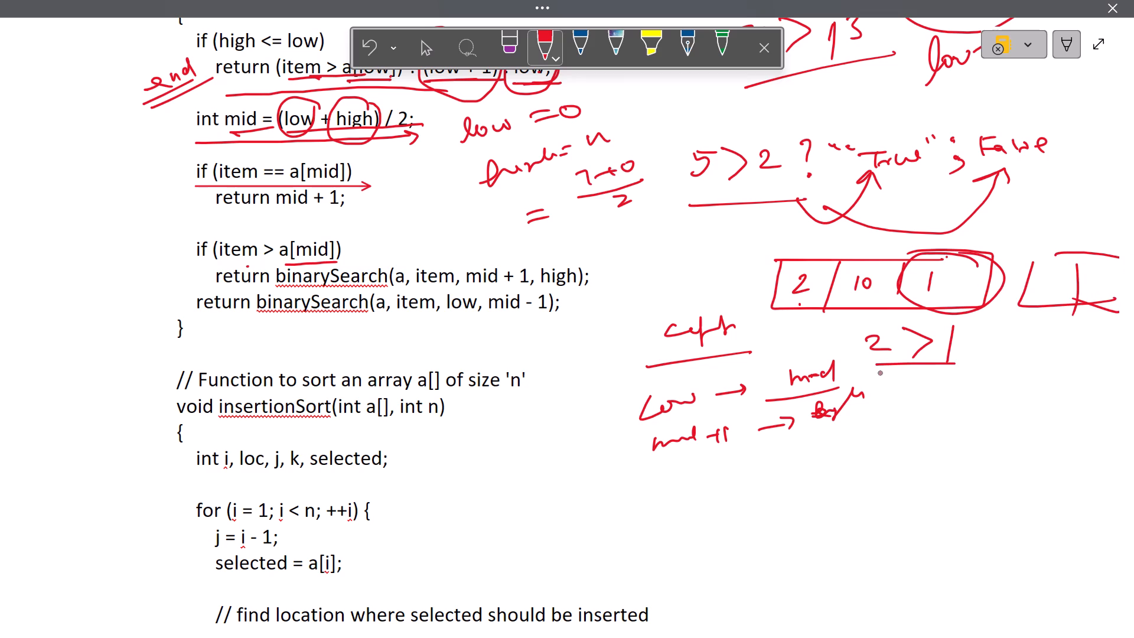
drag(877, 373, 956, 373)
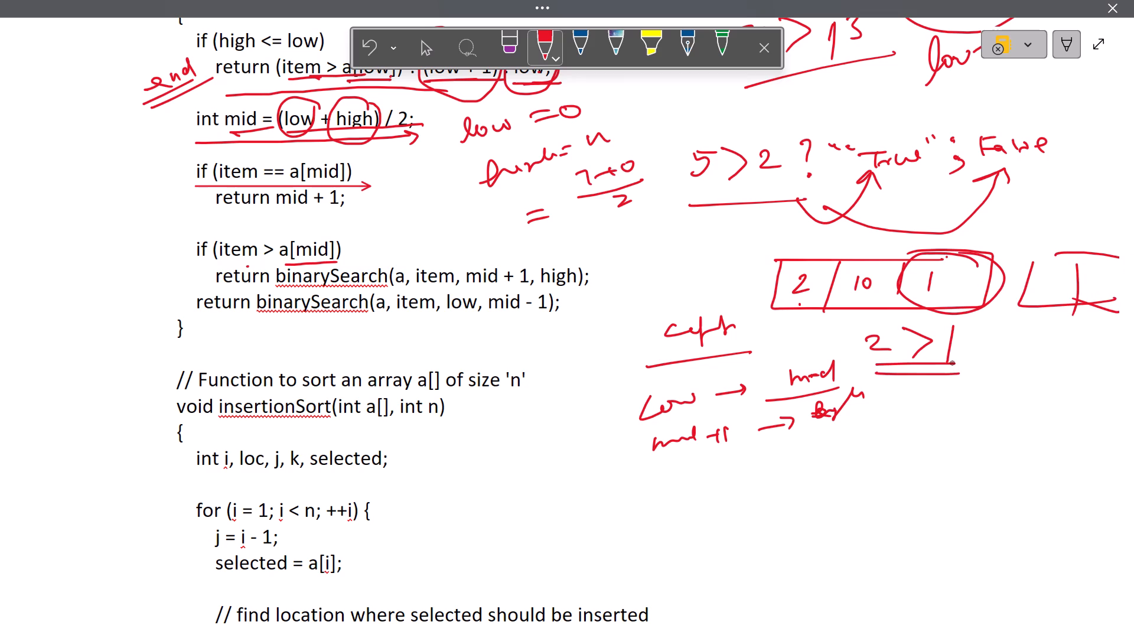
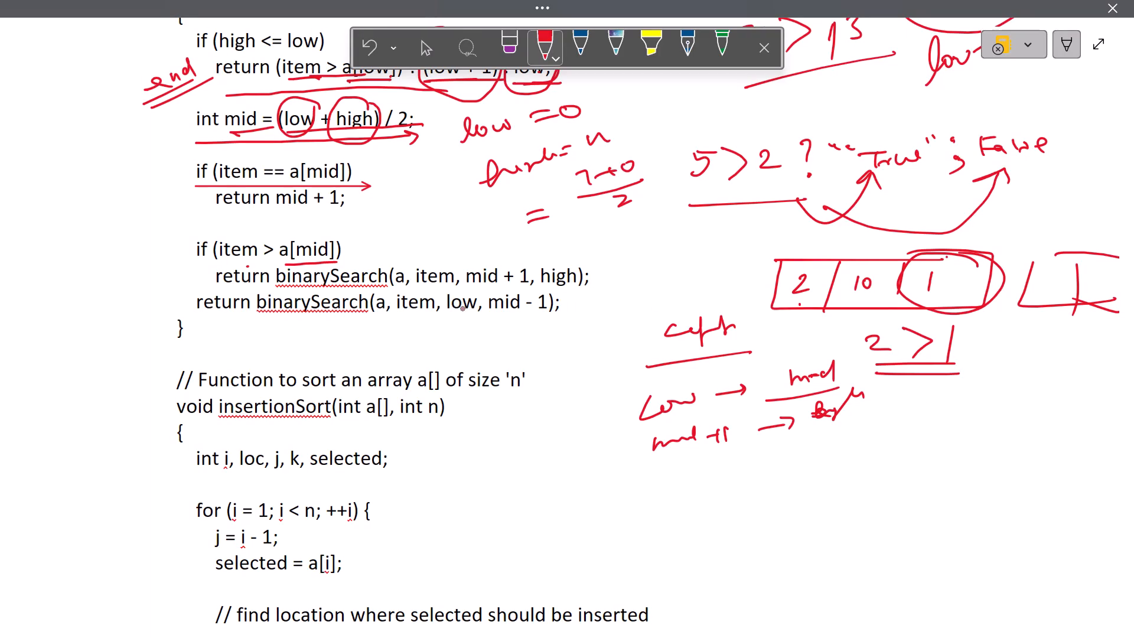
Draw a red arrow from the binarySearch(a, item, mid + 1, high) call and label it Right half.
drag(592, 279, 624, 266)
drag(630, 241, 636, 262)
drag(636, 262, 656, 252)
click(660, 244)
drag(665, 244, 695, 240)
drag(690, 237, 700, 235)
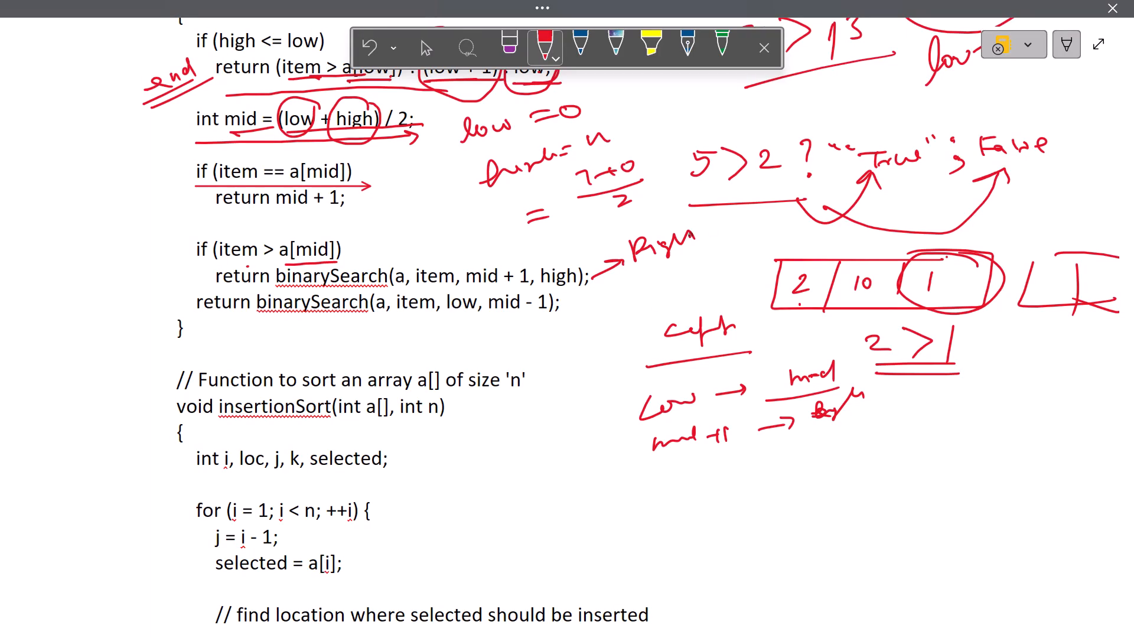
drag(716, 227, 779, 232)
Draw an arrow from the binarySearch(a, item, low, mid - 1) call, label it Left half, and underline both half labels.
click(565, 311)
drag(569, 309, 602, 300)
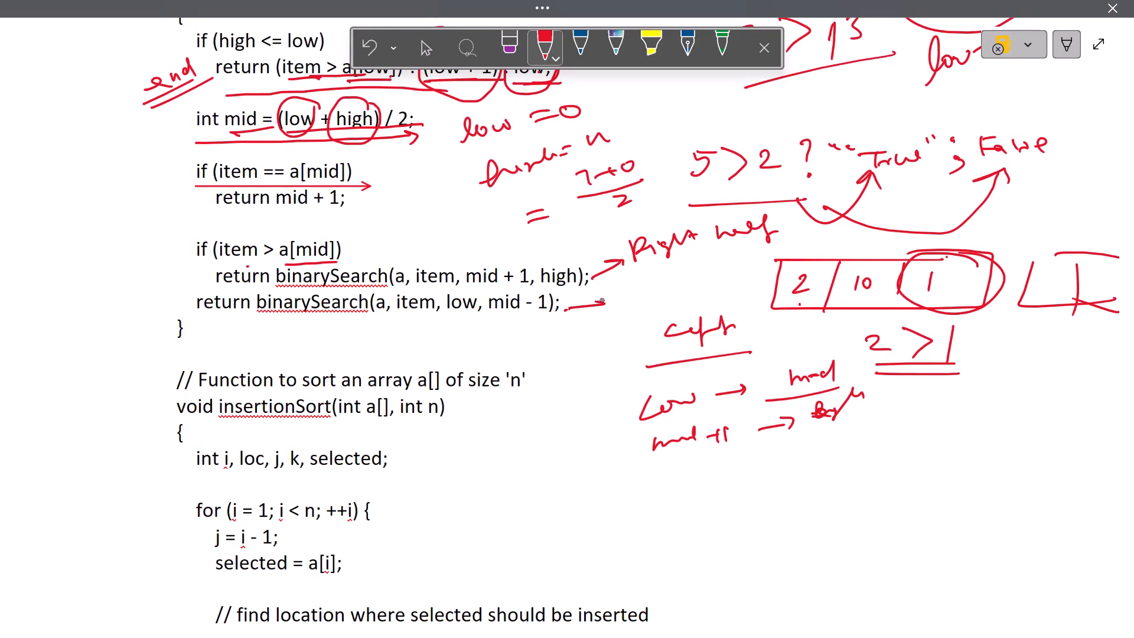
drag(602, 300, 610, 311)
drag(623, 294, 676, 304)
drag(672, 297, 692, 288)
drag(690, 285, 717, 282)
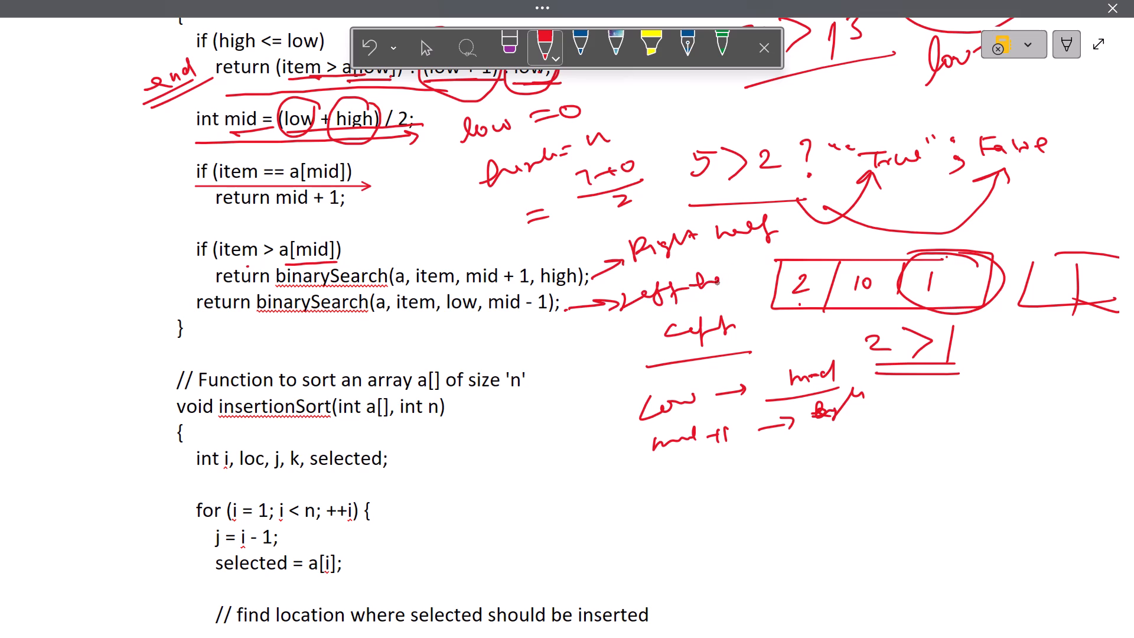
drag(717, 282, 748, 281)
drag(618, 318, 723, 294)
drag(647, 278, 764, 246)
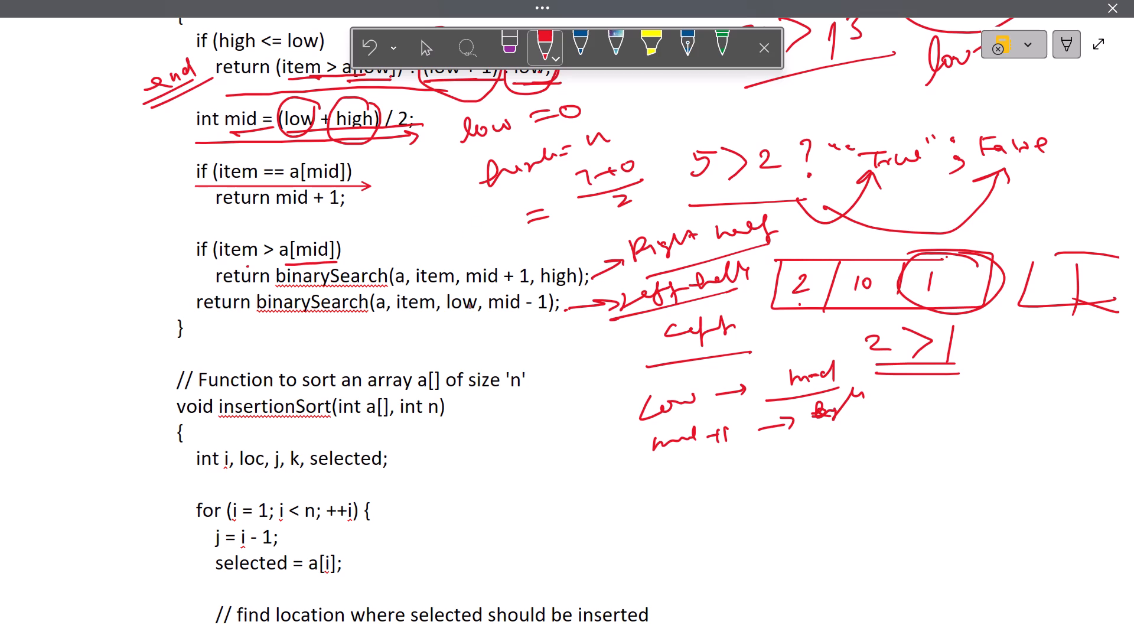
Underline and circle mid + 1 in the right-half recursive call and handwrite a short label above it.
click(484, 288)
drag(460, 291, 488, 250)
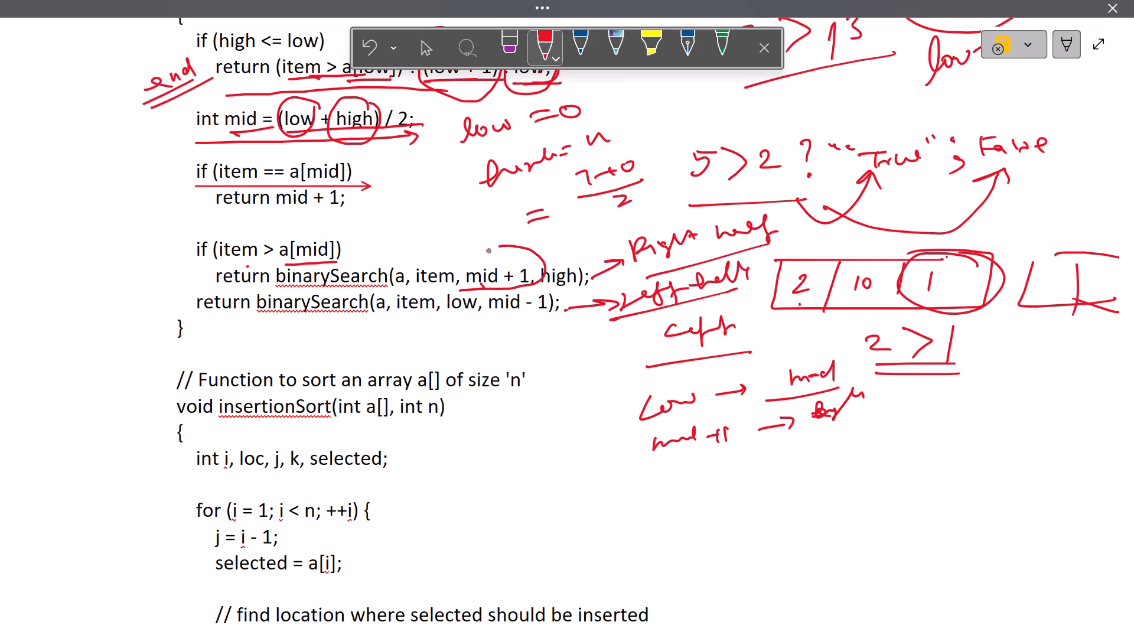
drag(488, 250, 478, 285)
drag(497, 226, 503, 239)
drag(508, 223, 518, 237)
drag(520, 232, 549, 223)
Draw an arrow up from the high argument of the right-half call and label it end.
drag(563, 262, 592, 239)
drag(591, 227, 608, 229)
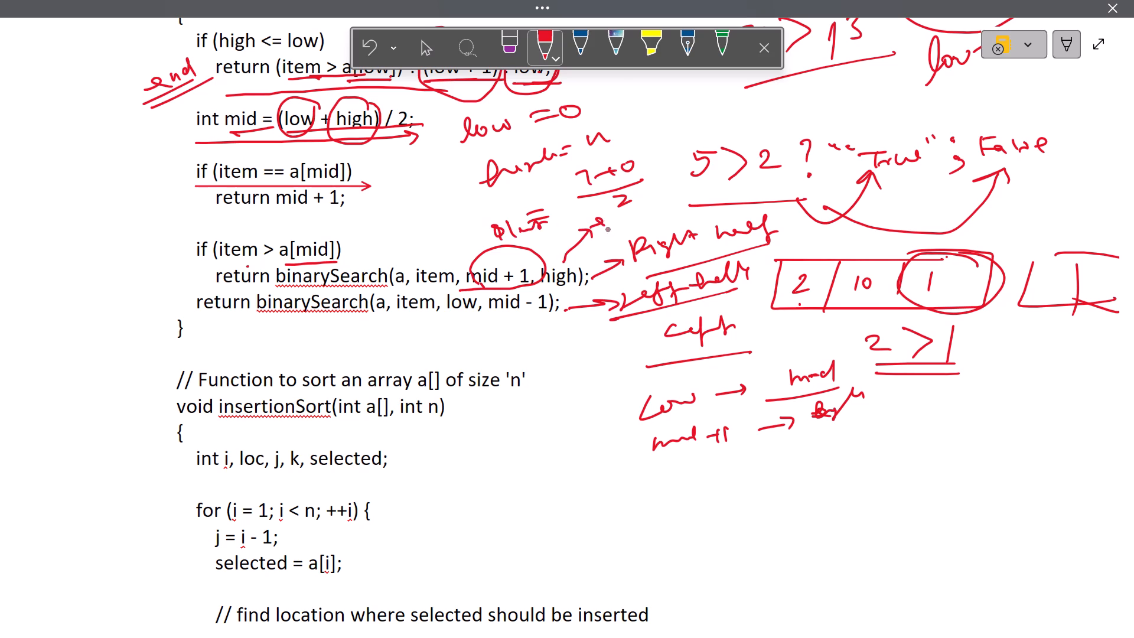
drag(608, 229, 608, 230)
drag(607, 222, 634, 222)
Draw arrows down from low and mid - 1 in the left-half call, writing 0 under low.
click(451, 366)
drag(467, 314, 471, 323)
drag(446, 351, 455, 346)
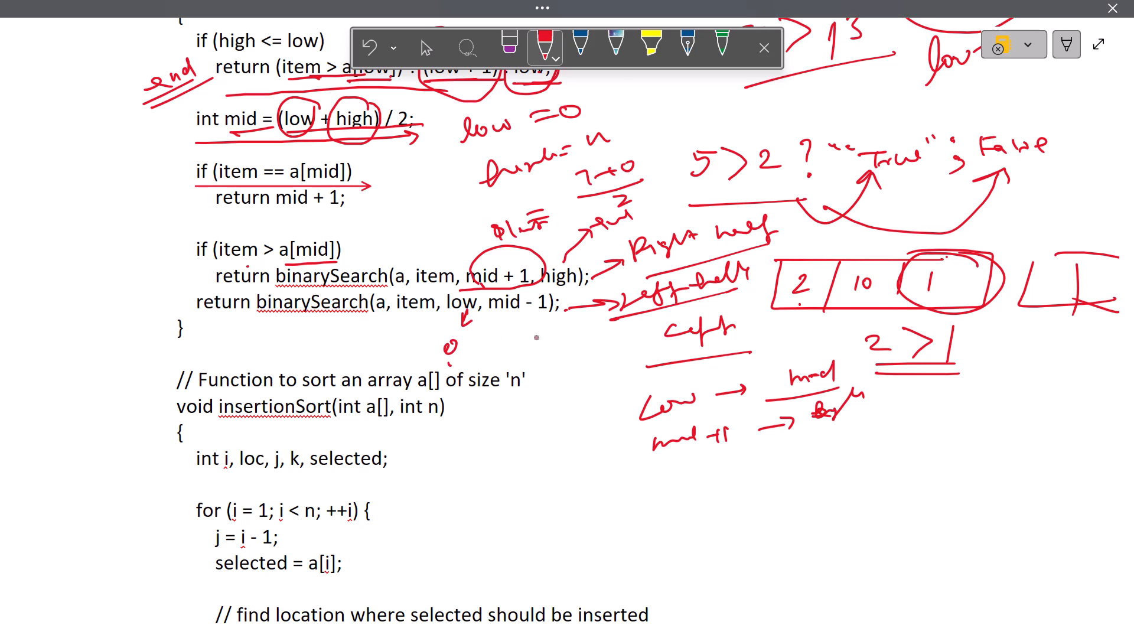
drag(529, 322, 549, 327)
Underline the arguments a, item and mid + 1 in the right-half binarySearch call.
scroll(543, 343, down, 1)
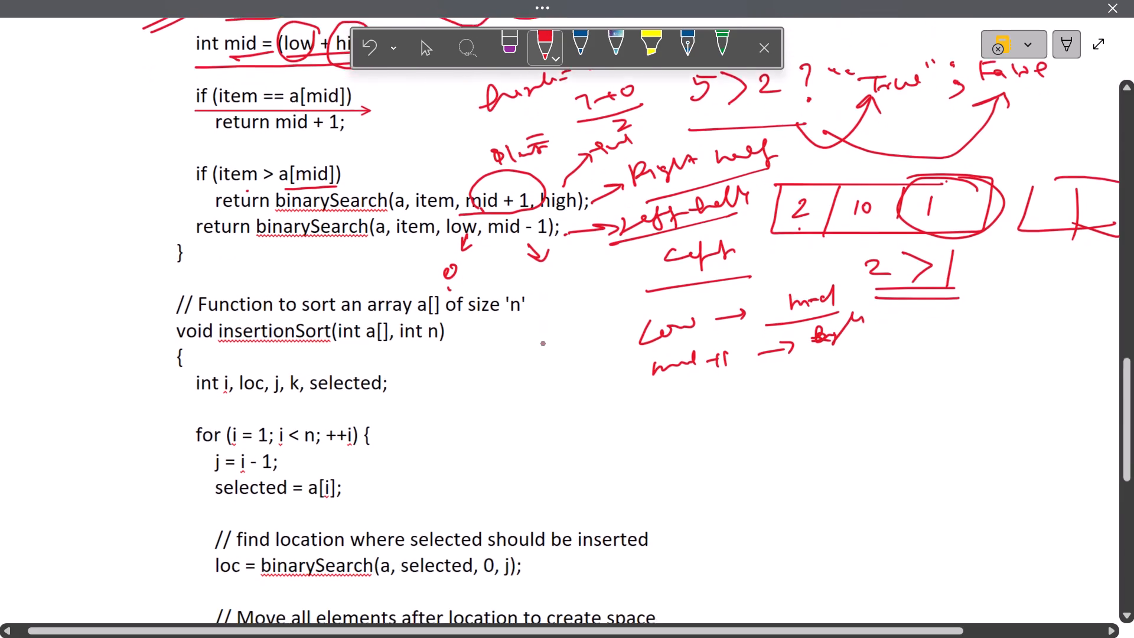
scroll(543, 343, down, 1)
scroll(543, 343, up, 1)
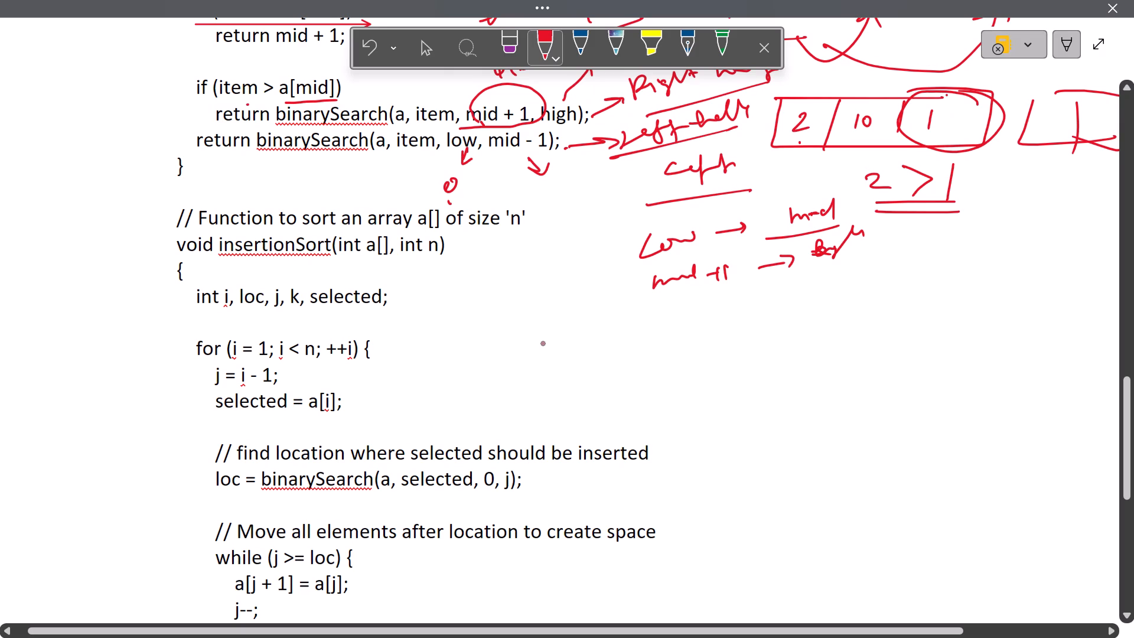
scroll(543, 343, up, 1)
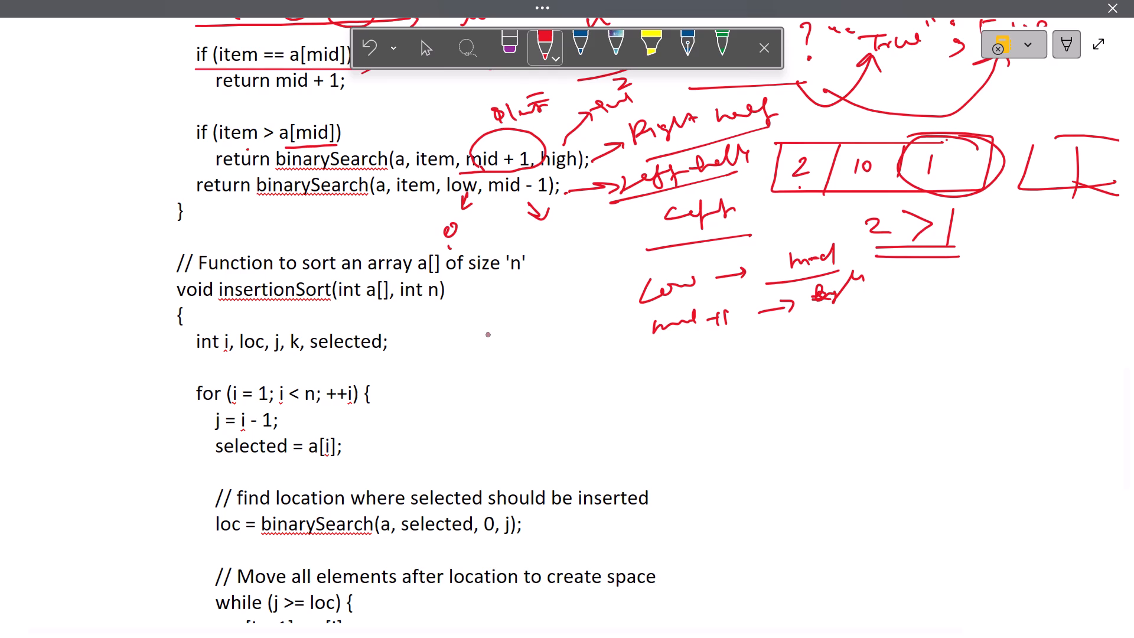
drag(393, 172, 422, 168)
drag(422, 168, 423, 168)
drag(434, 167, 452, 168)
drag(474, 171, 527, 167)
Circle the start of the insertionSort function, from its comment line down to the for loop.
drag(325, 231, 113, 336)
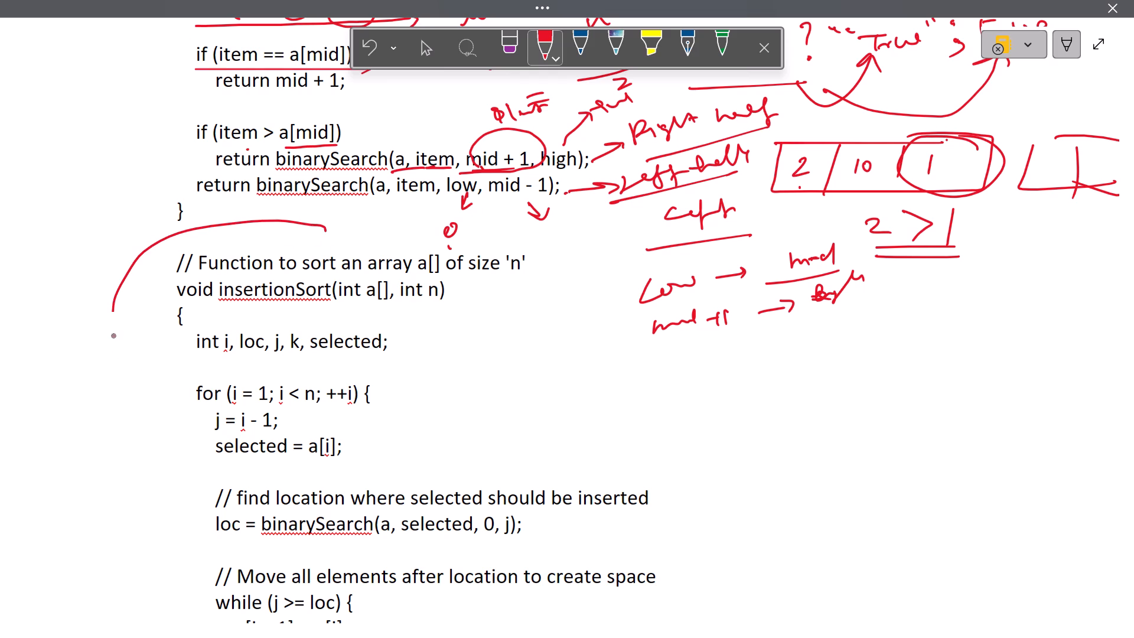
drag(113, 336, 313, 226)
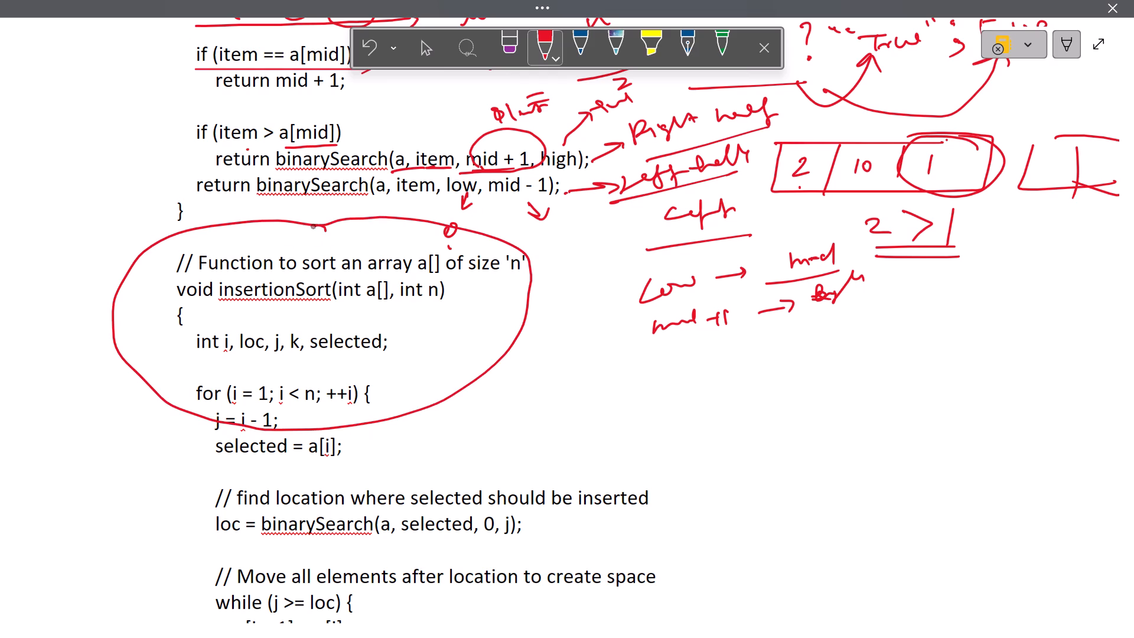
drag(313, 226, 311, 234)
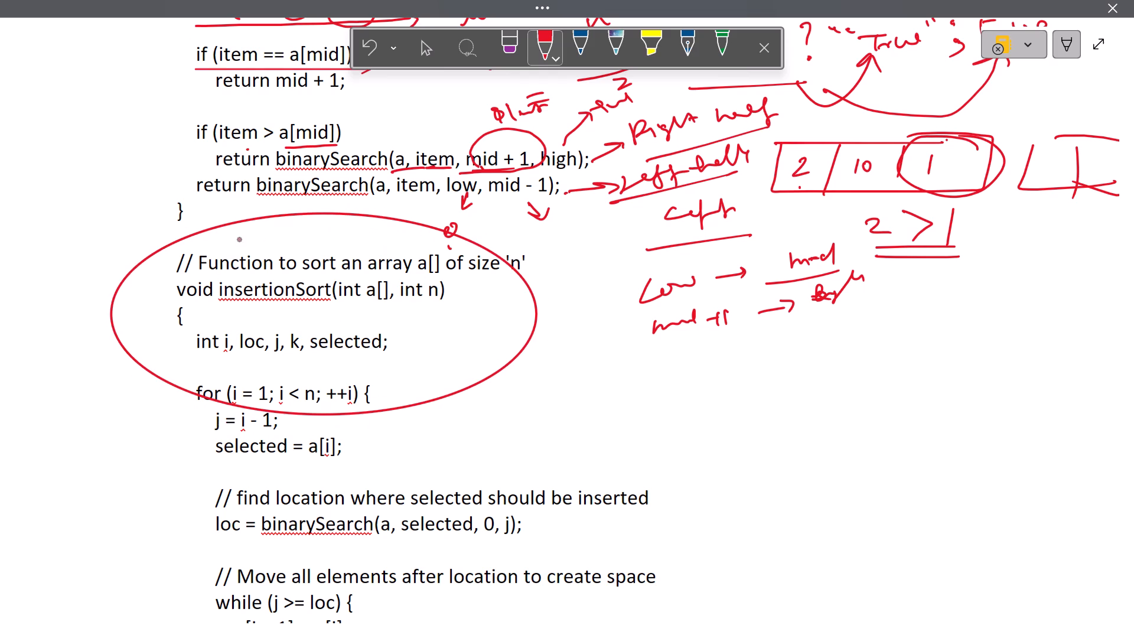
Draw small cross marks at the start of the two recursive return binarySearch lines.
drag(183, 175, 208, 162)
drag(152, 207, 204, 182)
drag(191, 166, 200, 175)
drag(176, 181, 200, 218)
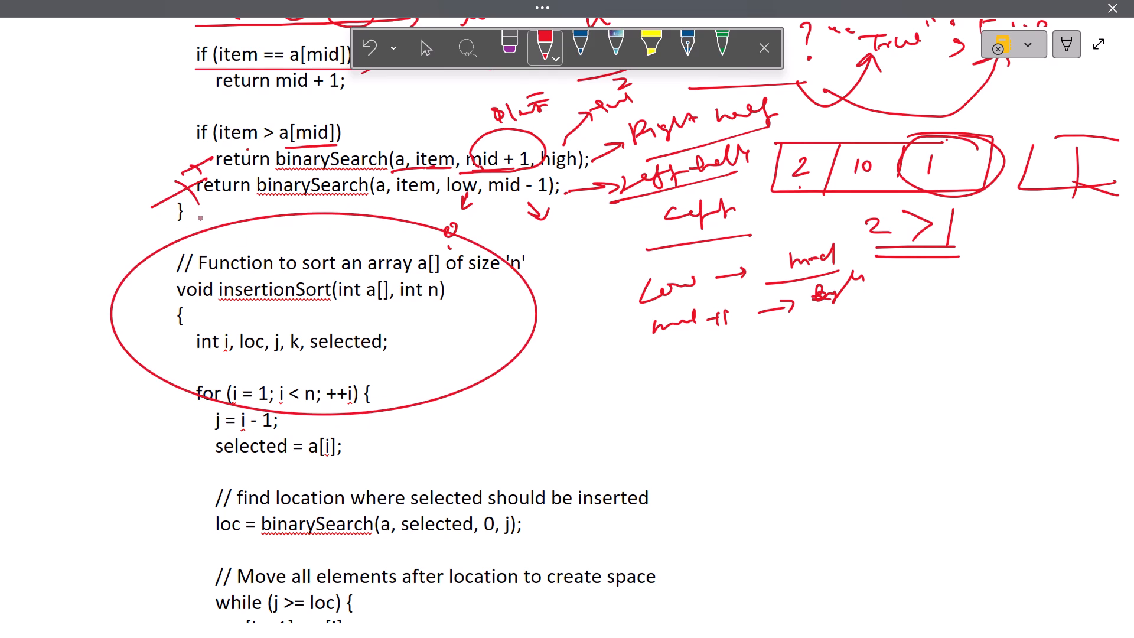
drag(200, 218, 200, 211)
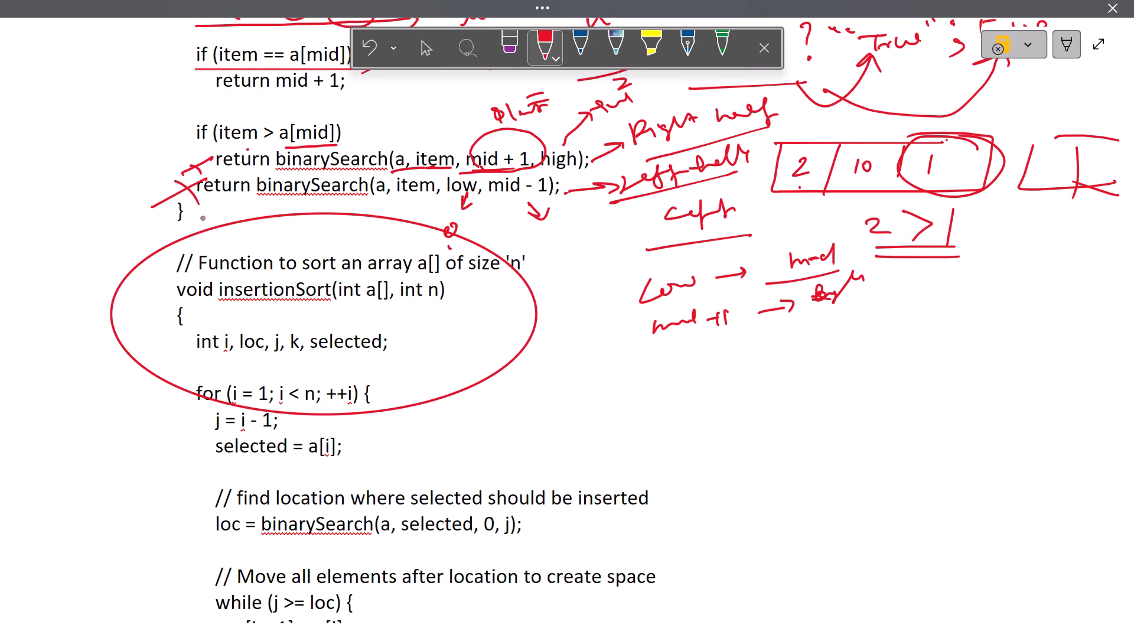
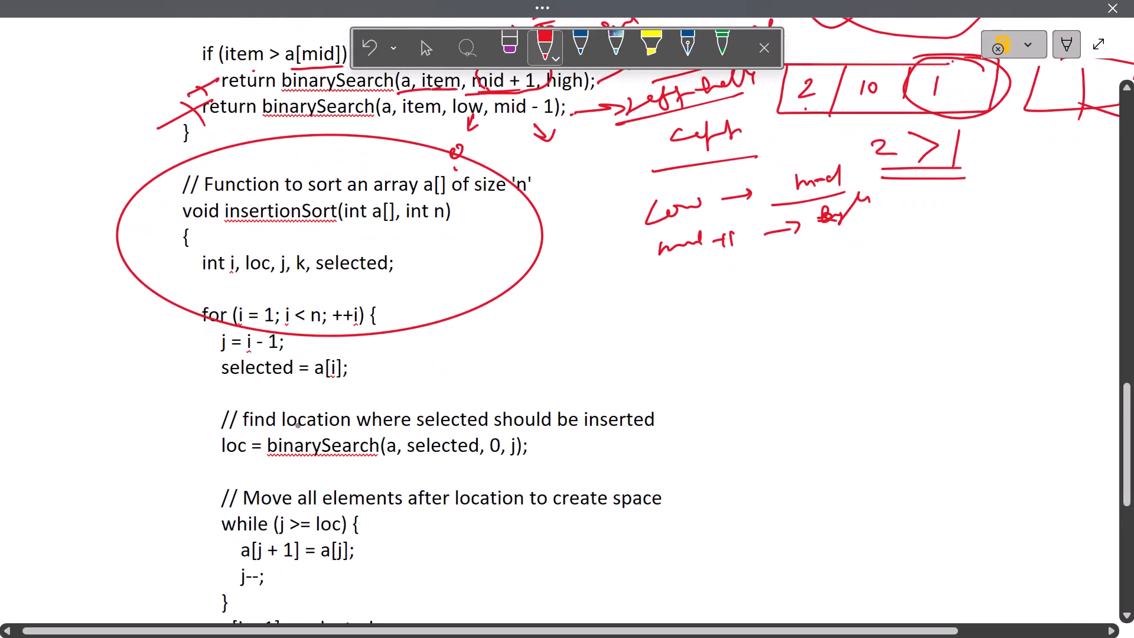
Underline the variable selected in the line selected = a[i] of the insertionSort function.
scroll(298, 425, down, 1)
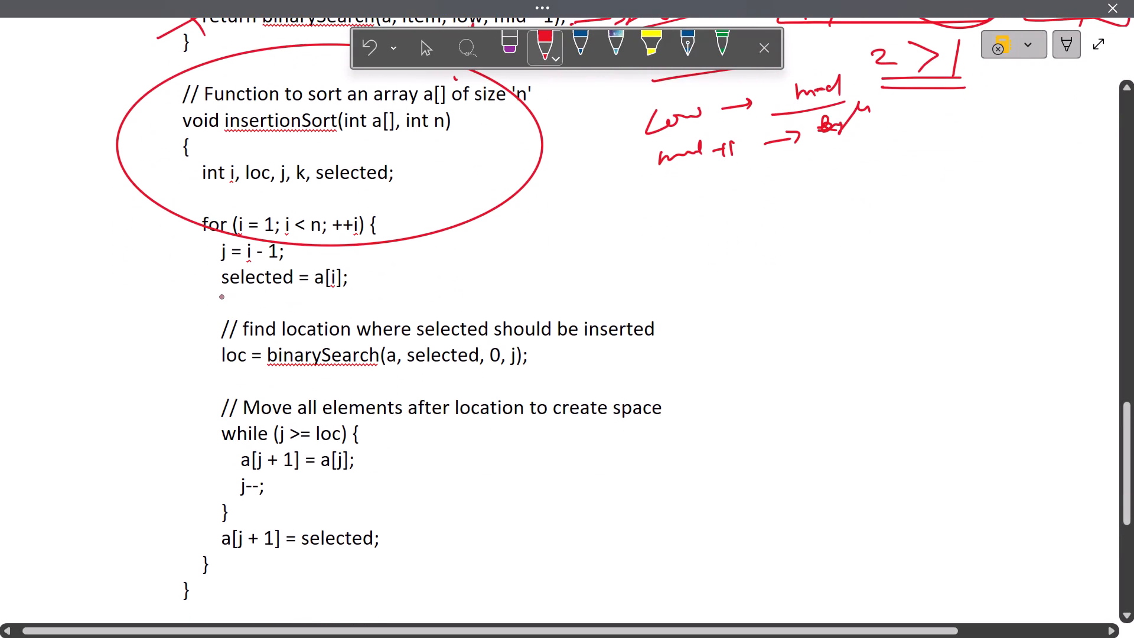
drag(221, 297, 287, 285)
drag(287, 285, 293, 295)
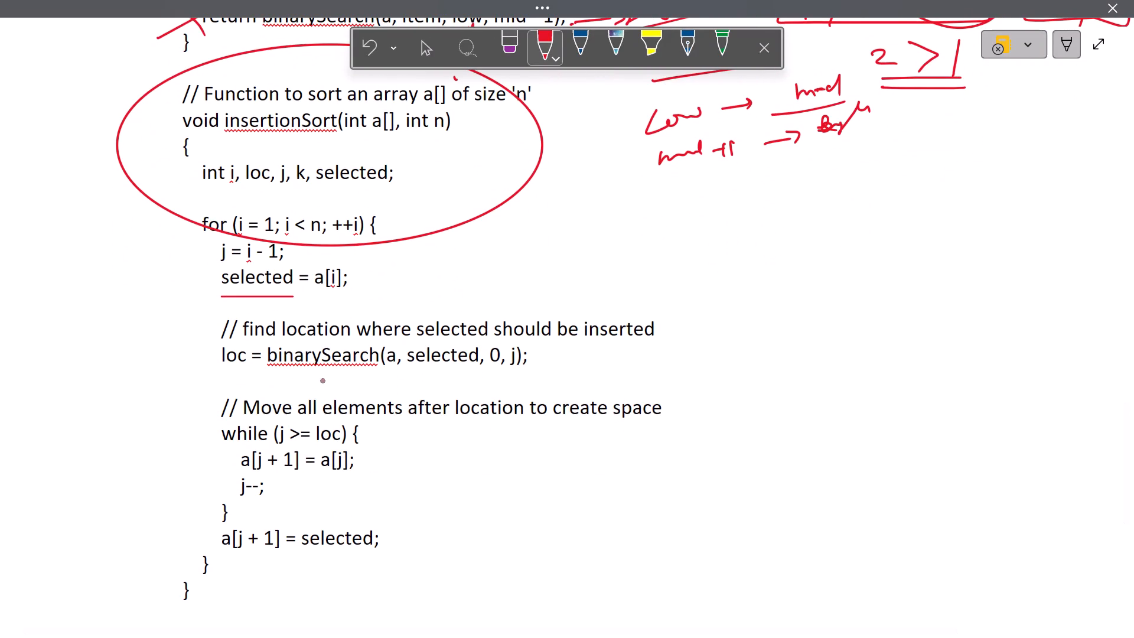
Bracket the code from the while loop to a[j + 1] = selected and label it with a double-underlined handwritten word starting with Te.
scroll(375, 385, down, 2)
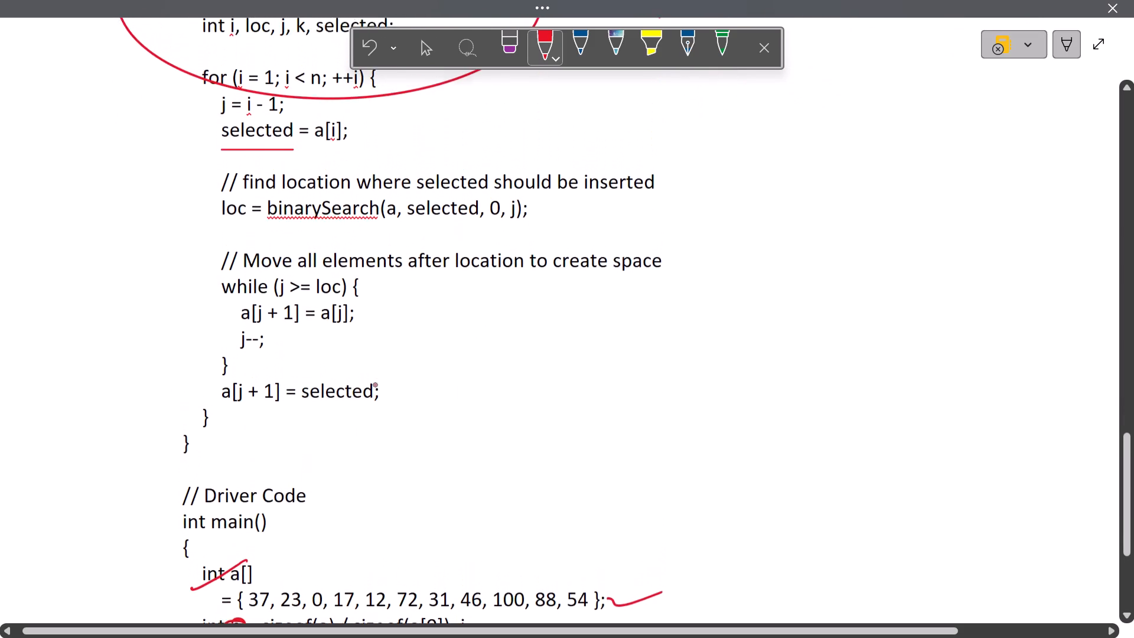
right_click(375, 385)
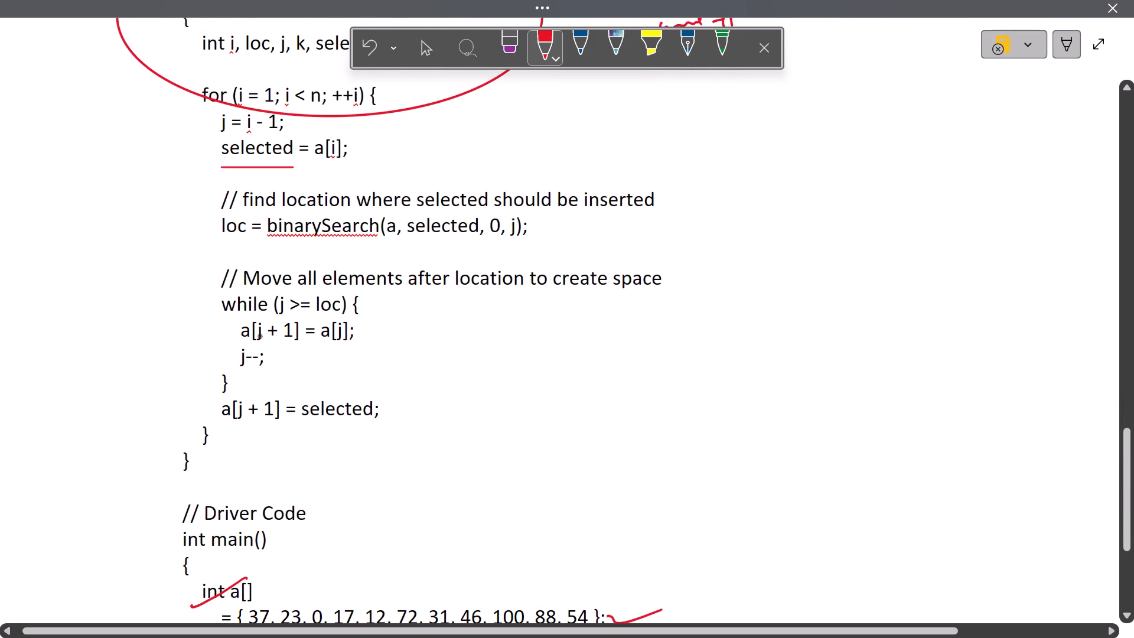
drag(412, 302, 402, 408)
drag(436, 364, 472, 350)
drag(460, 351, 457, 360)
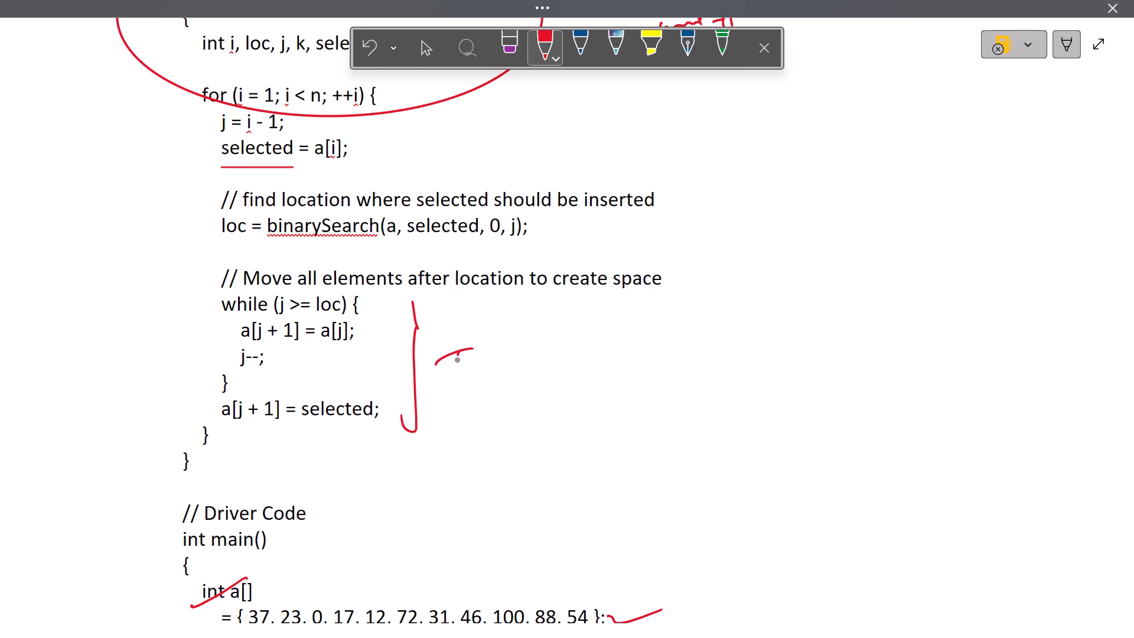
drag(457, 360, 460, 377)
drag(461, 370, 485, 375)
drag(485, 368, 553, 346)
drag(552, 345, 568, 339)
drag(443, 405, 500, 387)
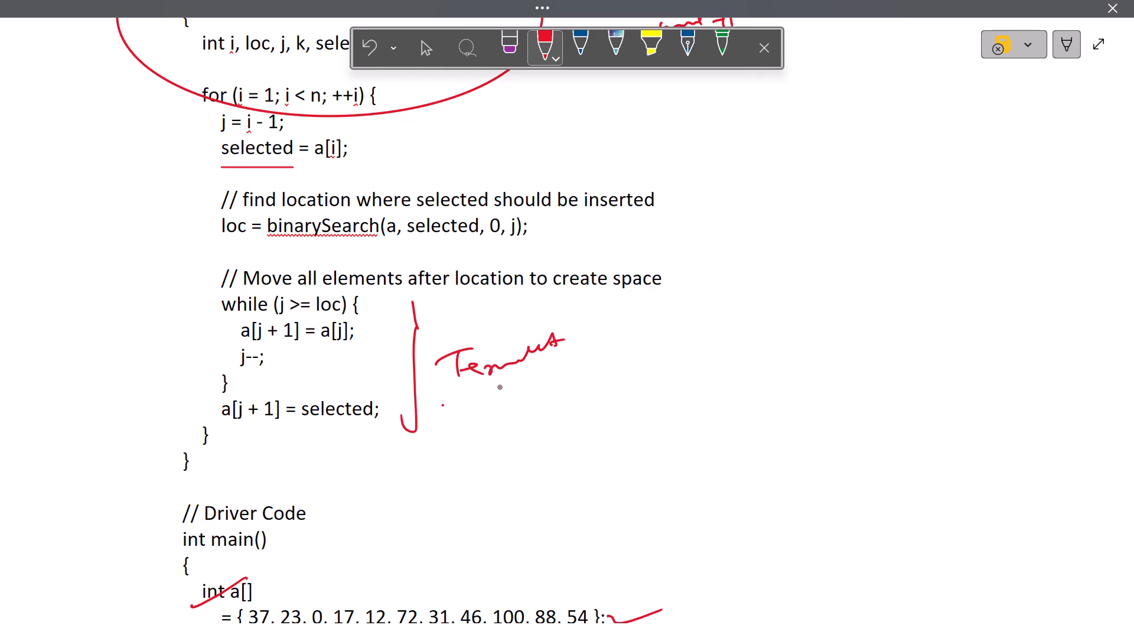
drag(500, 387, 542, 369)
drag(455, 405, 608, 358)
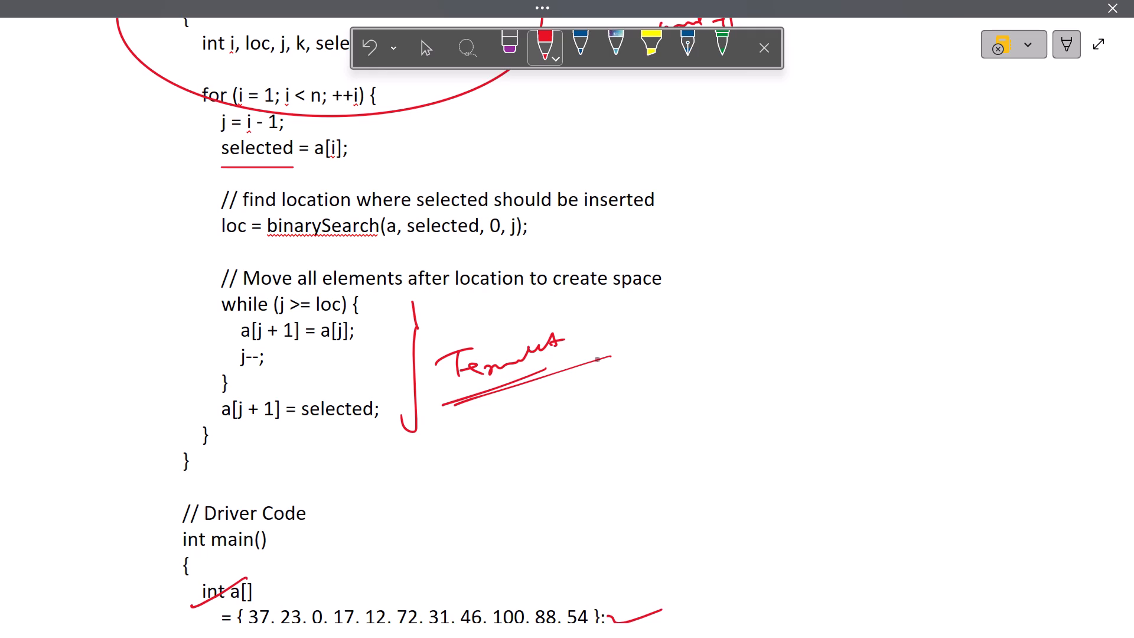
Review the annotated binary insertion sort program from the binarySearch function down to the driver code.
scroll(597, 359, up, 2)
scroll(597, 359, down, 1)
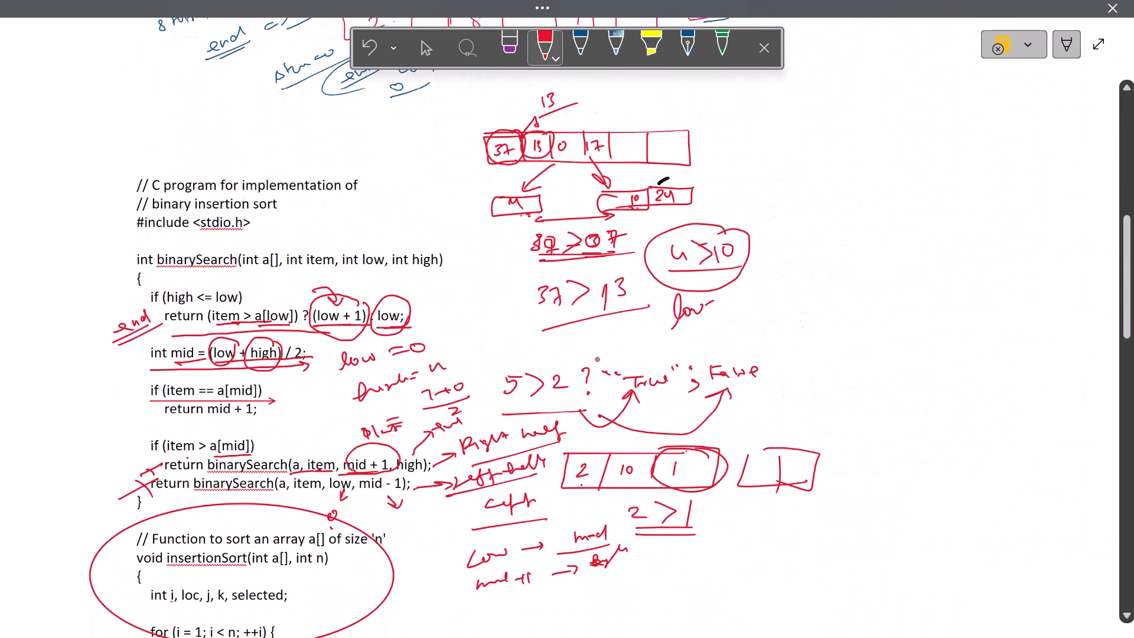
scroll(597, 359, down, 2)
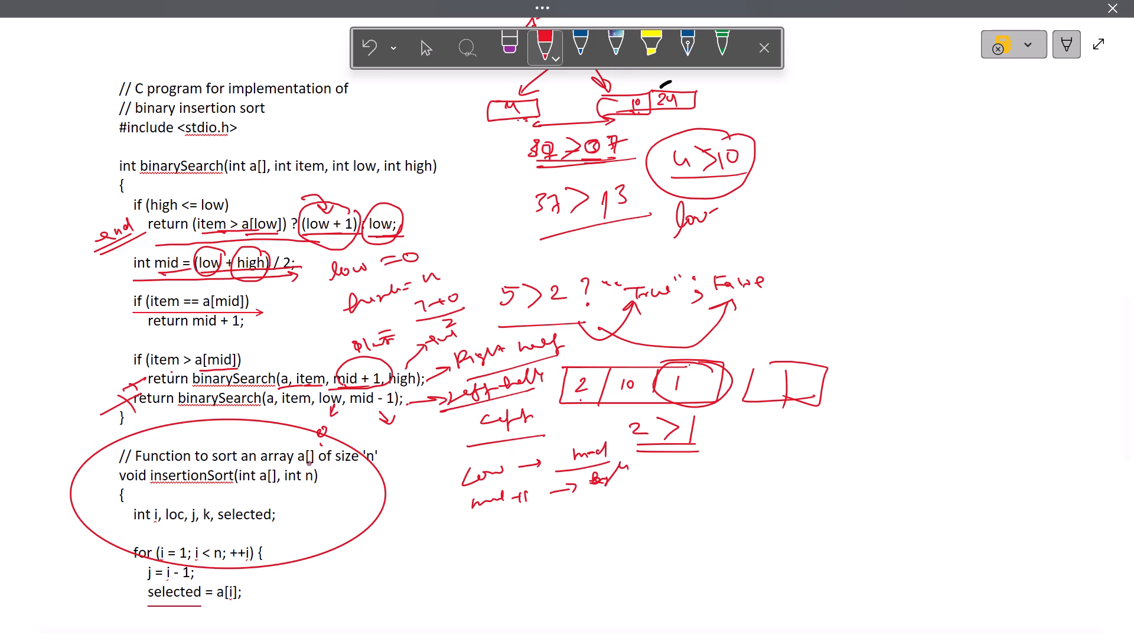
scroll(309, 463, down, 1)
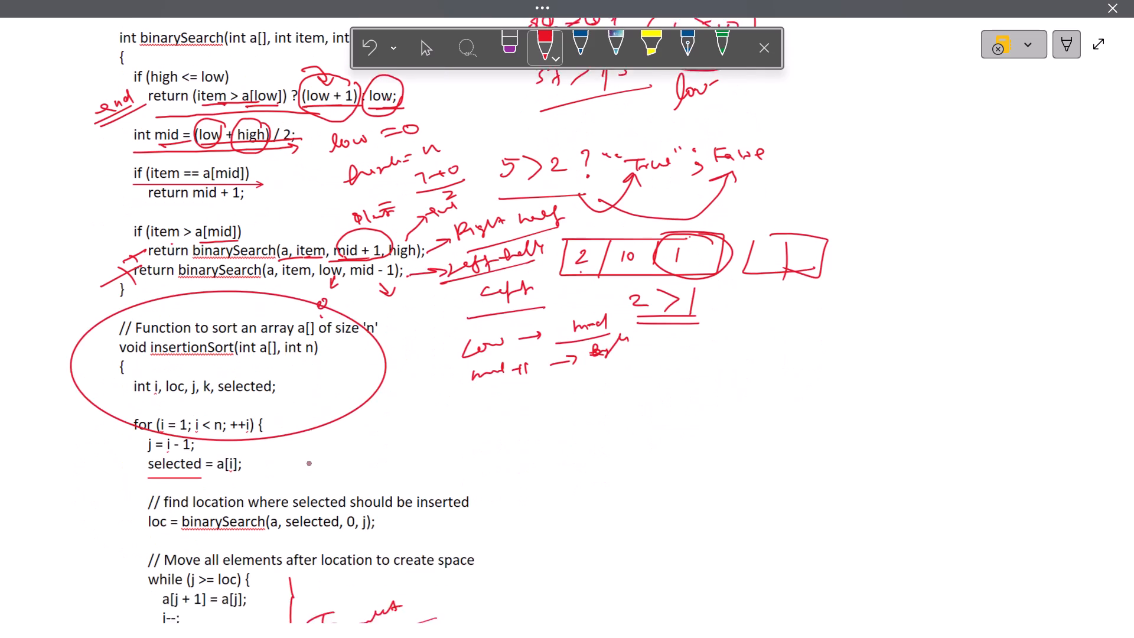
scroll(309, 463, down, 2)
scroll(309, 463, up, 1)
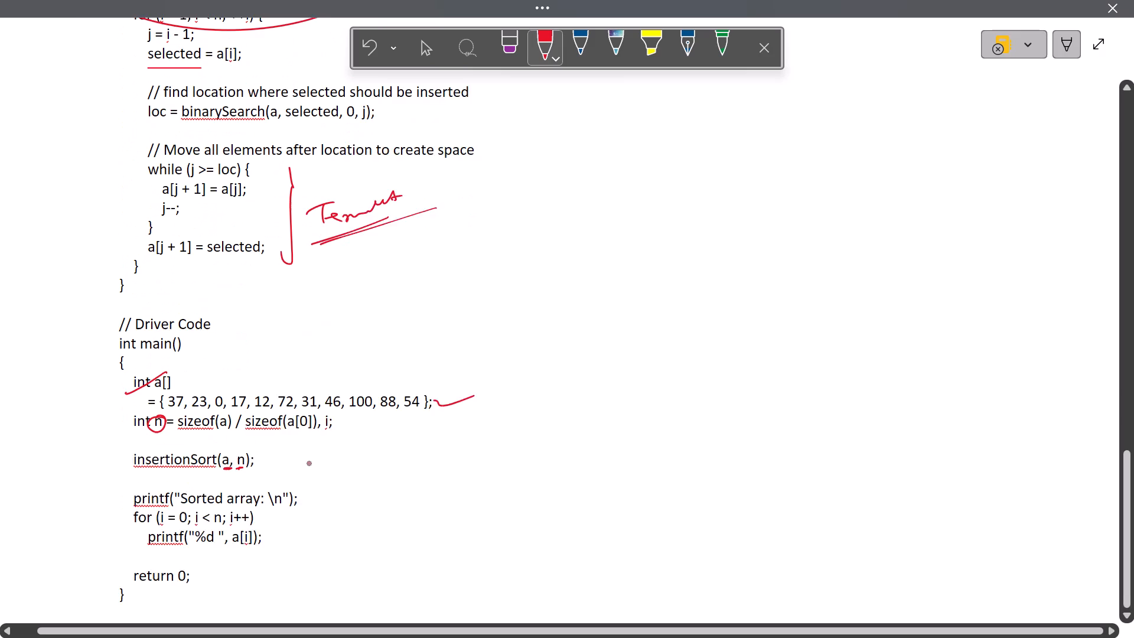
scroll(309, 463, up, 1)
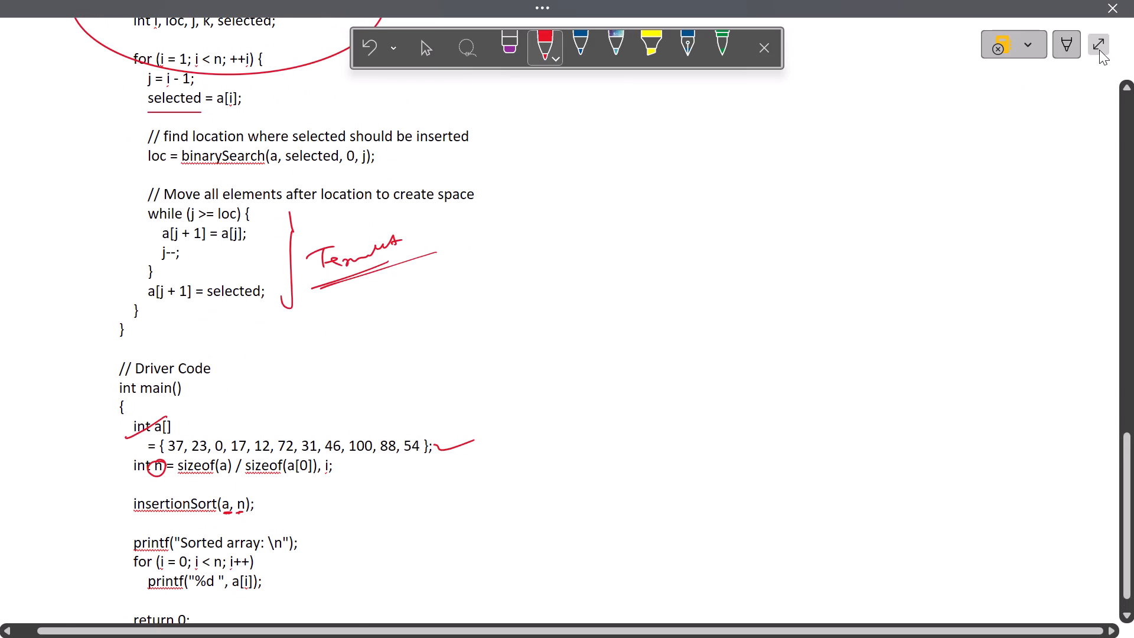
Leave the full-page view of the DSA page.
click(1099, 50)
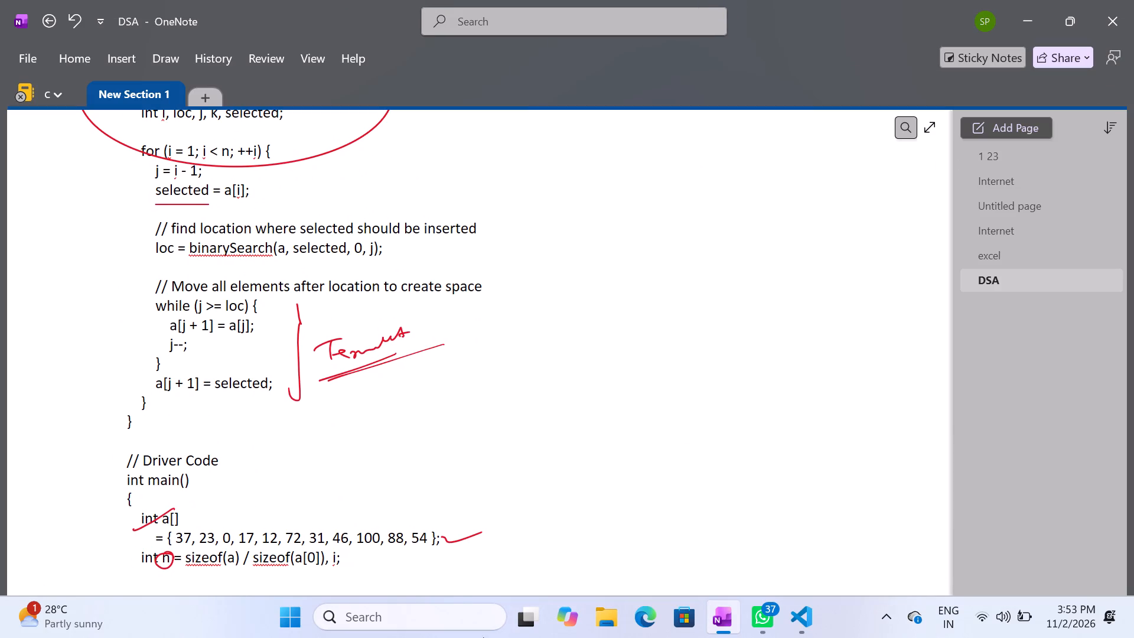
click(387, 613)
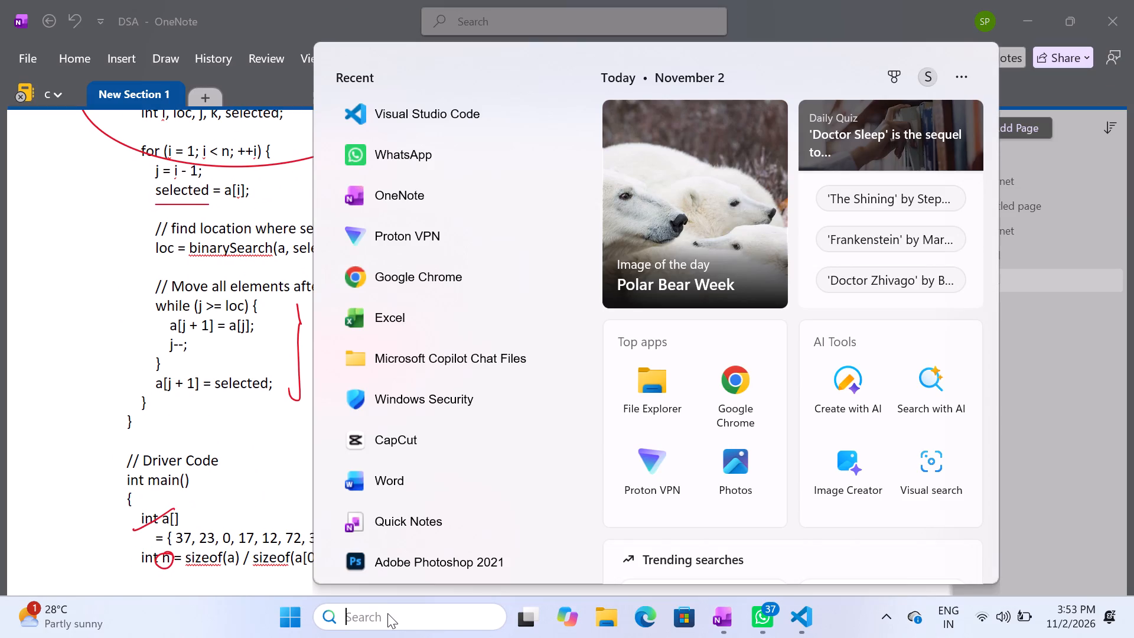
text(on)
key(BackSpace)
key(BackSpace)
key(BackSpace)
Open the PDF C_Programming_Notes_Pages_1_to_8 (1) from the Downloads folder in Adobe Reader and maximize its window.
click(612, 623)
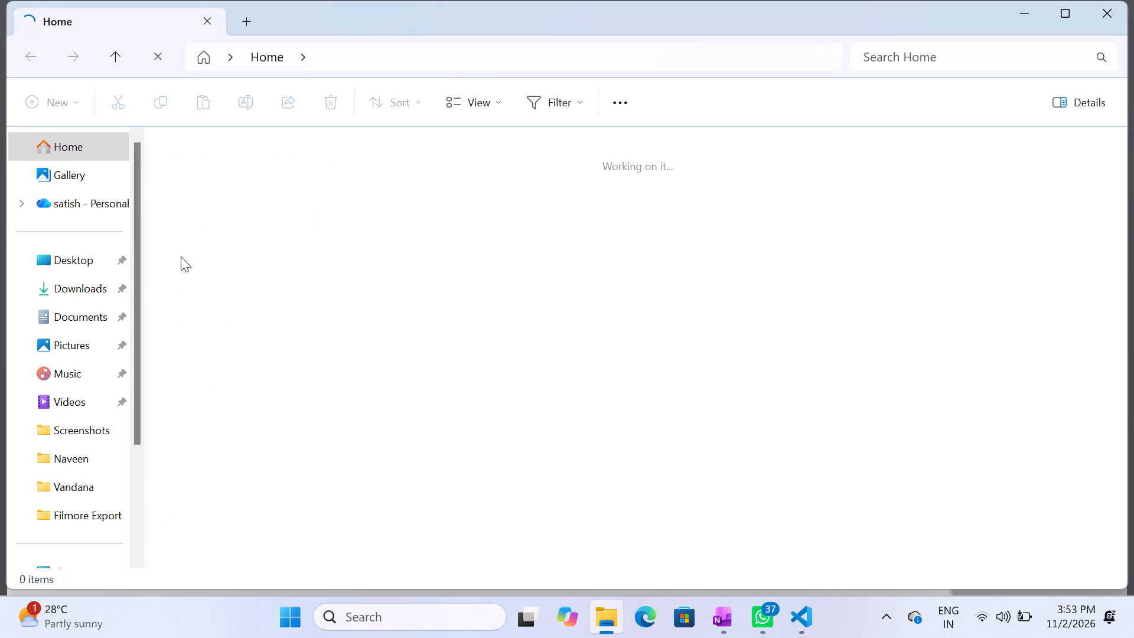
click(105, 285)
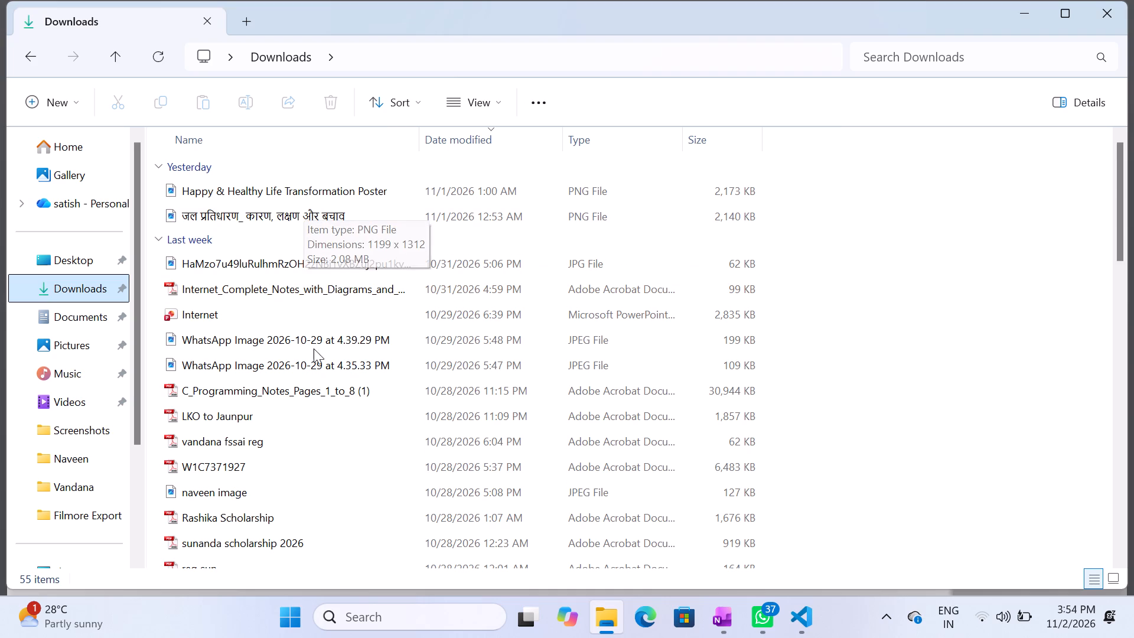
double_click(318, 386)
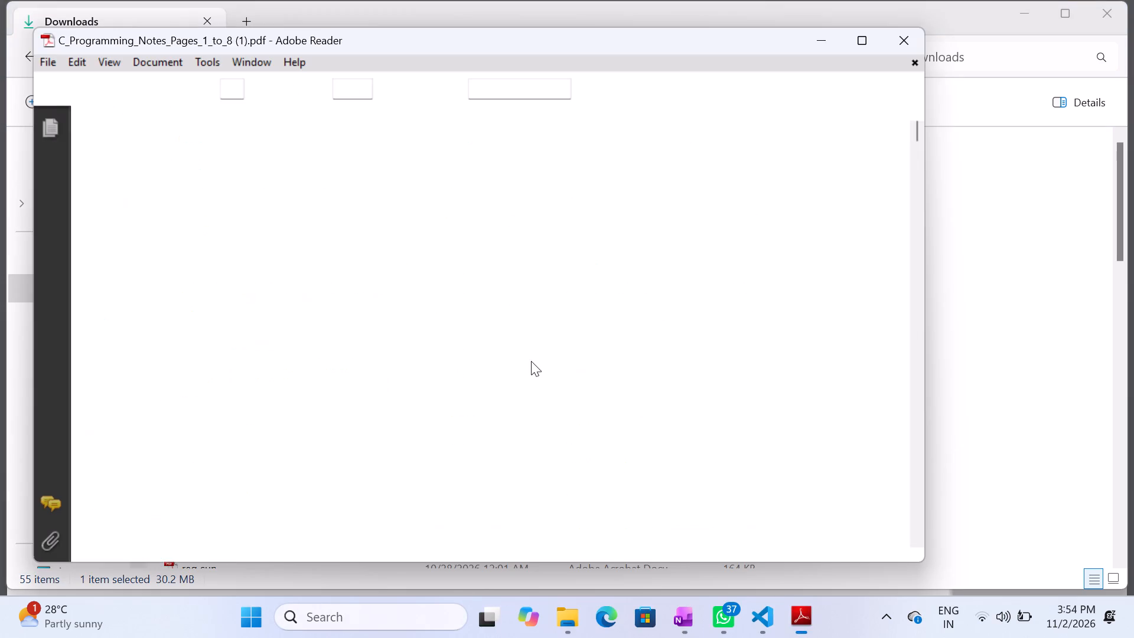
click(863, 34)
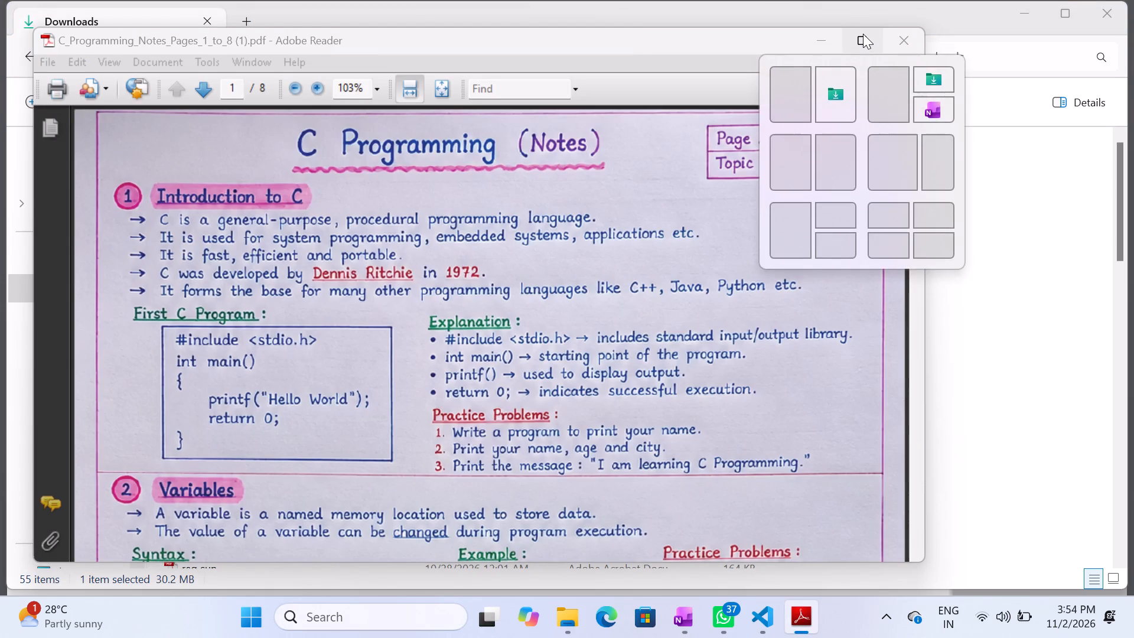
Read through the C Programming notes from the introduction on page 1 to the arrays and strings topics on page 3.
scroll(641, 265, down, 1)
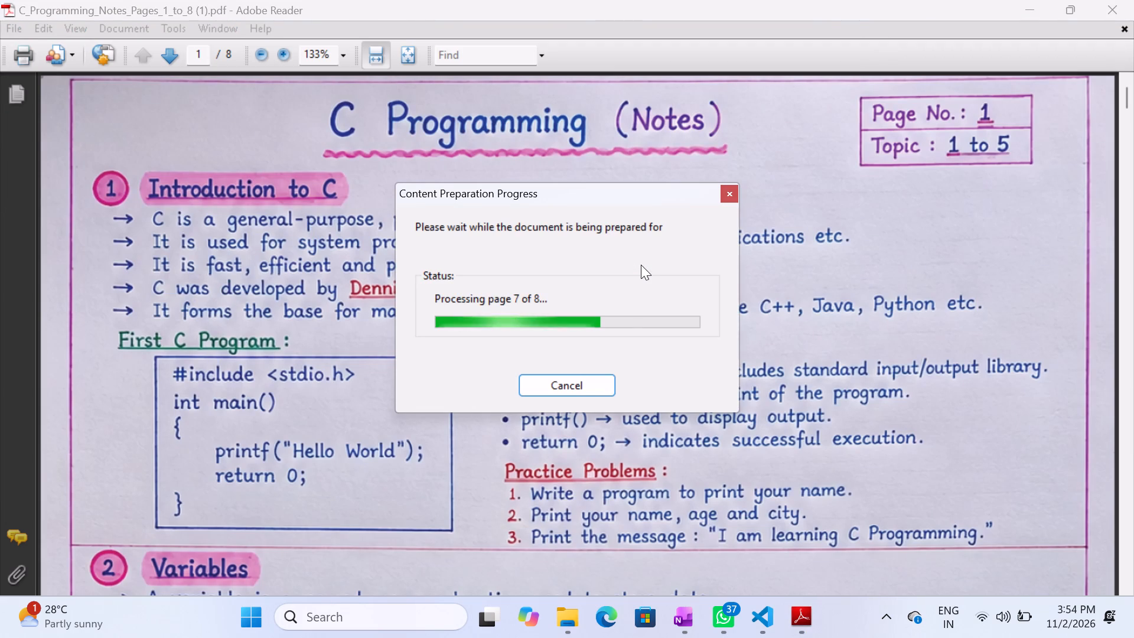
scroll(641, 265, down, 1)
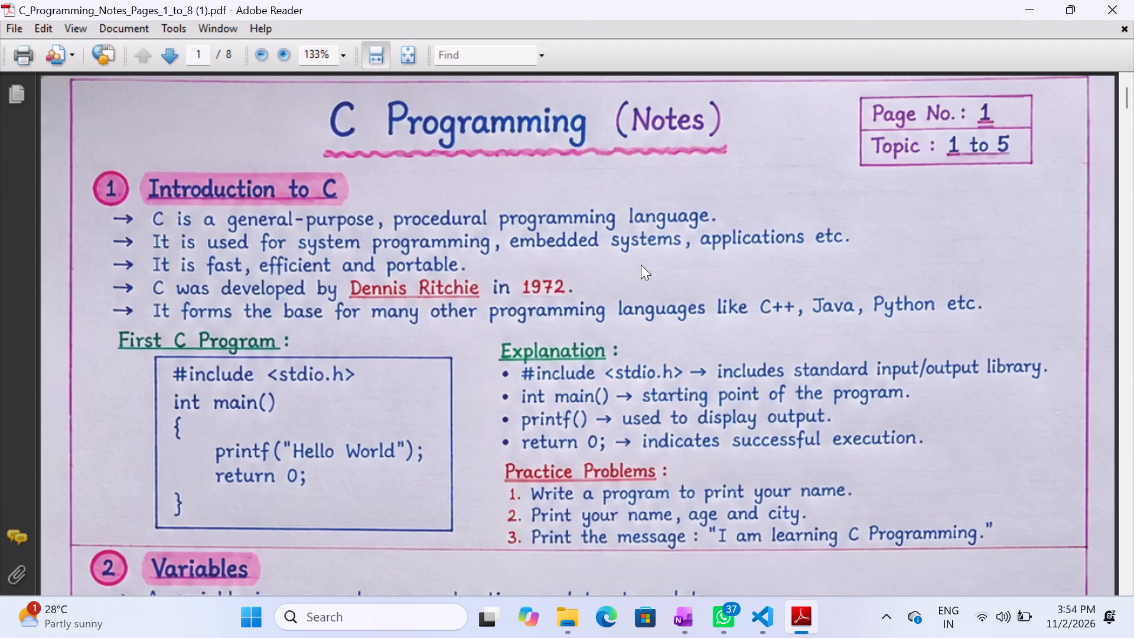
scroll(641, 265, down, 10)
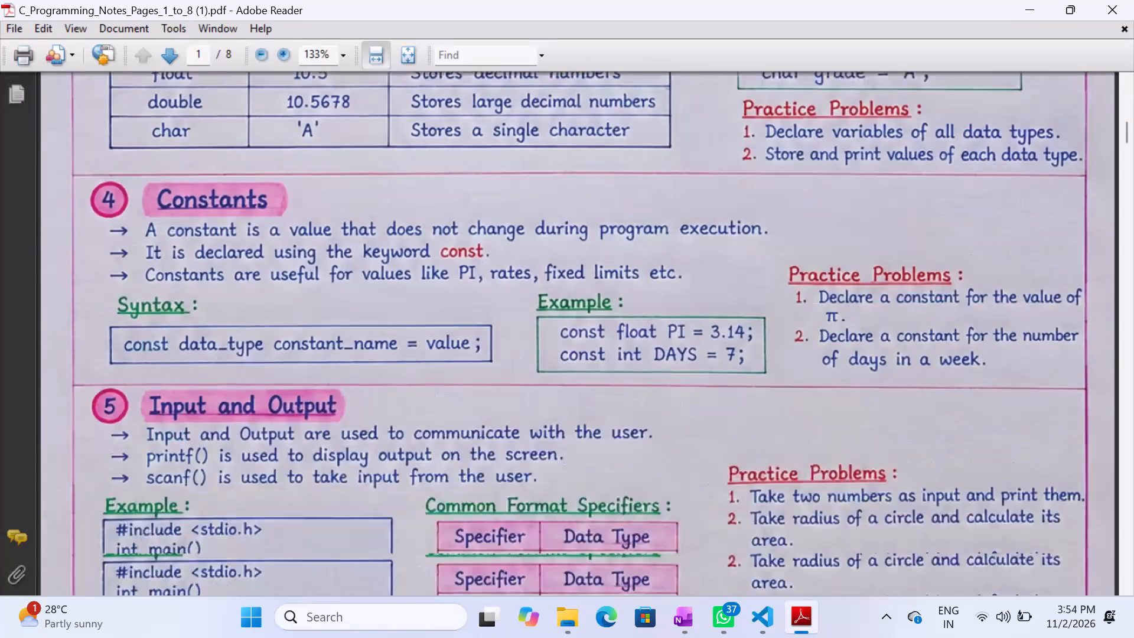
scroll(641, 265, down, 7)
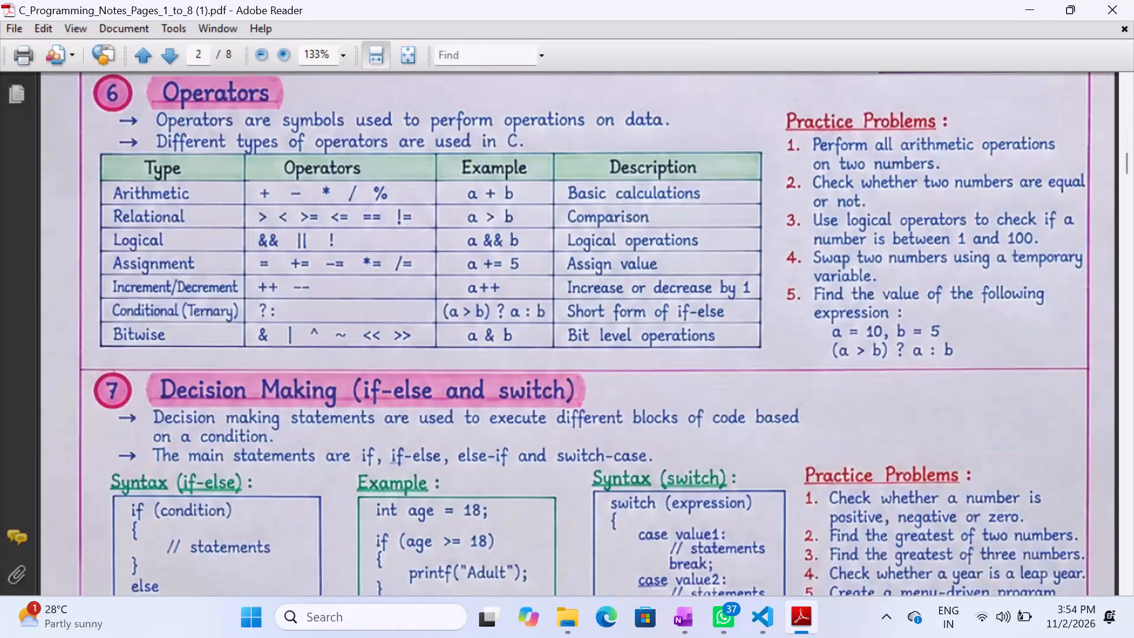
scroll(641, 265, down, 6)
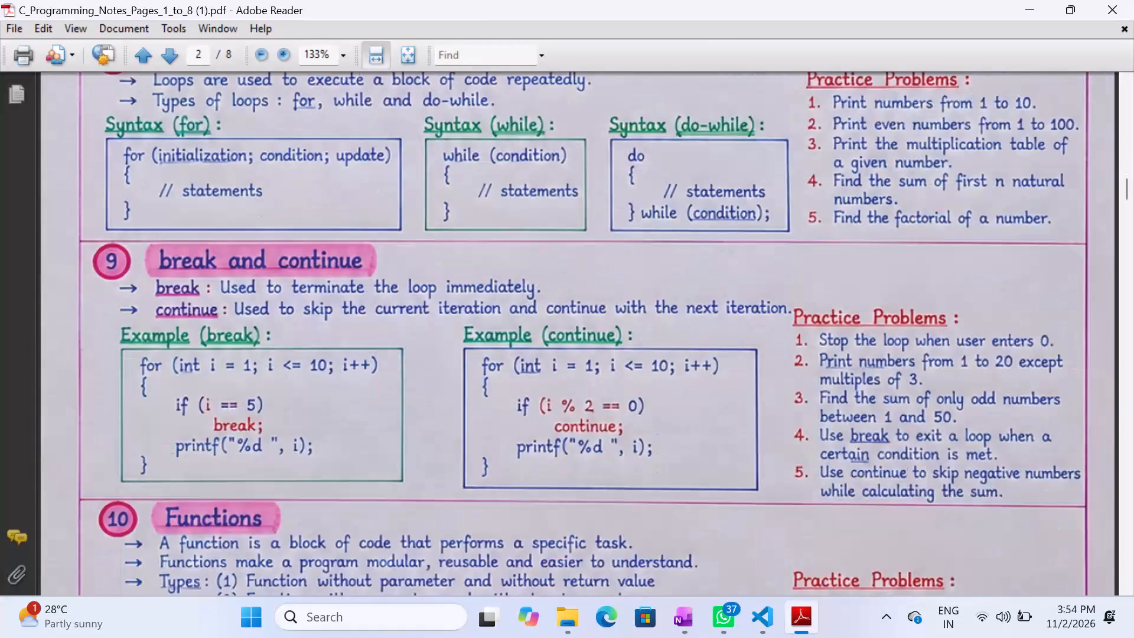
scroll(641, 265, down, 8)
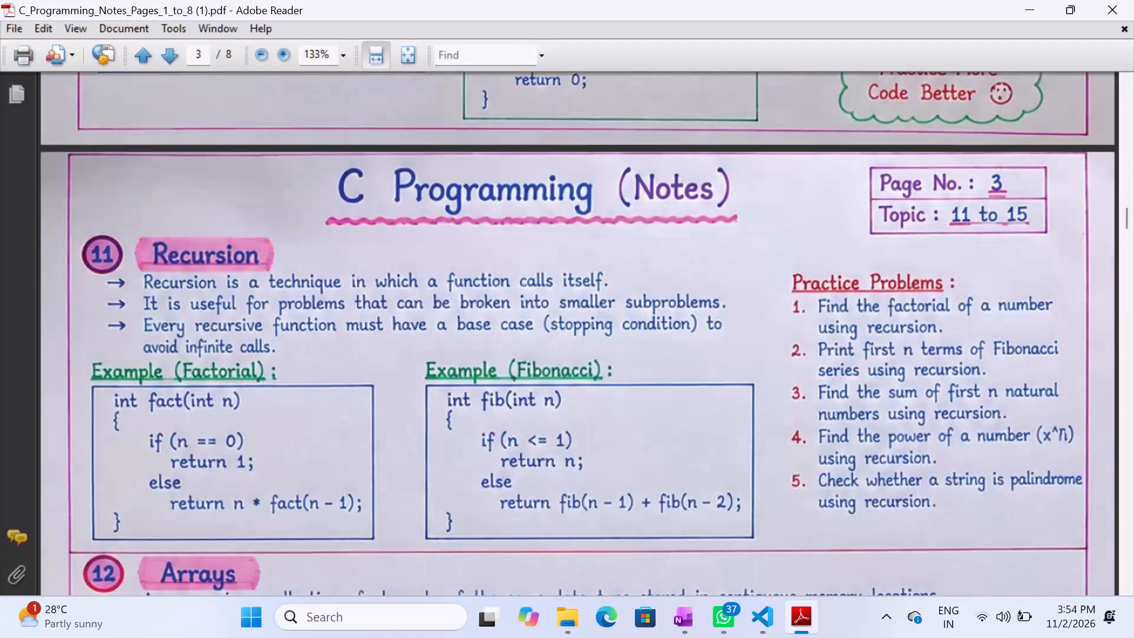
scroll(641, 265, down, 4)
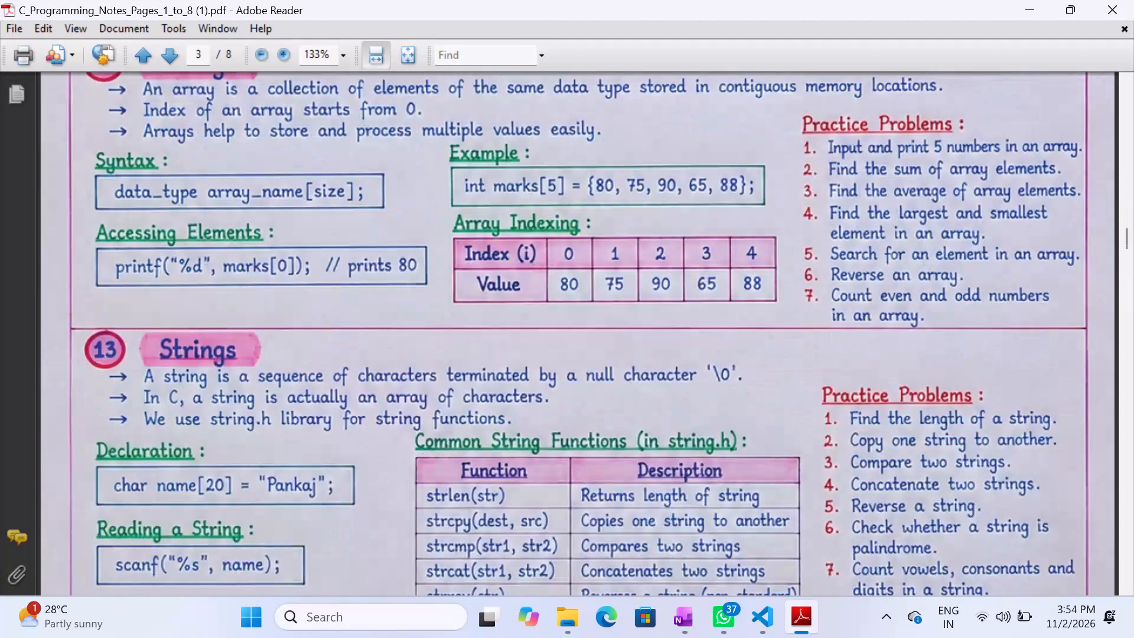
Read page 3 of the C notes from Recursion through Arrays, Strings, Pointers and Structures, including the practice problems.
scroll(641, 265, up, 5)
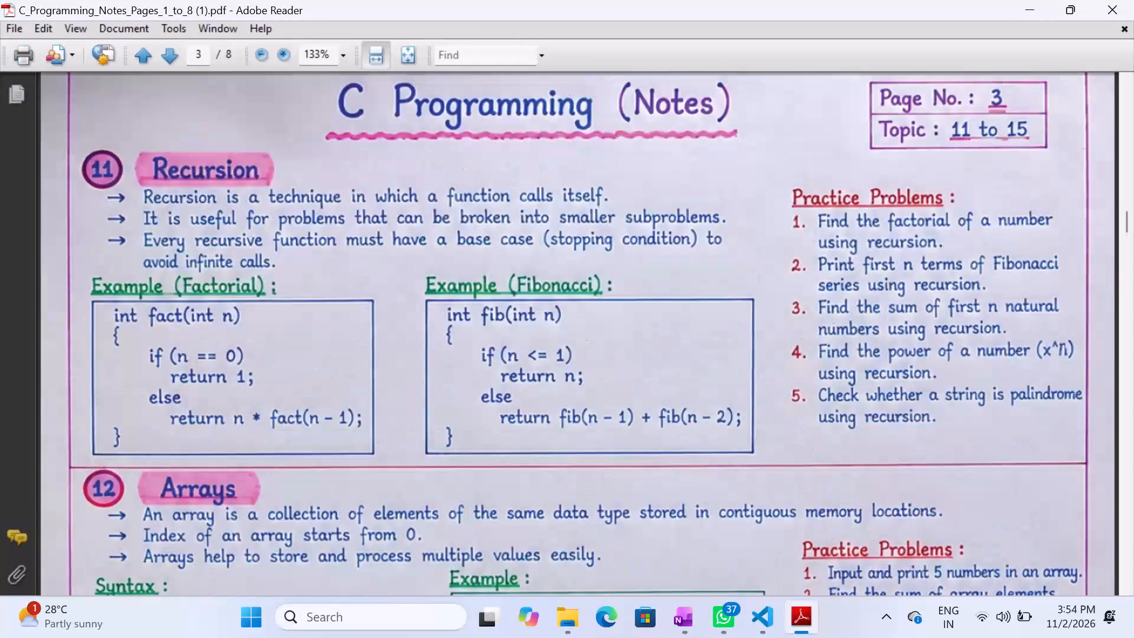
scroll(641, 265, up, 1)
scroll(641, 265, down, 5)
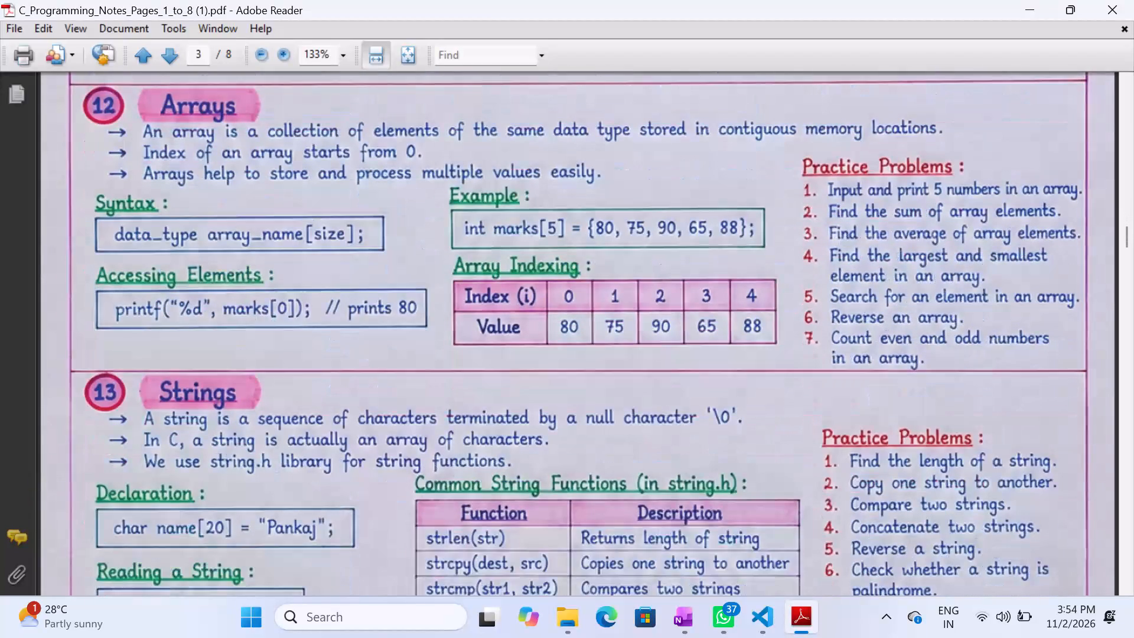
scroll(641, 265, down, 1)
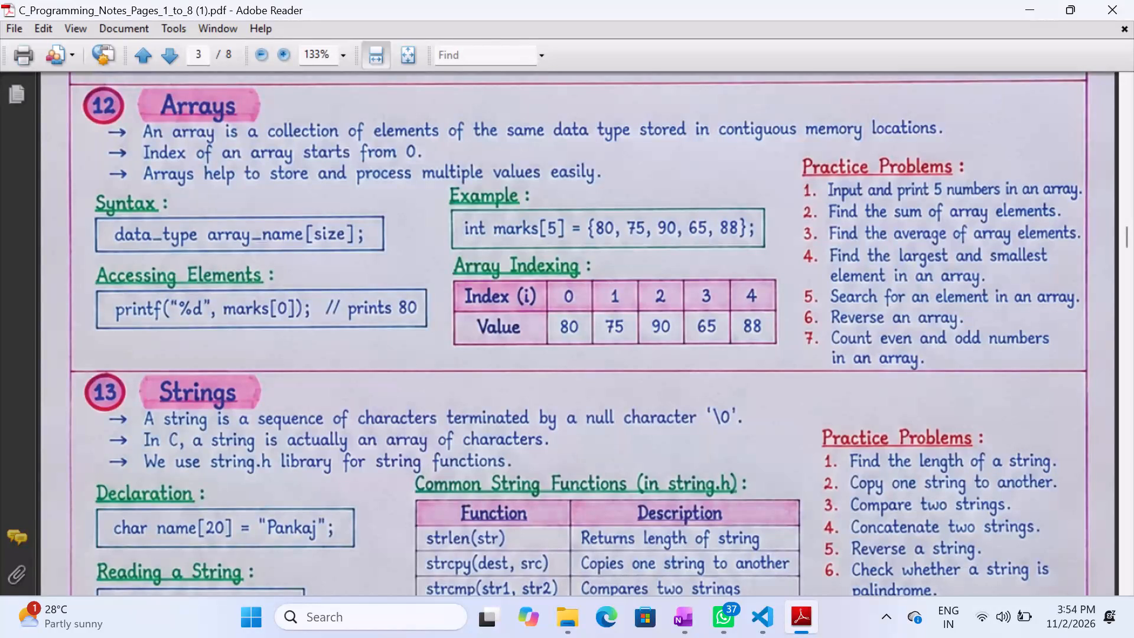
scroll(641, 265, down, 3)
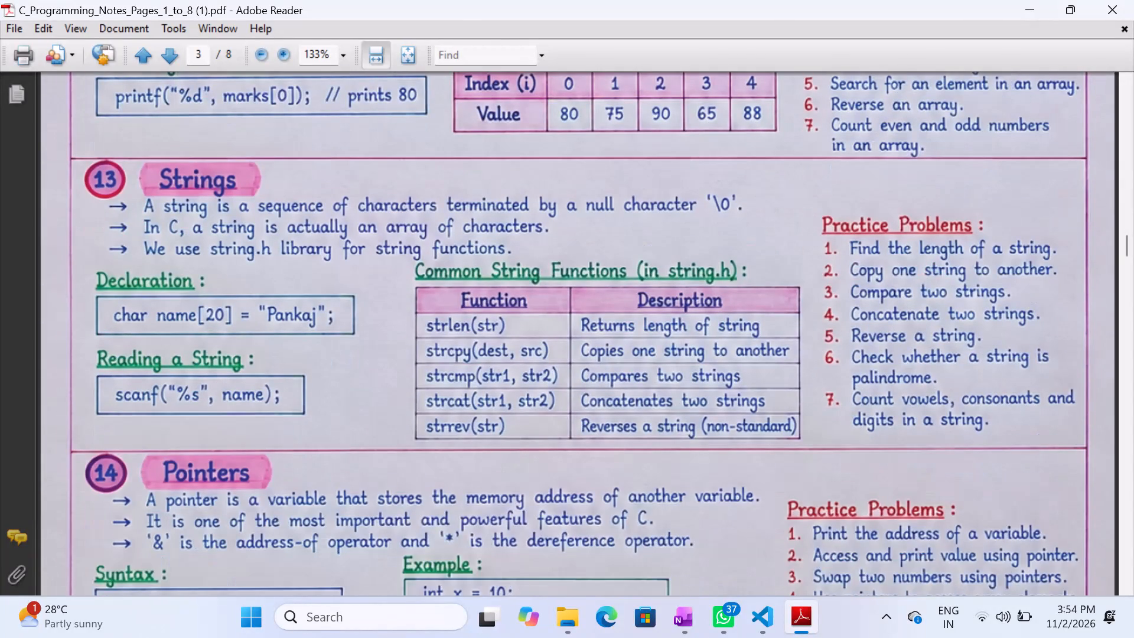
scroll(641, 265, down, 2)
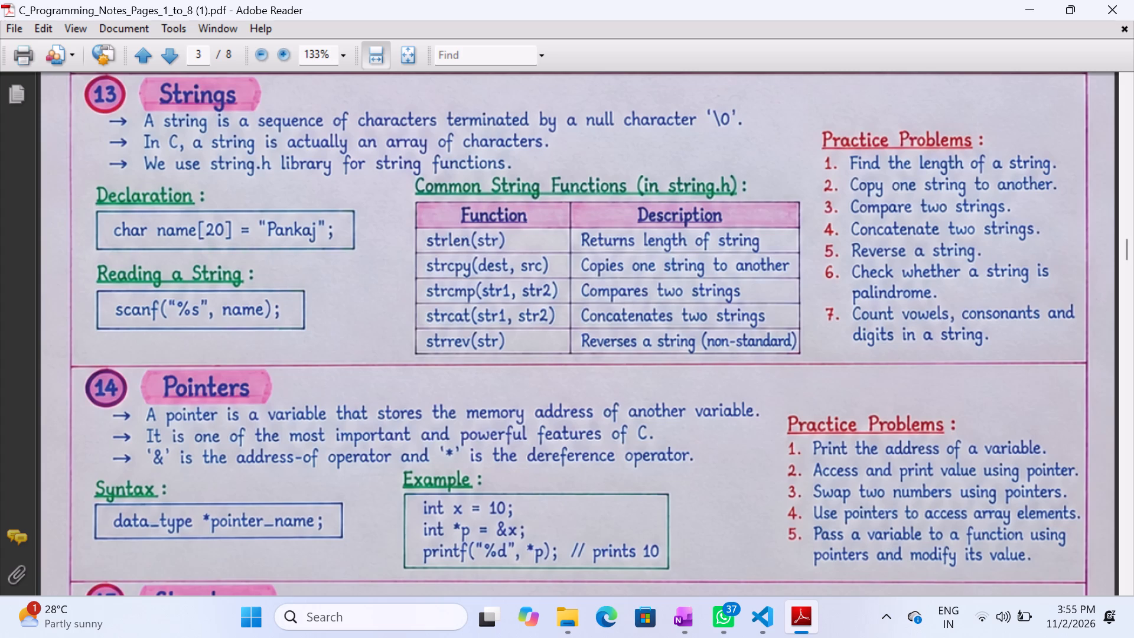
scroll(923, 397, down, 1)
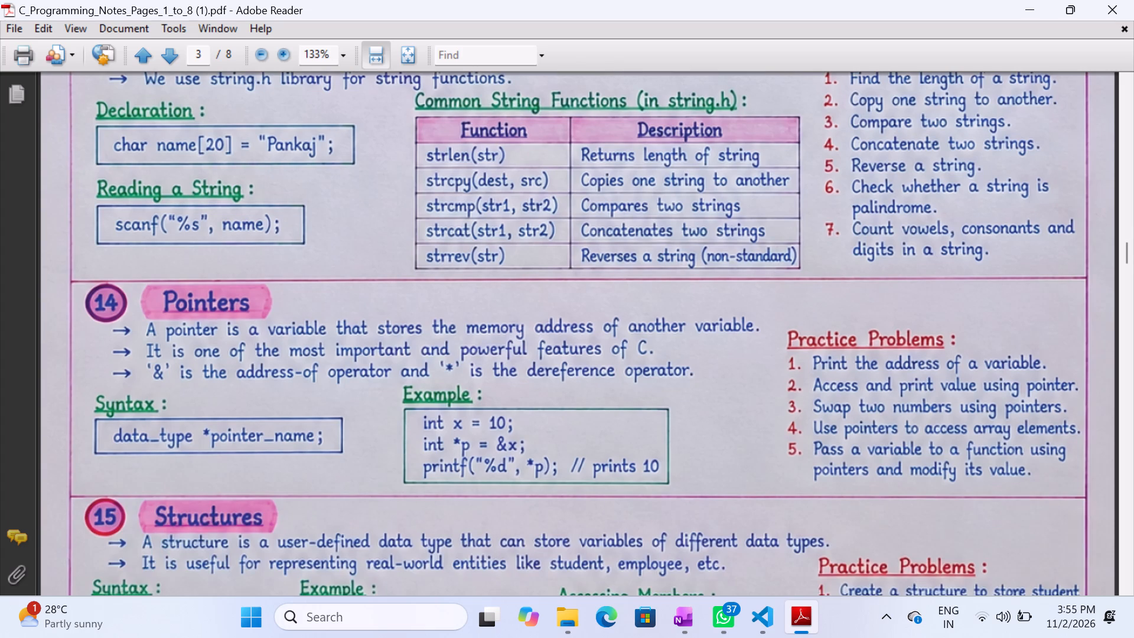
scroll(923, 397, down, 2)
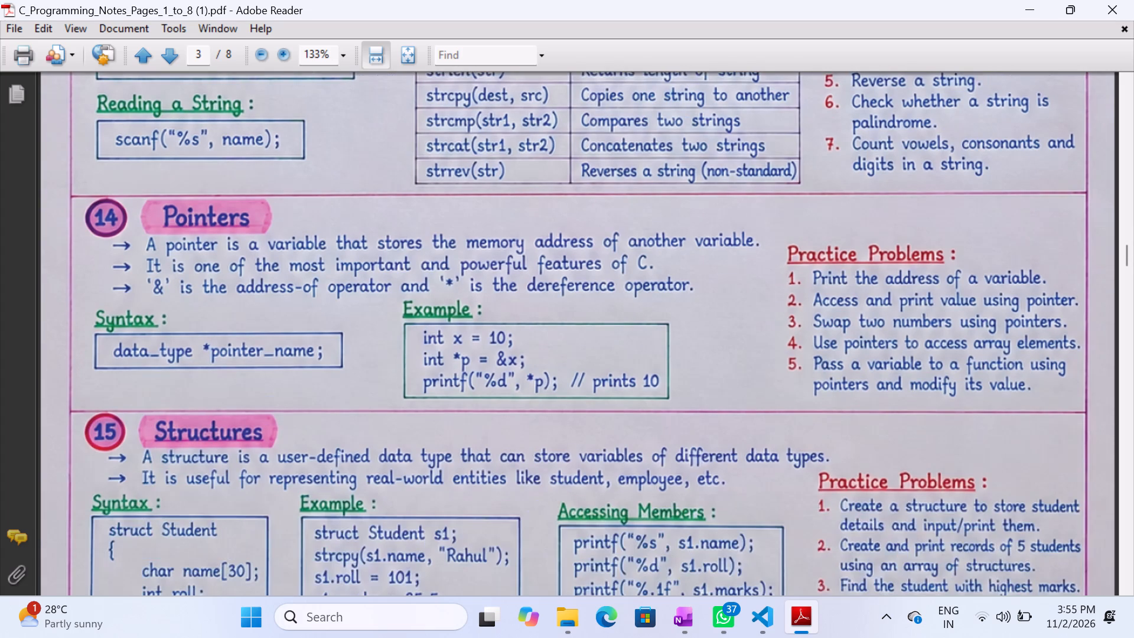
Examine the File Handling topic on page 4, including its examples, file modes and practice problems.
scroll(923, 397, down, 7)
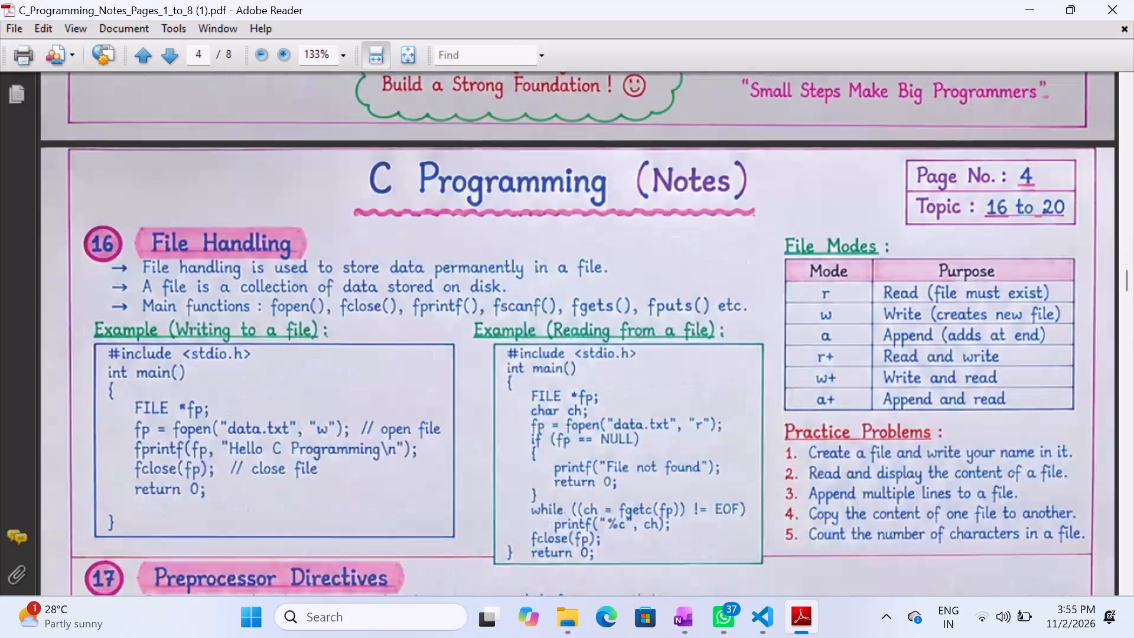
scroll(923, 397, down, 1)
scroll(923, 397, up, 1)
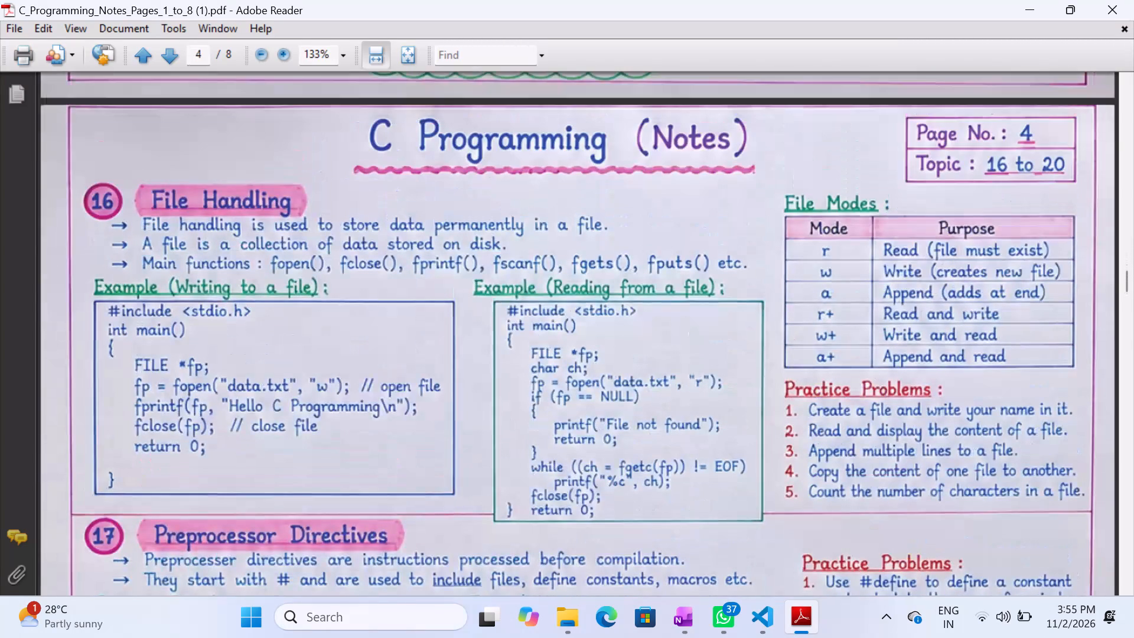
scroll(923, 397, down, 2)
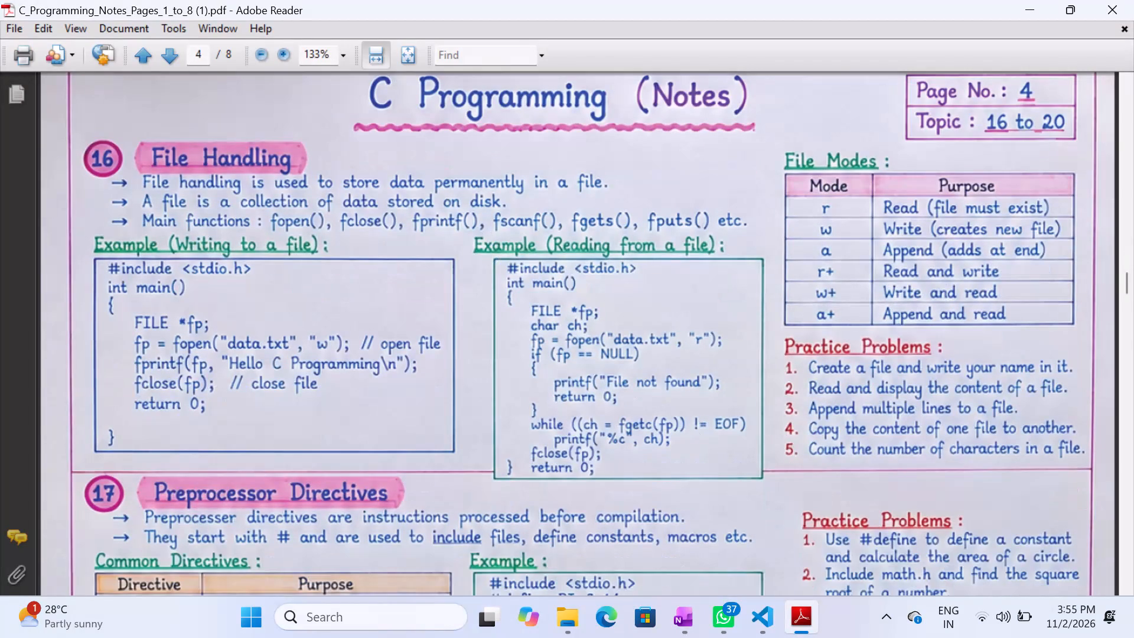
scroll(923, 397, down, 1)
scroll(923, 397, up, 2)
Switch to the DSA page in OneNote and show it in full-page view.
click(690, 611)
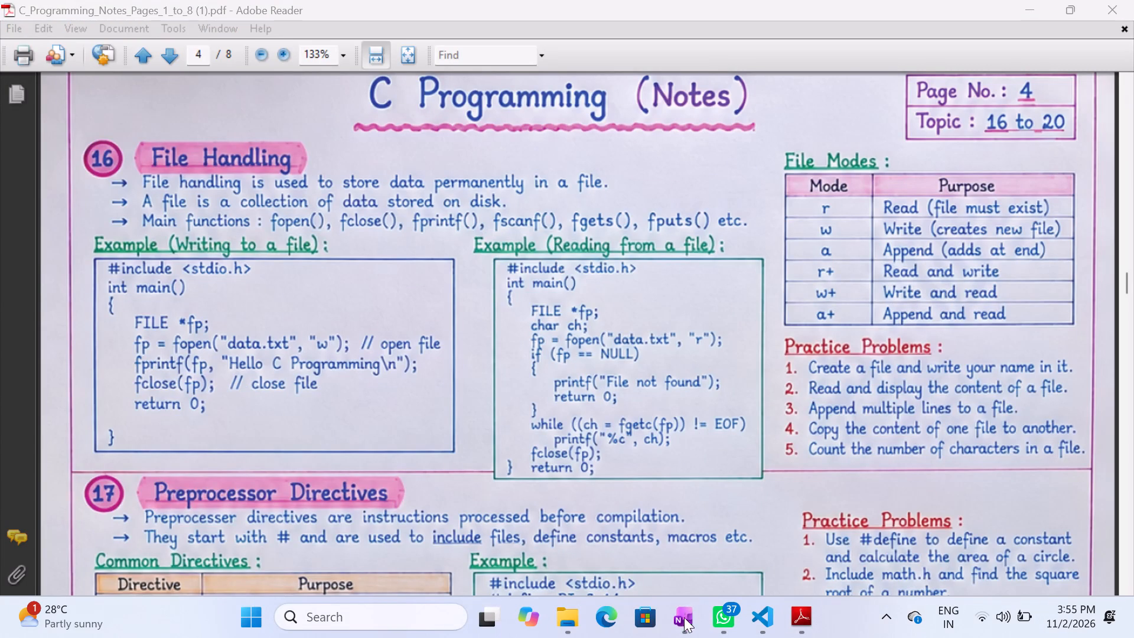
click(678, 630)
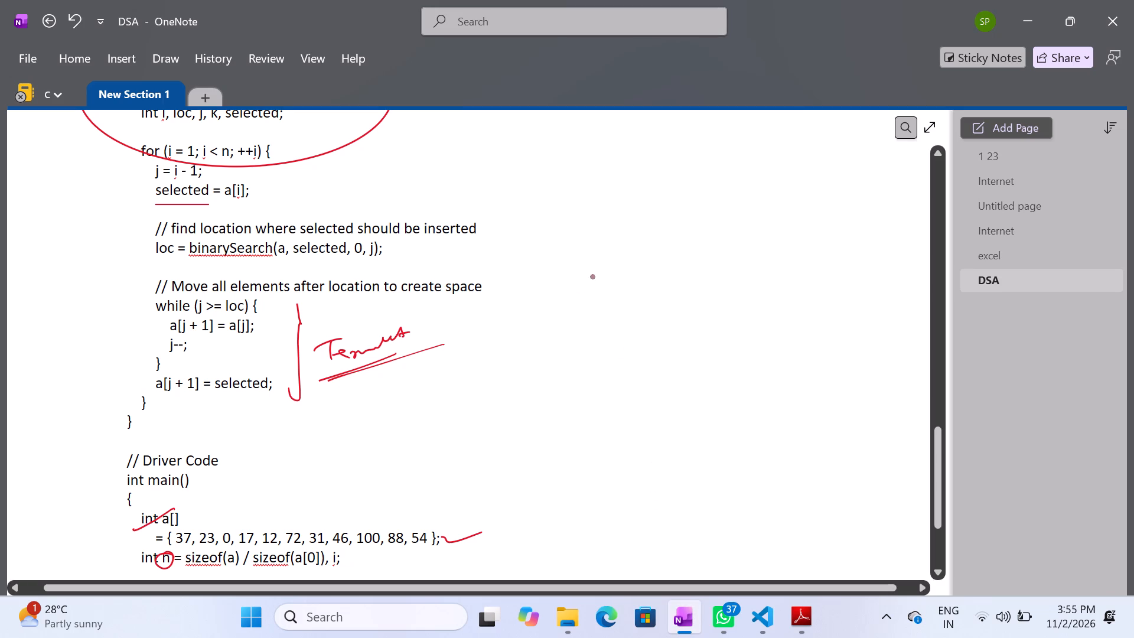
click(934, 130)
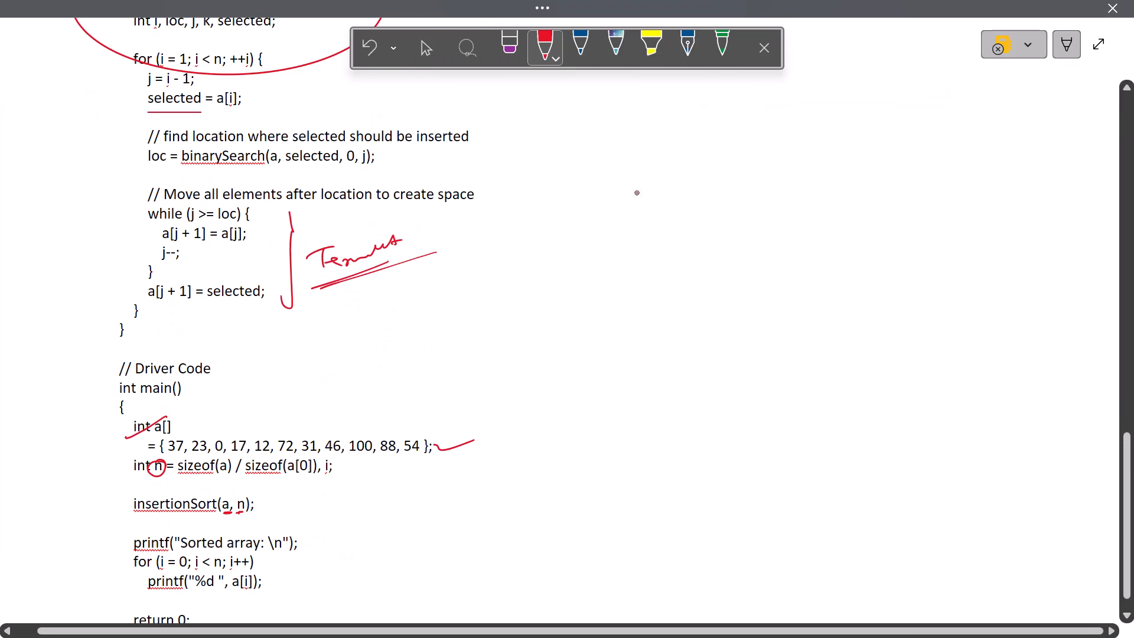
Handwrite the red heading "File handling" in the blank area beside the code, underline it and circle the word "File".
drag(630, 168, 631, 193)
drag(626, 167, 656, 164)
drag(632, 180, 653, 185)
drag(657, 178, 658, 189)
click(657, 174)
drag(668, 164, 670, 188)
drag(680, 175, 703, 175)
drag(734, 162, 759, 169)
drag(765, 162, 762, 161)
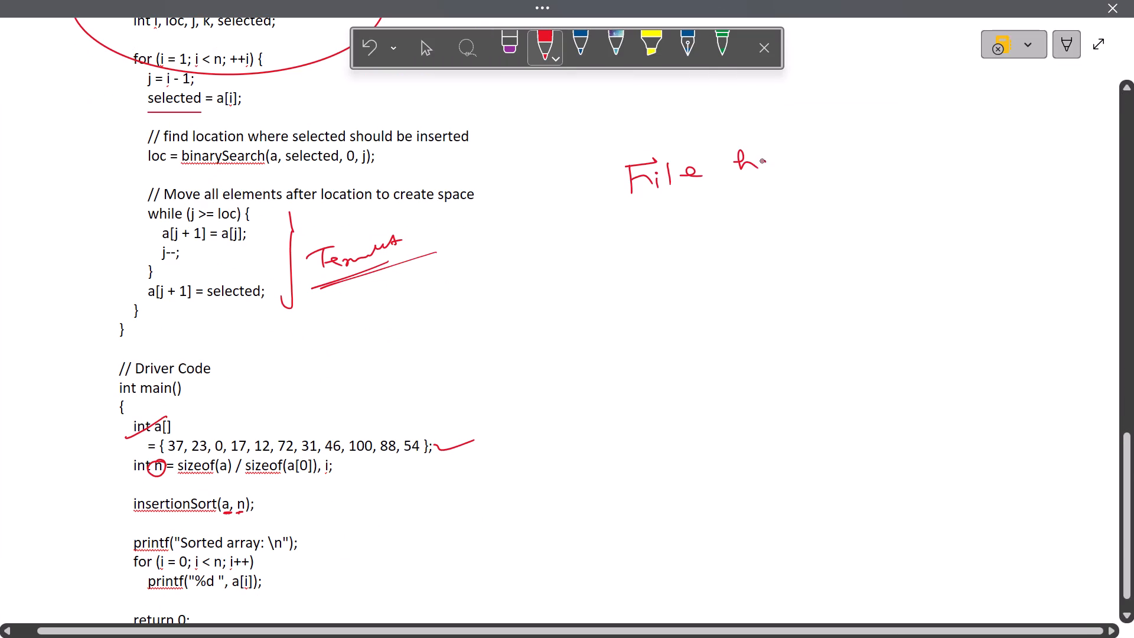
drag(762, 161, 775, 170)
drag(775, 161, 786, 164)
drag(797, 157, 835, 159)
click(836, 142)
drag(836, 145, 845, 151)
drag(850, 149, 859, 158)
drag(626, 211, 993, 165)
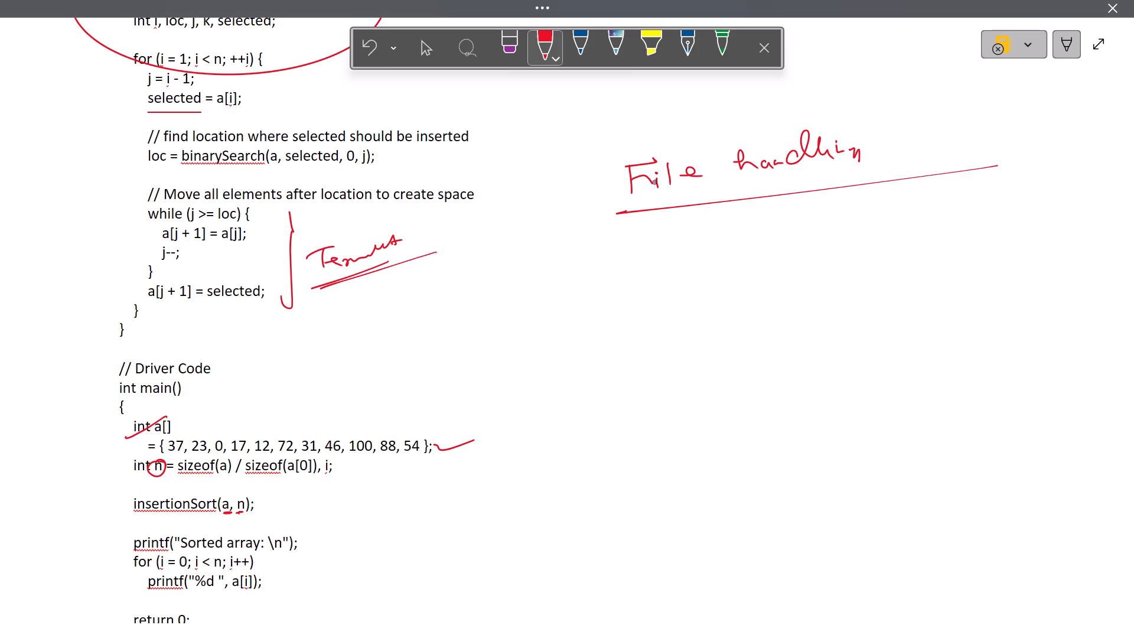
drag(686, 157, 680, 165)
Handwrite "operation with file" in red below the "File handling" heading.
click(584, 288)
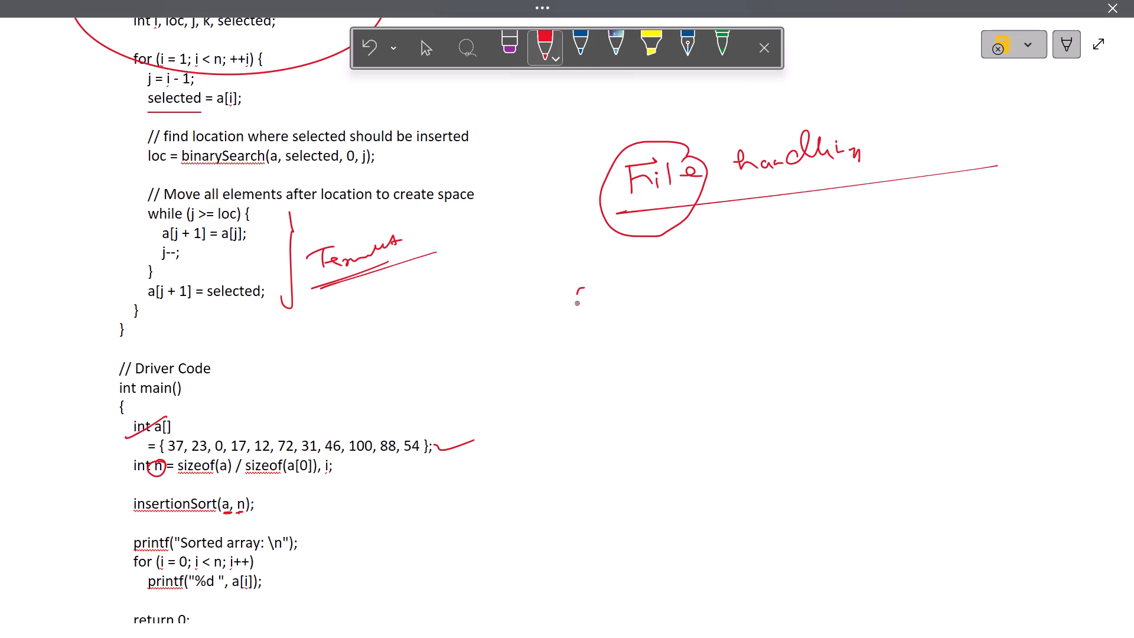
drag(595, 276, 599, 305)
click(599, 291)
drag(605, 286, 633, 287)
drag(631, 280, 649, 271)
drag(656, 268, 675, 249)
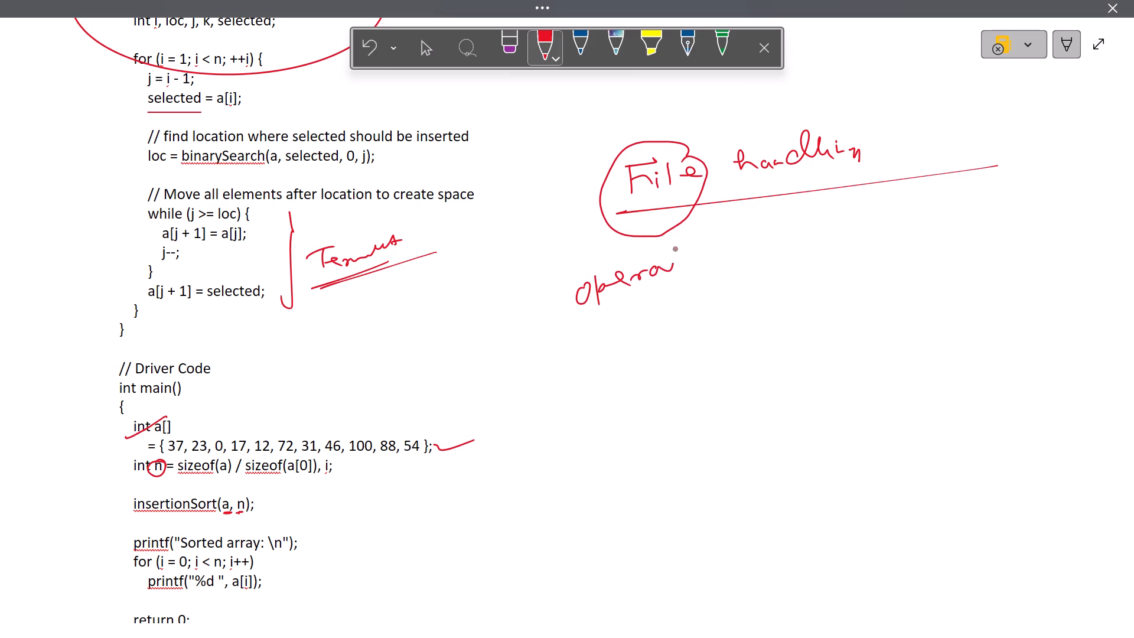
drag(675, 249, 685, 275)
drag(678, 271, 692, 272)
click(696, 260)
click(702, 262)
drag(707, 257, 734, 259)
drag(755, 243, 778, 235)
drag(796, 229, 799, 237)
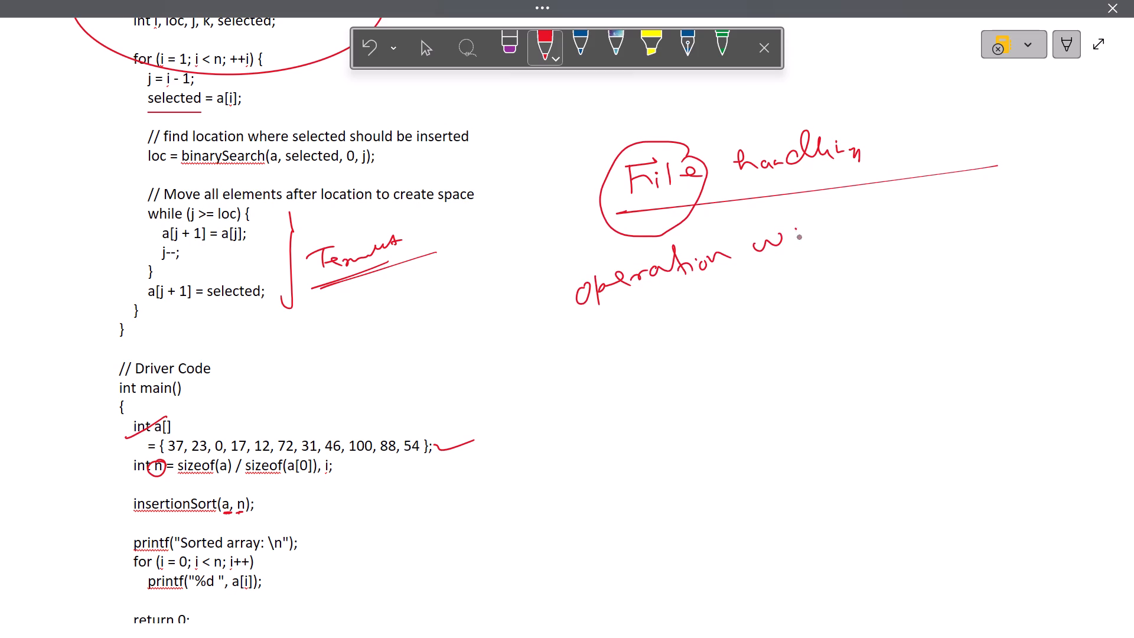
drag(799, 237, 800, 240)
click(800, 229)
drag(808, 220, 838, 228)
drag(878, 204, 893, 230)
click(897, 210)
drag(905, 201, 913, 224)
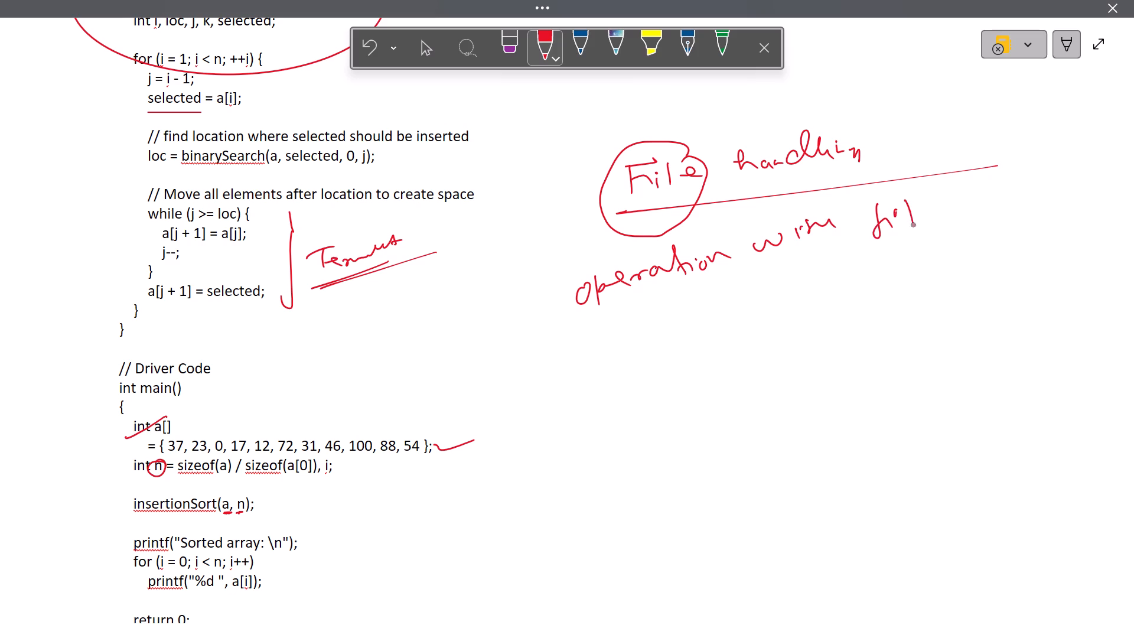
drag(917, 214, 924, 230)
Draw a red vertical stem with two branches below the handwritten line, label the first branch "Create" and circle the word.
drag(570, 336, 546, 474)
drag(550, 373, 601, 366)
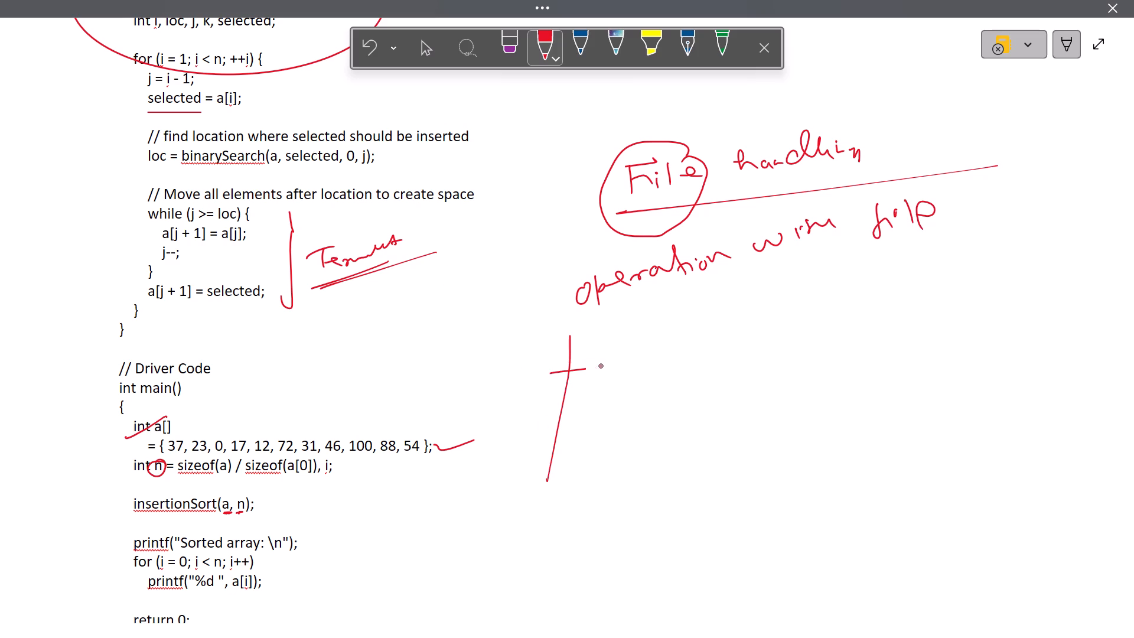
drag(601, 366, 601, 366)
drag(617, 346, 666, 357)
drag(668, 354, 684, 343)
drag(684, 343, 689, 350)
drag(685, 345, 721, 344)
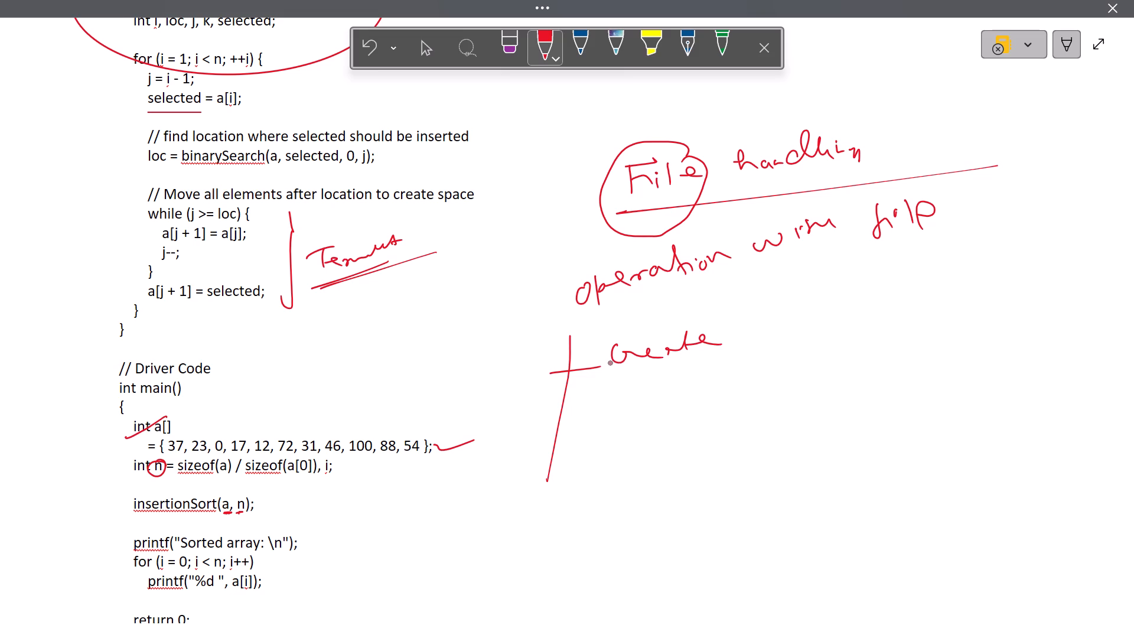
drag(544, 394, 597, 391)
drag(610, 370, 614, 370)
drag(614, 370, 615, 374)
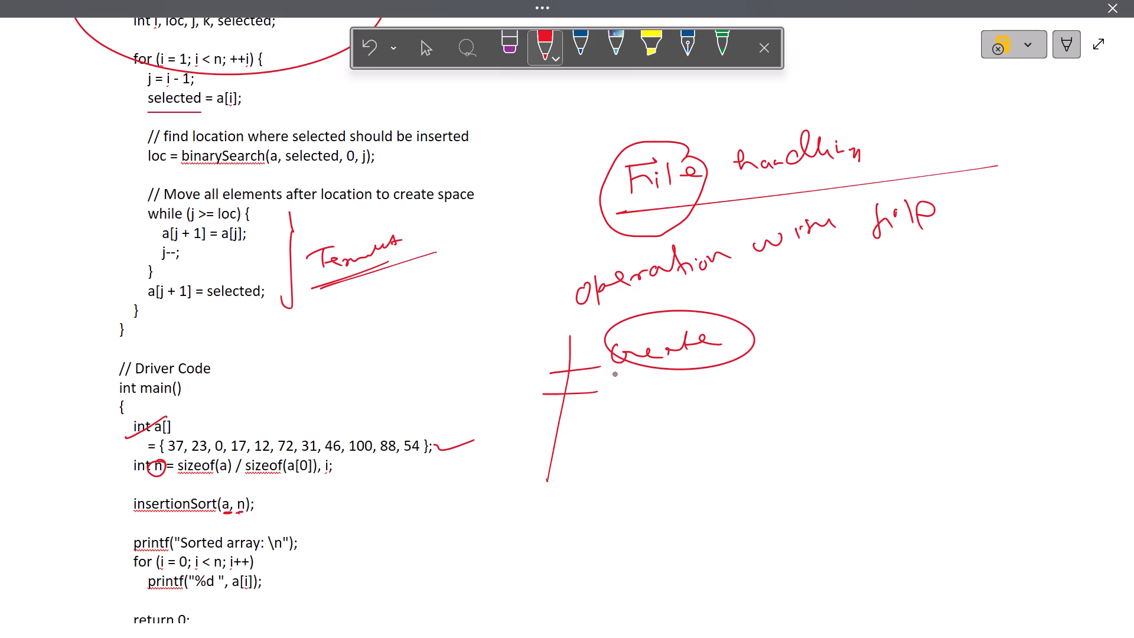
drag(615, 374, 616, 376)
Label the stem's second branch "Read" and add a third branch labelled "write" below it.
drag(602, 388, 615, 390)
drag(615, 390, 636, 392)
drag(638, 388, 651, 389)
drag(652, 387, 670, 382)
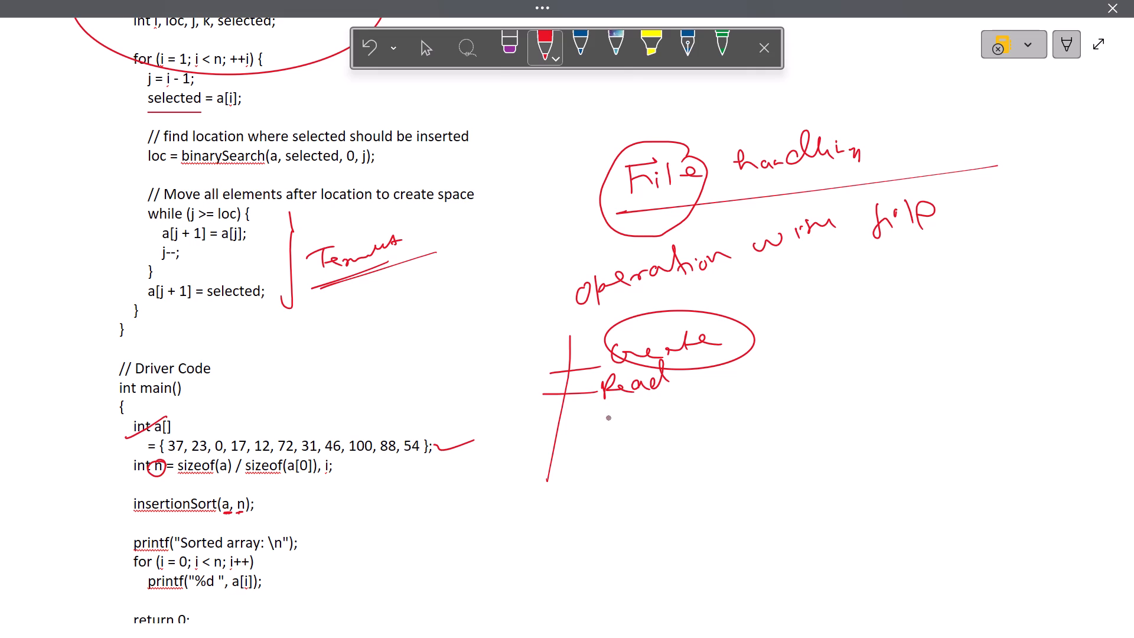
drag(552, 437, 574, 429)
drag(587, 422, 604, 418)
drag(614, 417, 636, 422)
click(640, 405)
drag(649, 401, 651, 423)
drag(650, 418, 682, 407)
drag(651, 411, 657, 410)
Add a fourth branch near the bottom of the stem and label it "Read".
drag(539, 461, 584, 455)
drag(604, 448, 599, 452)
drag(599, 452, 625, 460)
drag(627, 457, 665, 454)
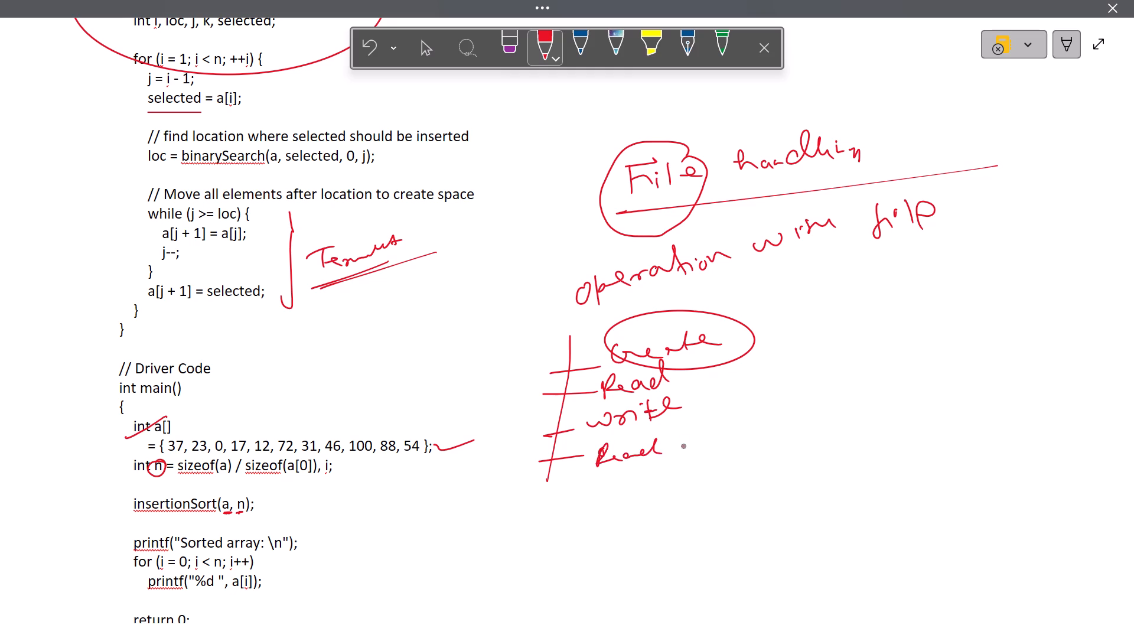
Add "write" after "Read" on the fourth branch and underline both words in red.
drag(685, 443, 716, 444)
drag(727, 421, 731, 427)
drag(734, 425, 757, 433)
drag(597, 471, 660, 463)
drag(680, 458, 754, 442)
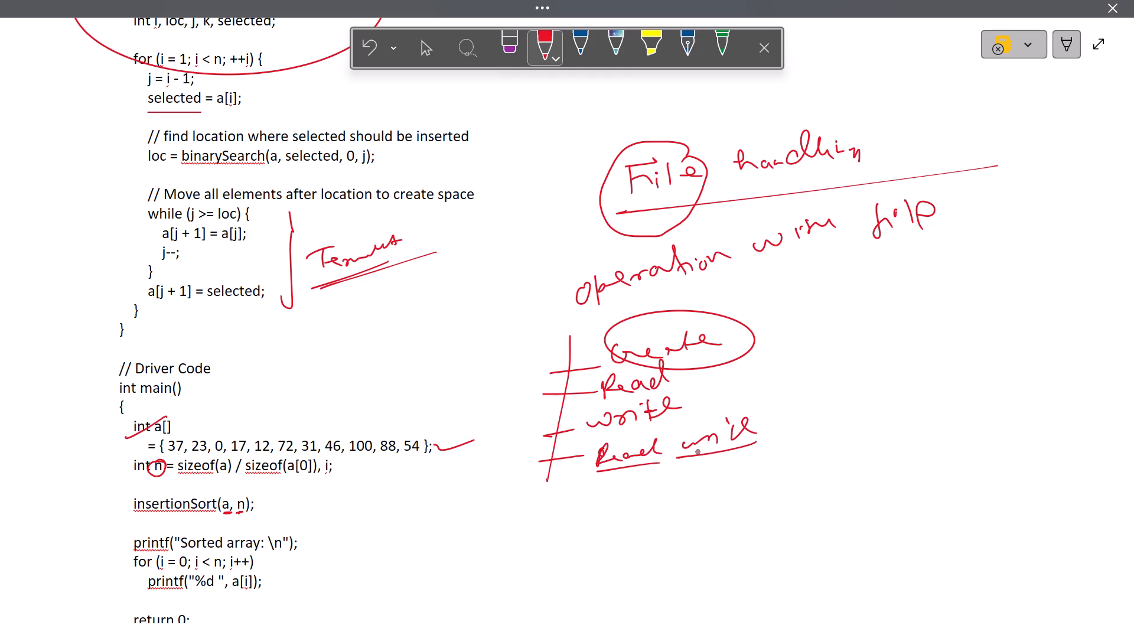
Extend the stem downward with a fifth branch and label it "write read".
drag(546, 476, 521, 533)
drag(519, 522, 555, 513)
drag(569, 500, 646, 496)
drag(678, 492, 713, 487)
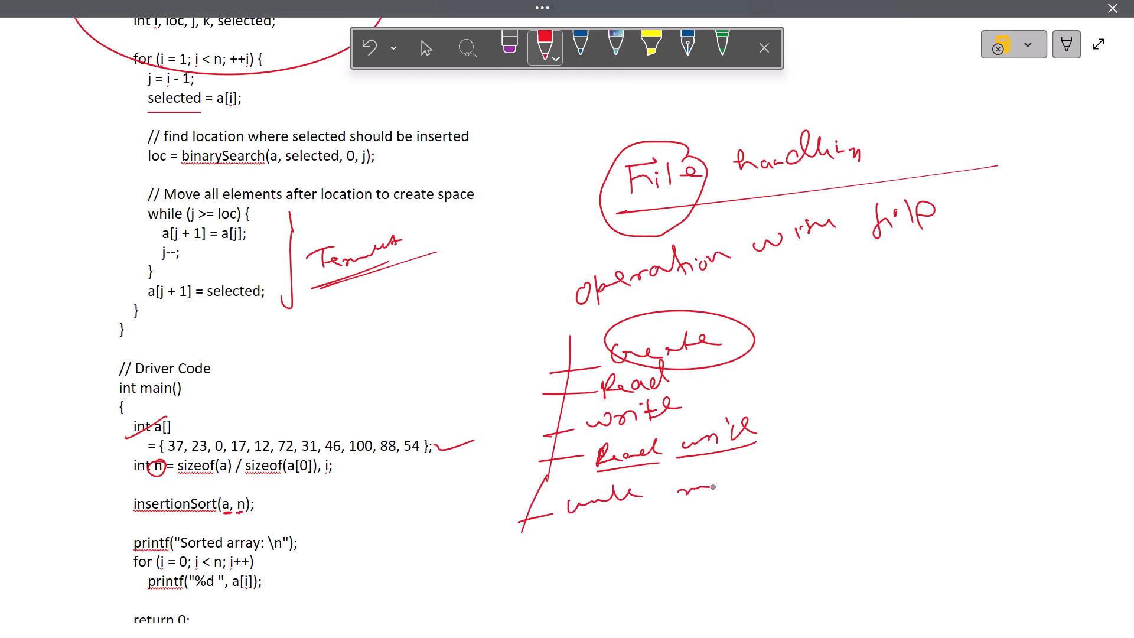
drag(713, 487, 731, 489)
Extend the stem further with a sixth branch and label it "delete".
drag(527, 517, 510, 565)
drag(504, 548, 548, 541)
drag(579, 536, 643, 532)
drag(612, 526, 630, 523)
drag(638, 523, 645, 516)
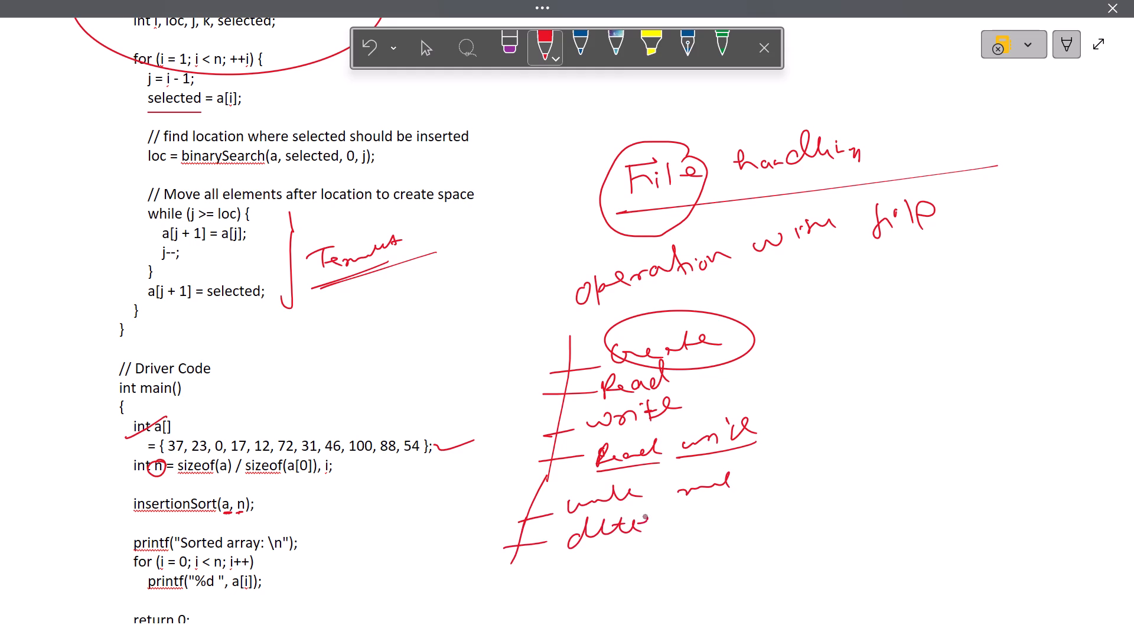
drag(645, 516, 660, 523)
Extend the stem with a seventh branch, label it "Append" and underline the word.
drag(514, 565, 514, 562)
drag(514, 562, 501, 604)
drag(493, 593, 533, 588)
drag(553, 580, 565, 584)
drag(556, 578, 576, 574)
drag(584, 564, 578, 590)
click(573, 576)
drag(595, 561, 594, 569)
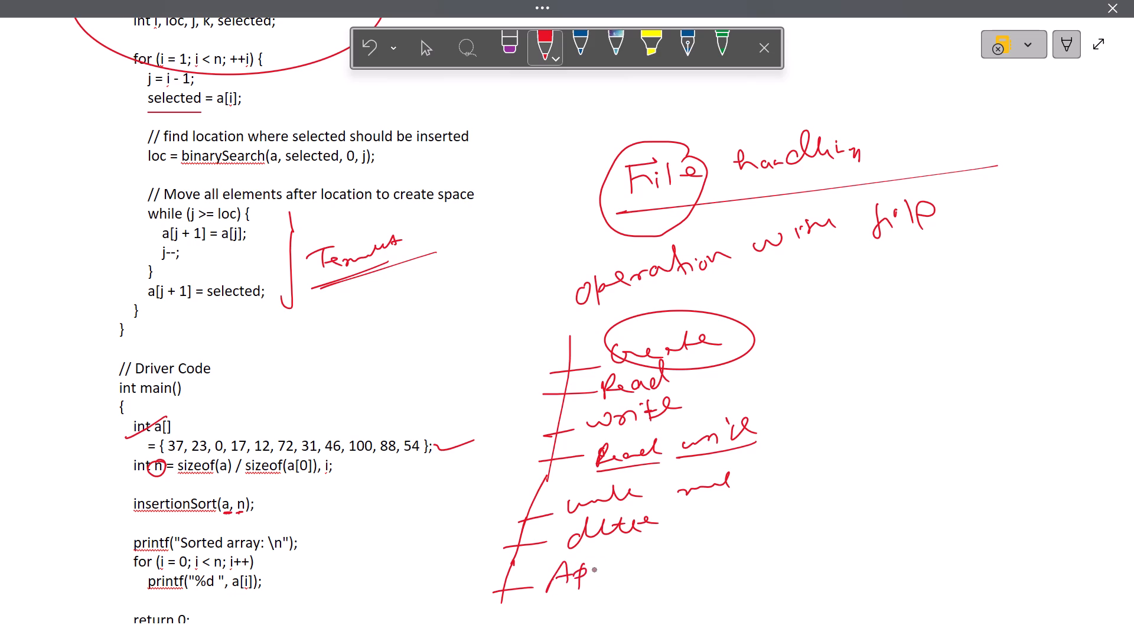
drag(594, 569, 595, 581)
drag(595, 569, 622, 569)
drag(628, 564, 636, 566)
drag(643, 561, 650, 567)
drag(542, 603, 670, 580)
drag(670, 580, 670, 578)
Draw a tall red closing brace beside the operations list, spanning from "Create" down to about "delete".
drag(838, 308, 836, 406)
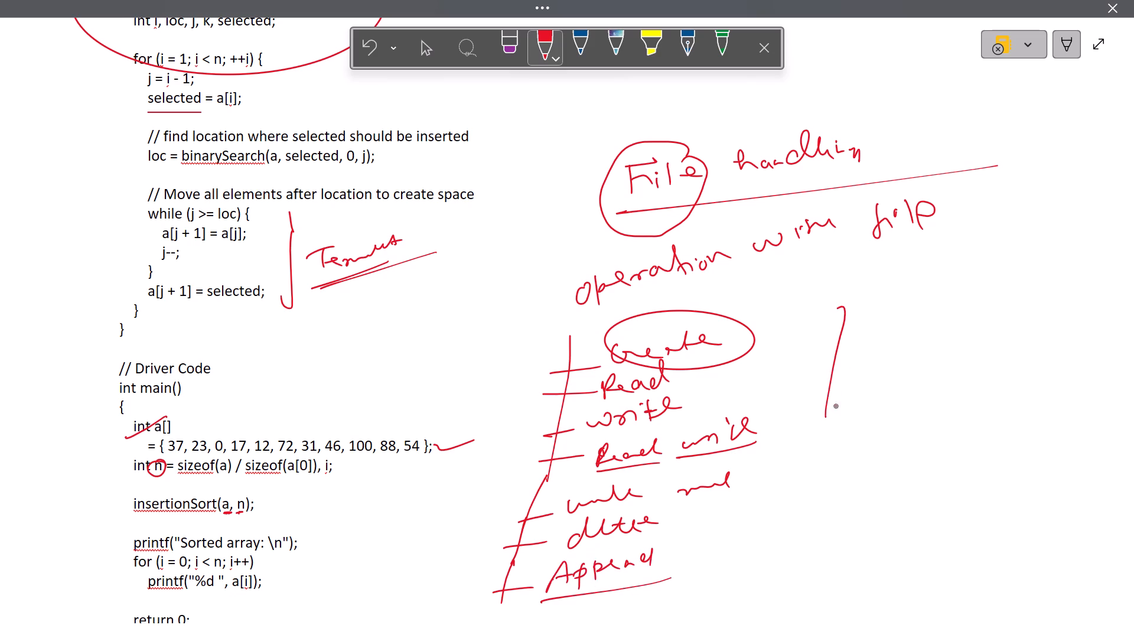
drag(836, 406, 781, 528)
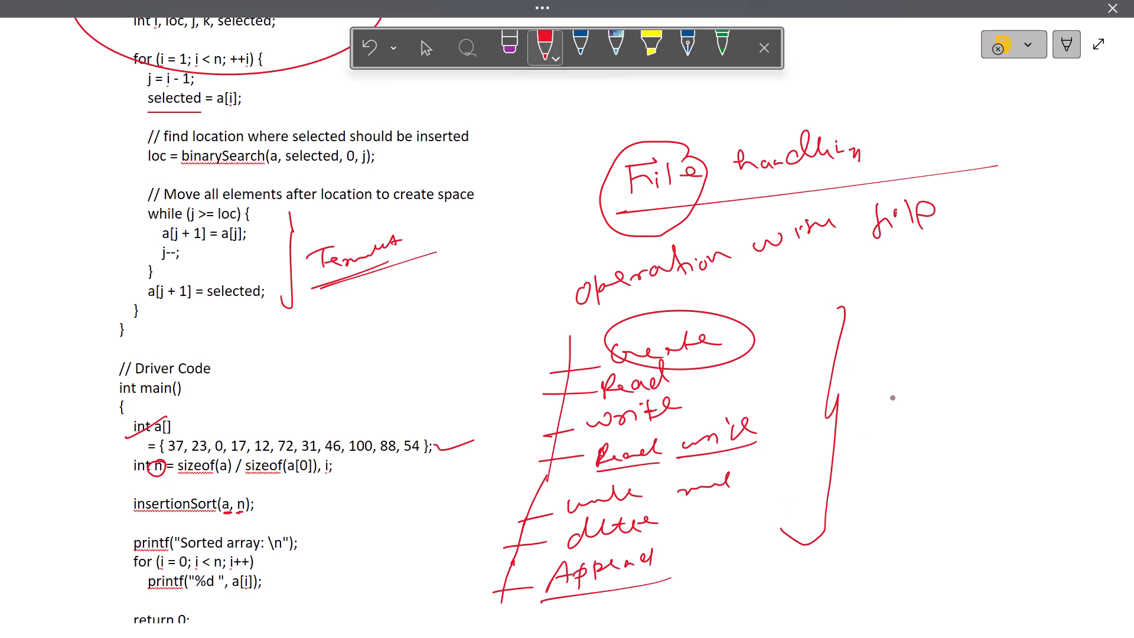
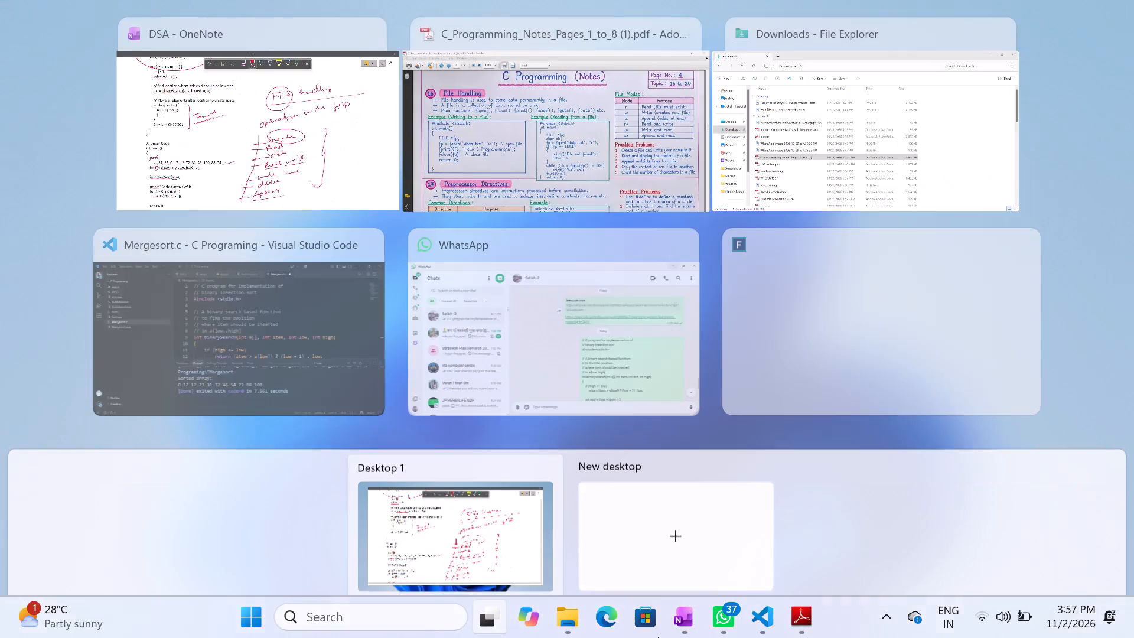
Switch to the C programming notes PDF in Adobe Reader and review the File Handling introduction and writing example on page 4.
click(675, 620)
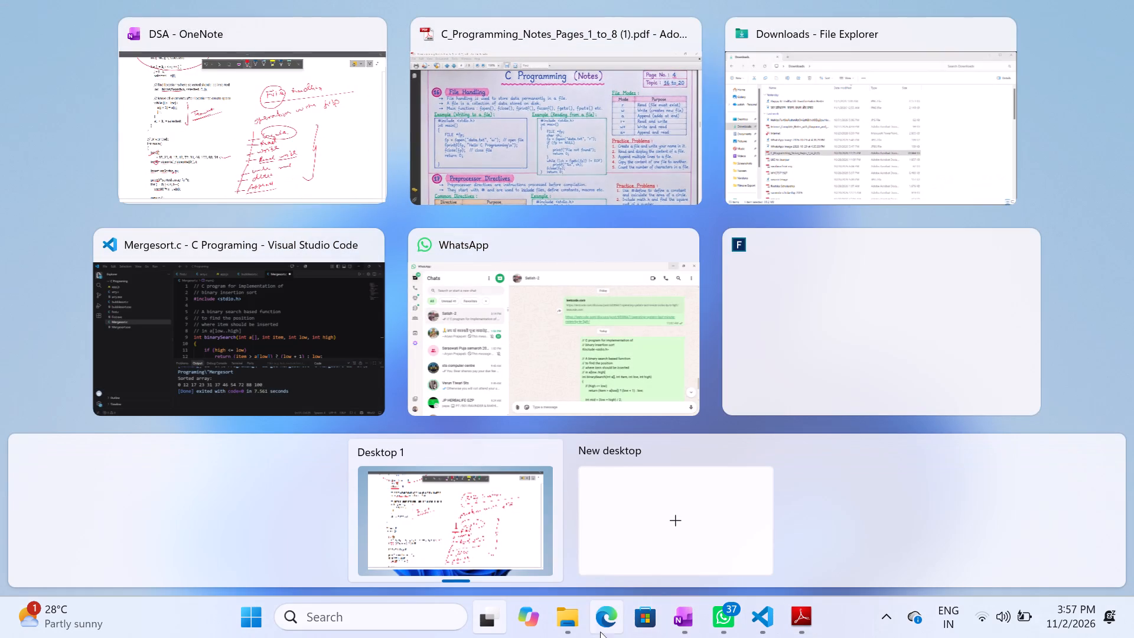
click(601, 622)
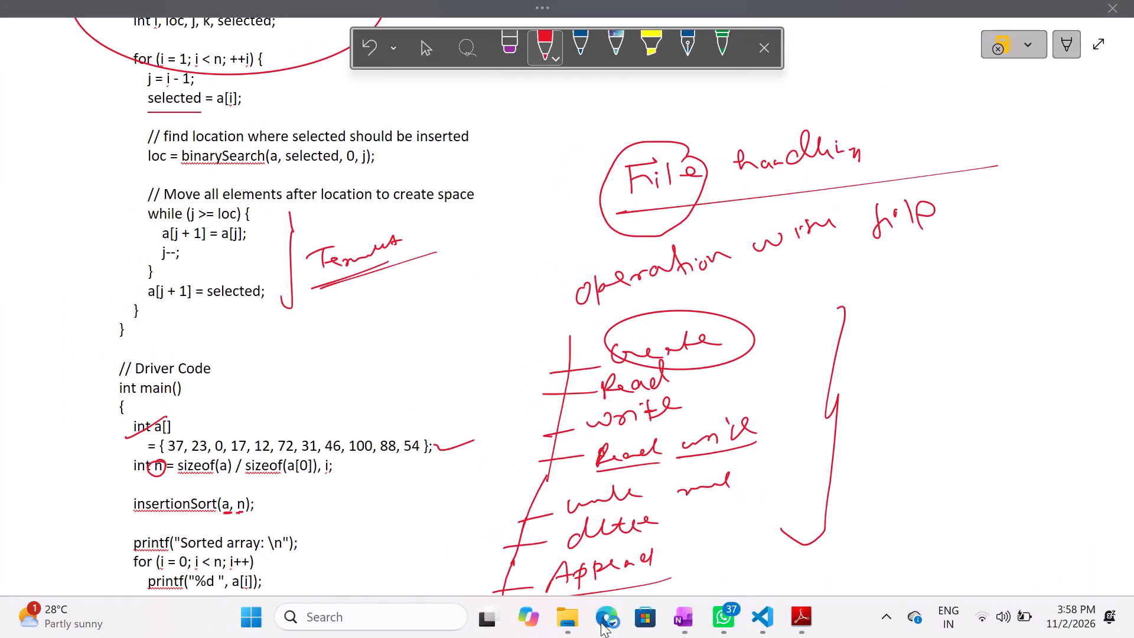
click(793, 616)
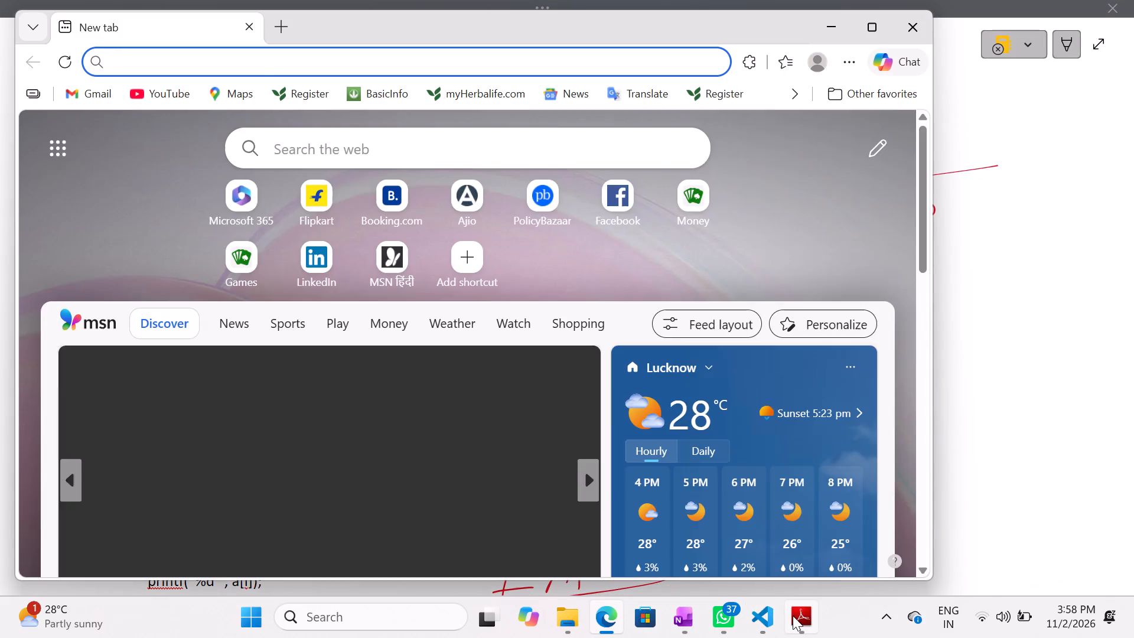
ctrl+scroll(551, 310, up, 3)
scroll(551, 310, right, 3)
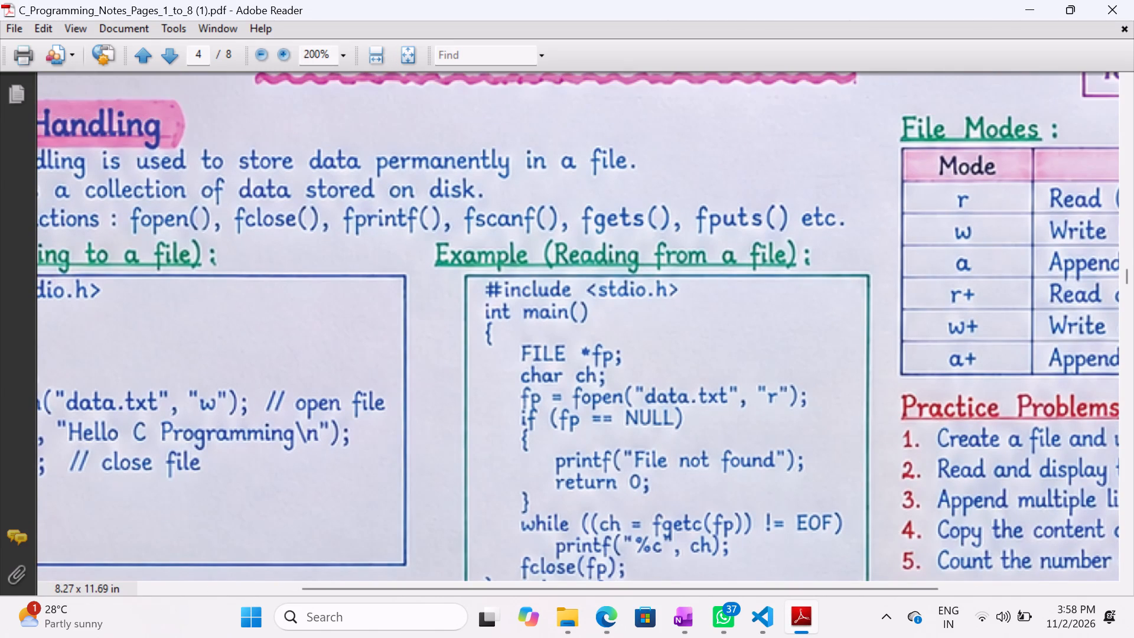
scroll(460, 247, right, 2)
scroll(460, 247, up, 1)
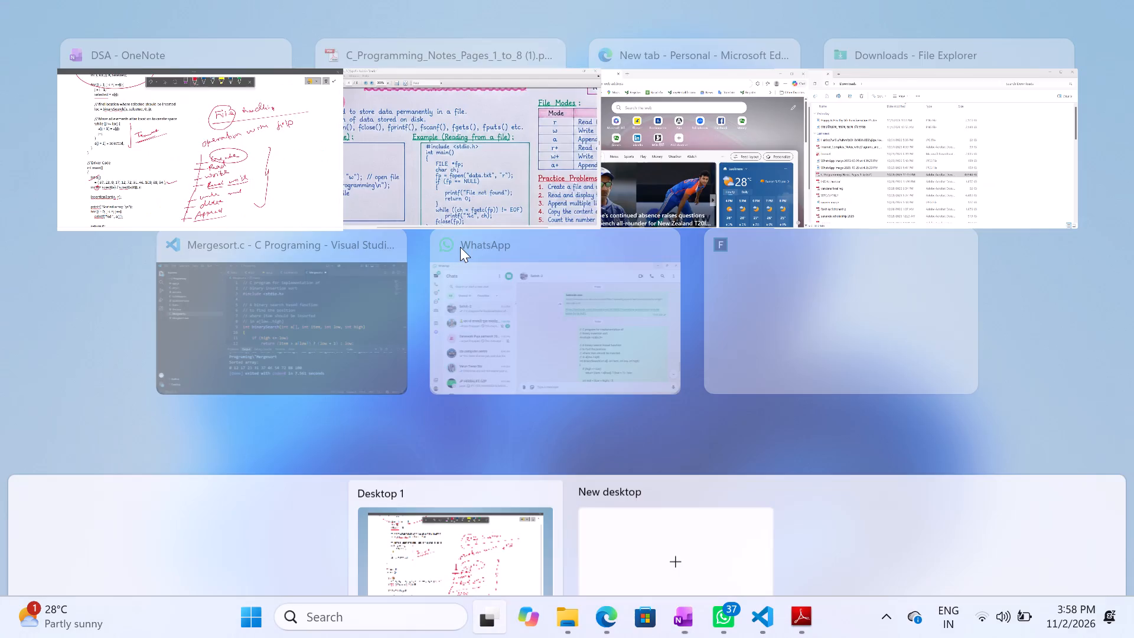
click(478, 158)
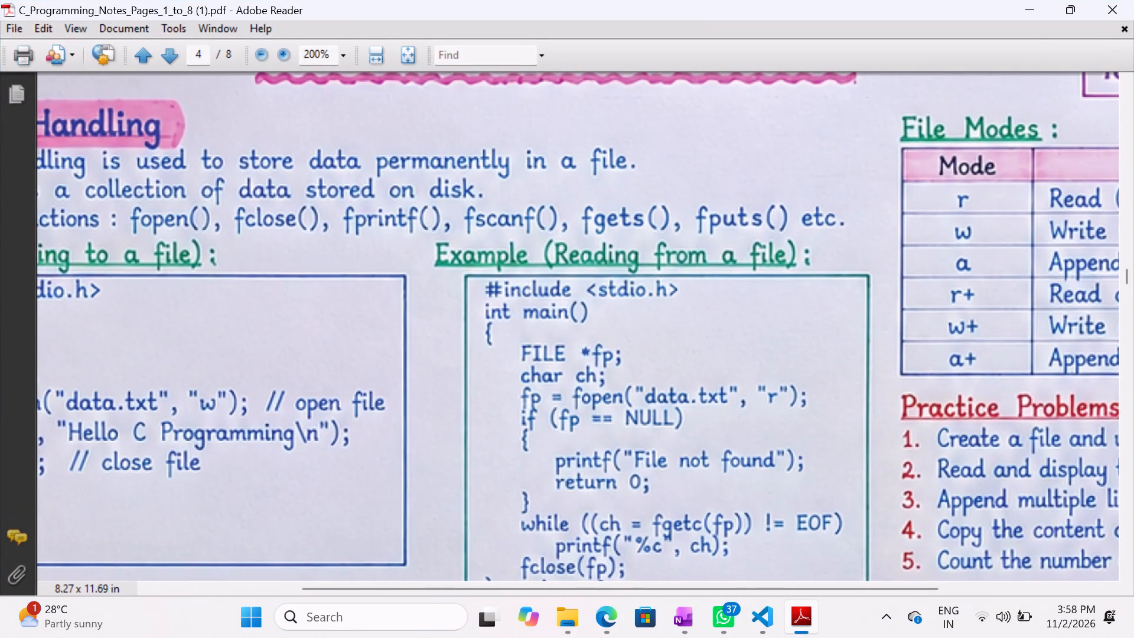
scroll(208, 218, right, 2)
click(566, 0)
scroll(478, 353, right, 2)
drag(517, 590, 417, 589)
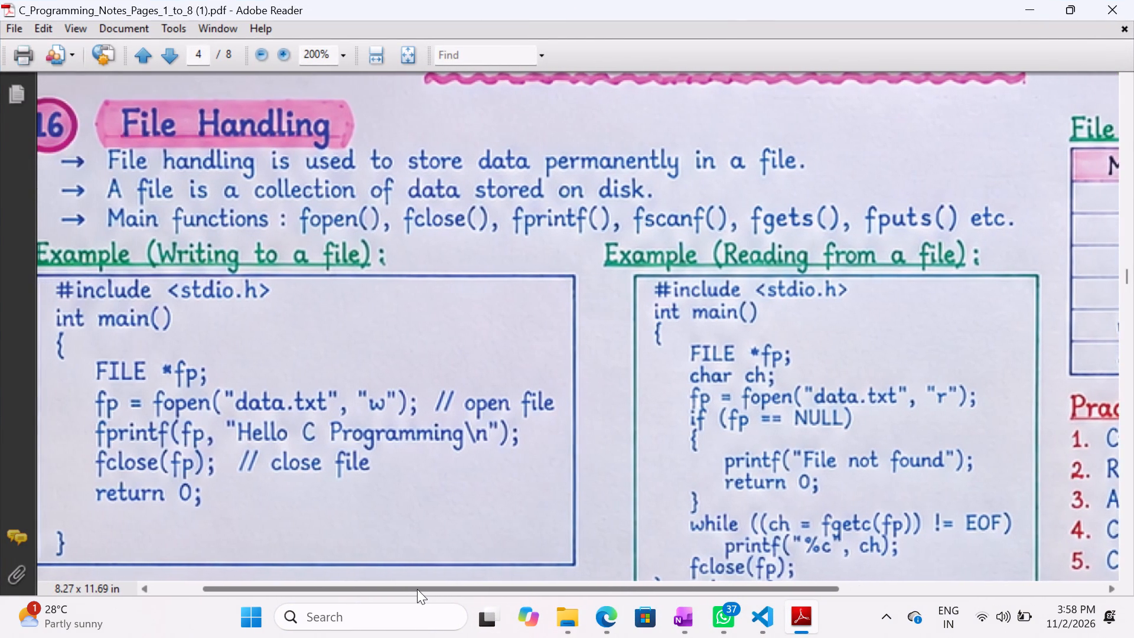
drag(417, 589, 416, 589)
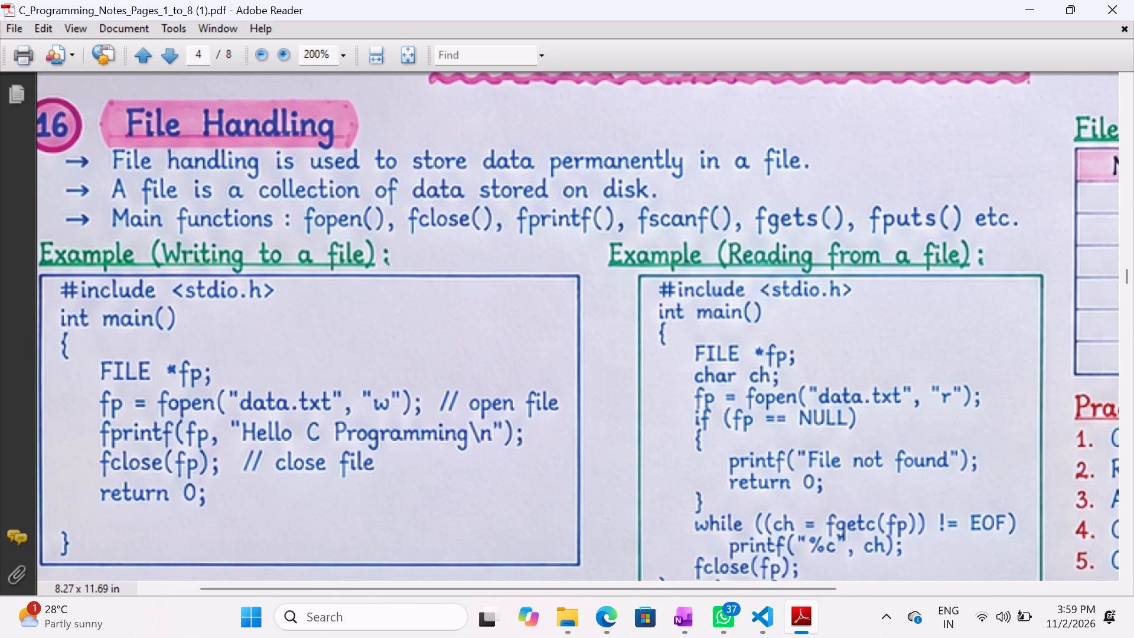
Examine the file-reading example, the File Modes table and the file handling practice problems on page 4.
scroll(904, 349, down, 1)
scroll(904, 349, left, 4)
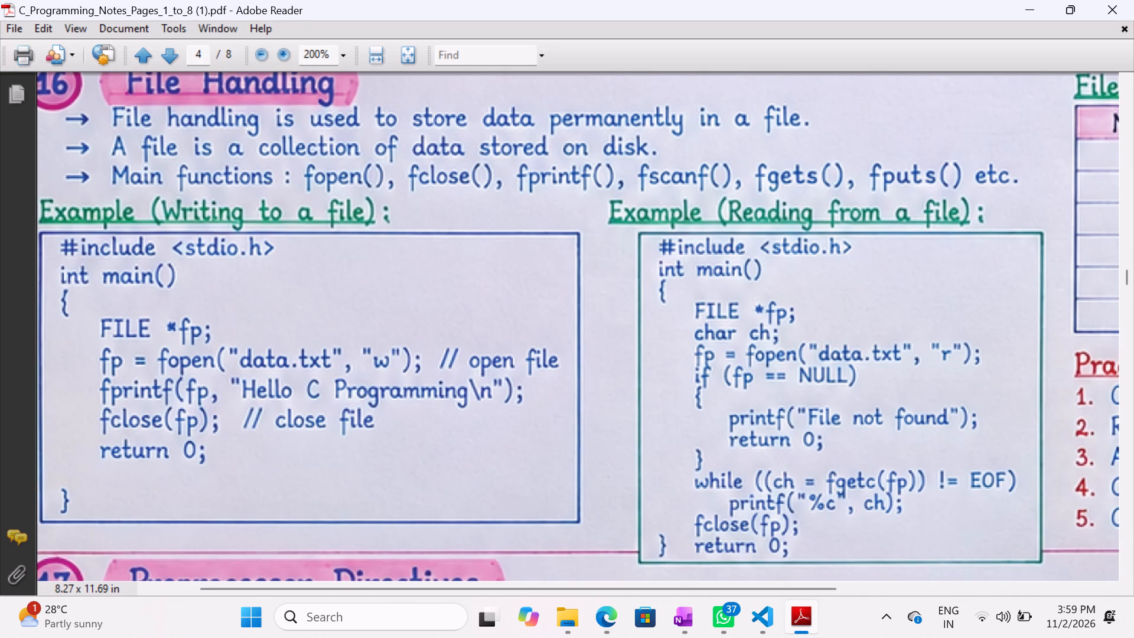
drag(793, 587, 1056, 532)
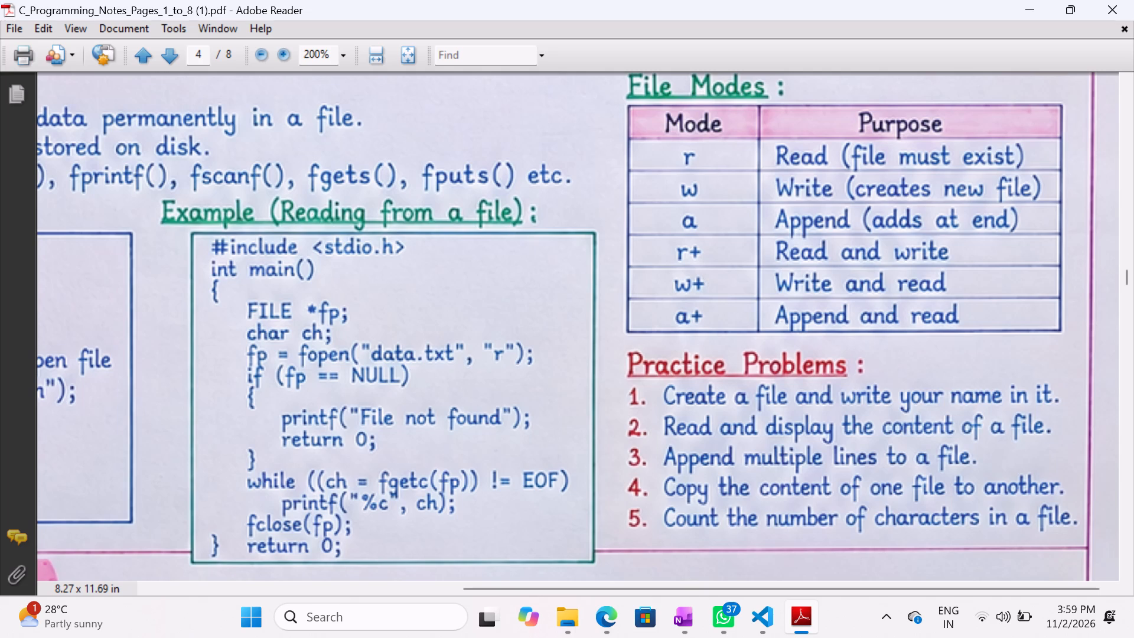
Return to the writing example and mark the fp pointer in its "FILE *fp;" declaration with a temporary selection.
drag(768, 591, 550, 590)
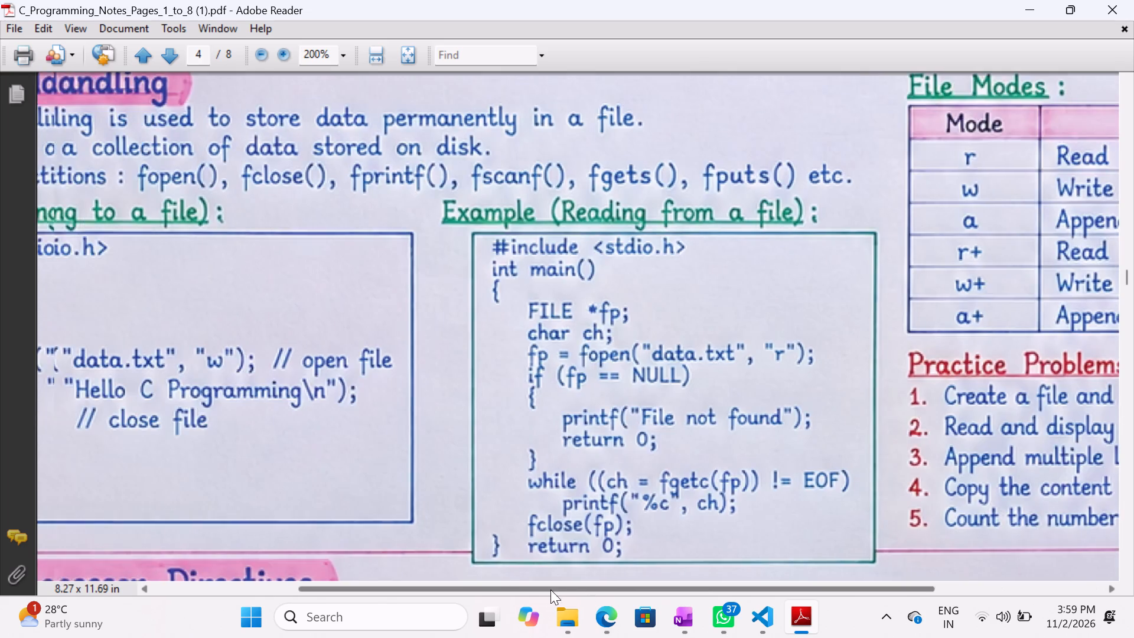
drag(550, 590, 461, 597)
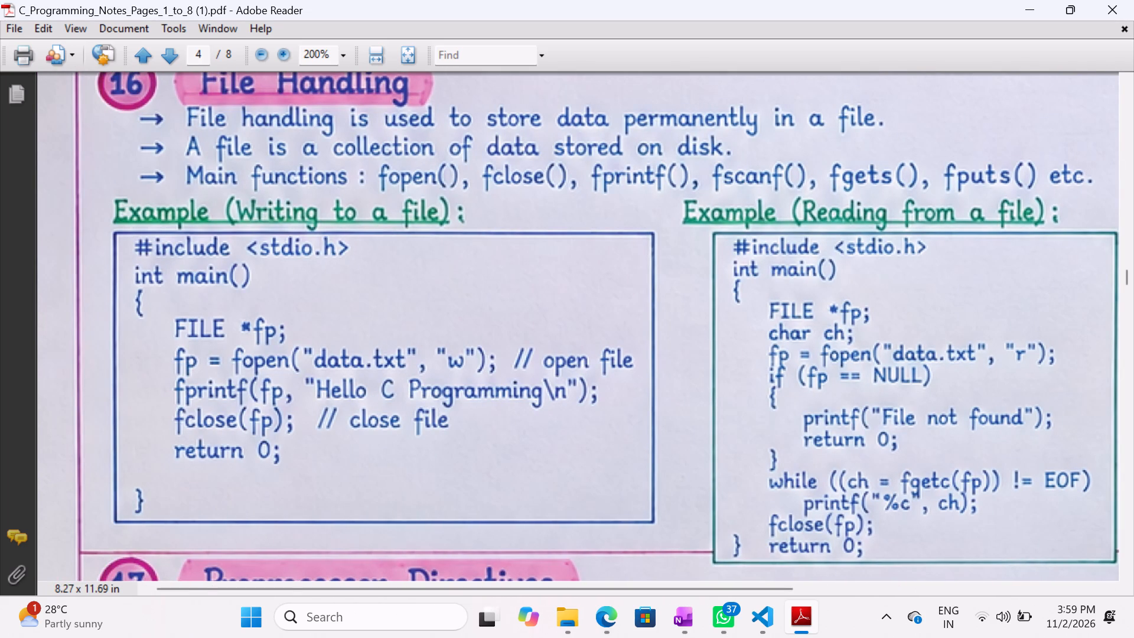
drag(248, 313, 296, 343)
click(380, 306)
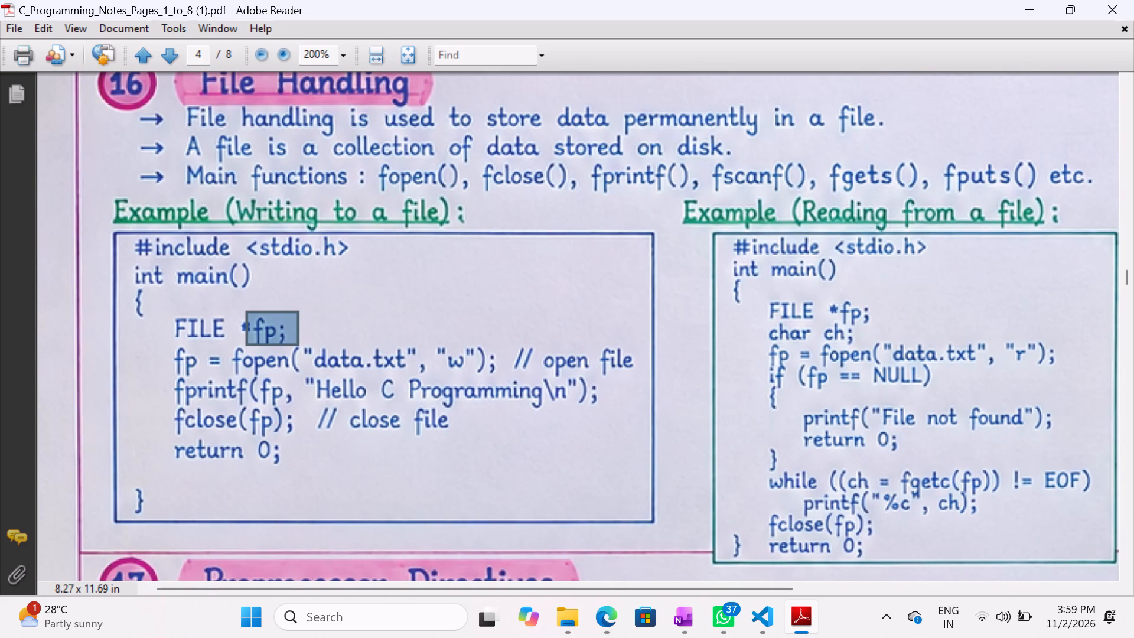
click(380, 306)
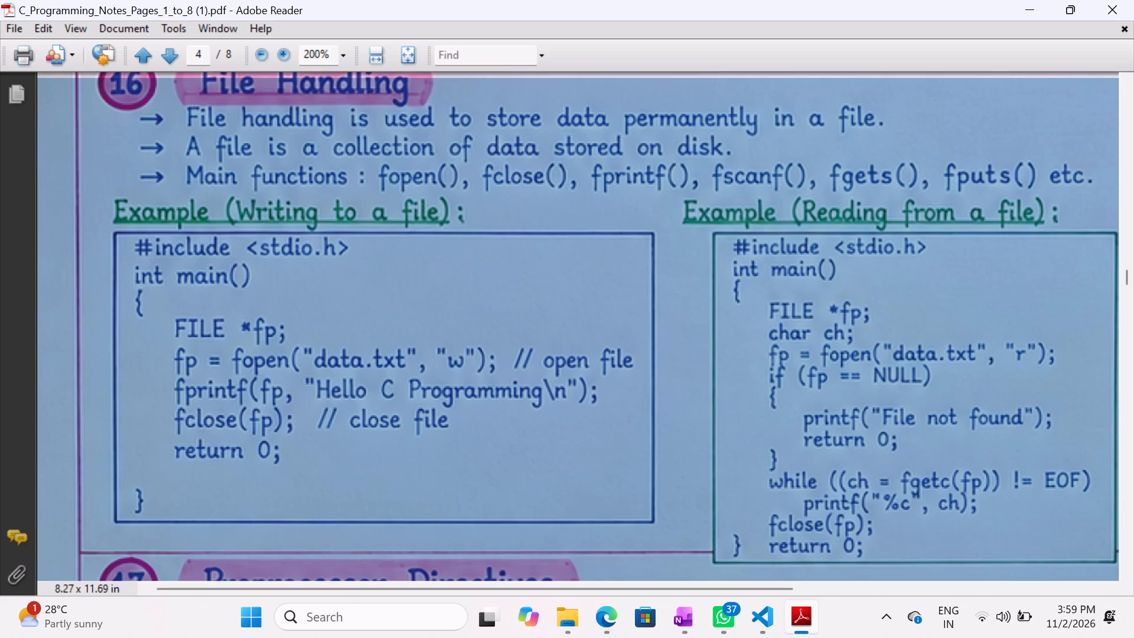
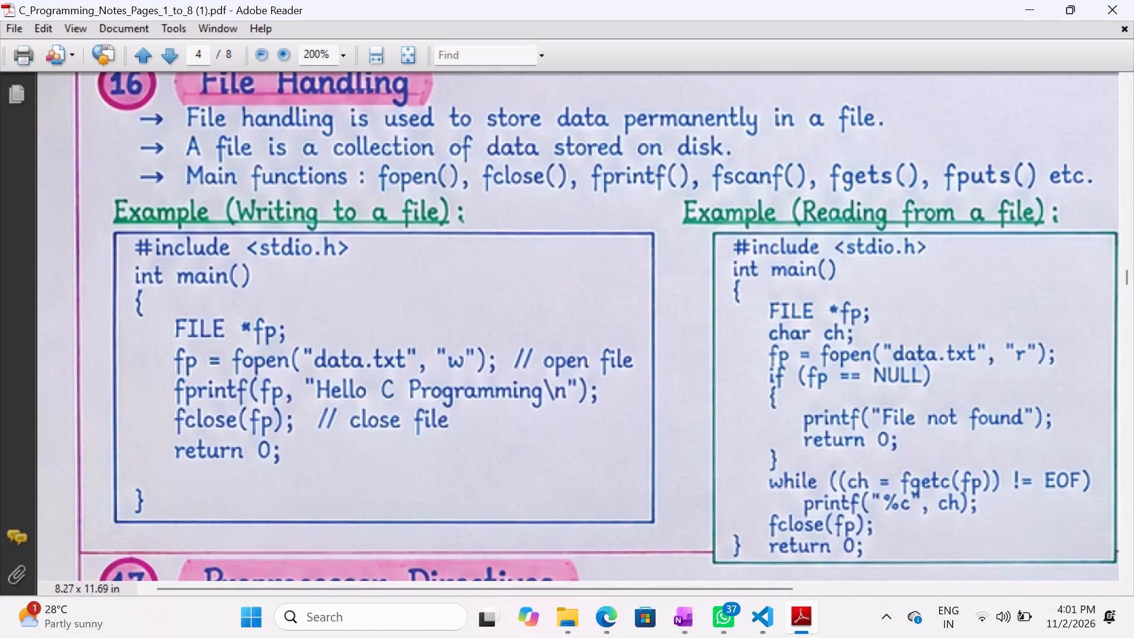
Walk through the writing example's fopen line with mode "w" and its fprintf line.
double_click(461, 356)
click(179, 401)
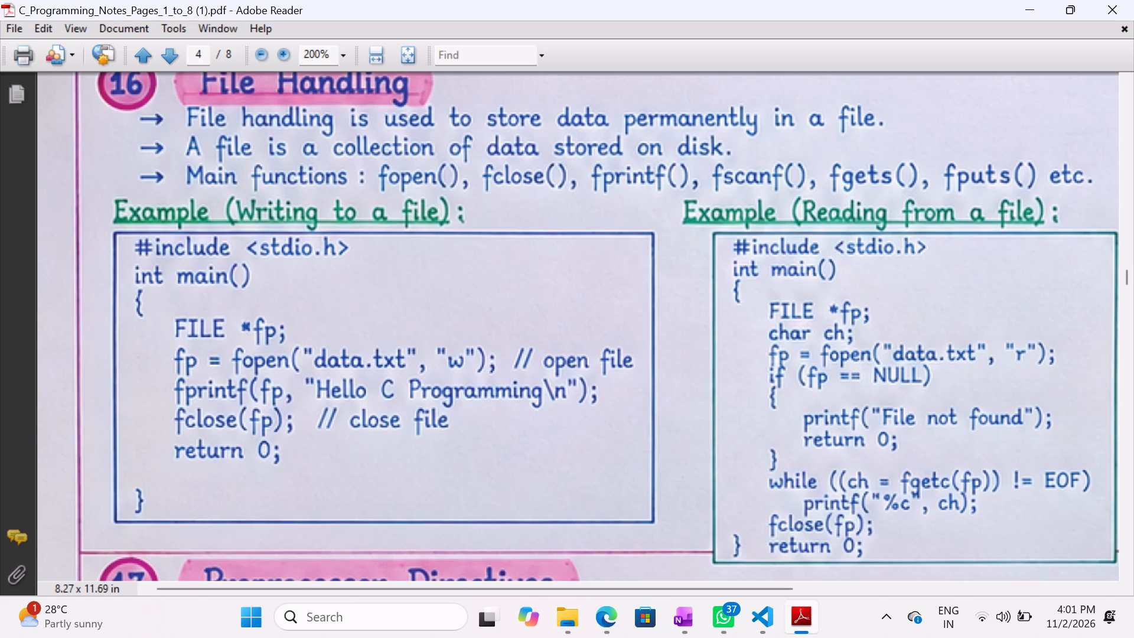
click(187, 395)
Walk through the reading example, from its include line and fopen mode "r" to the fgetc loop that runs until EOF.
drag(787, 245, 845, 238)
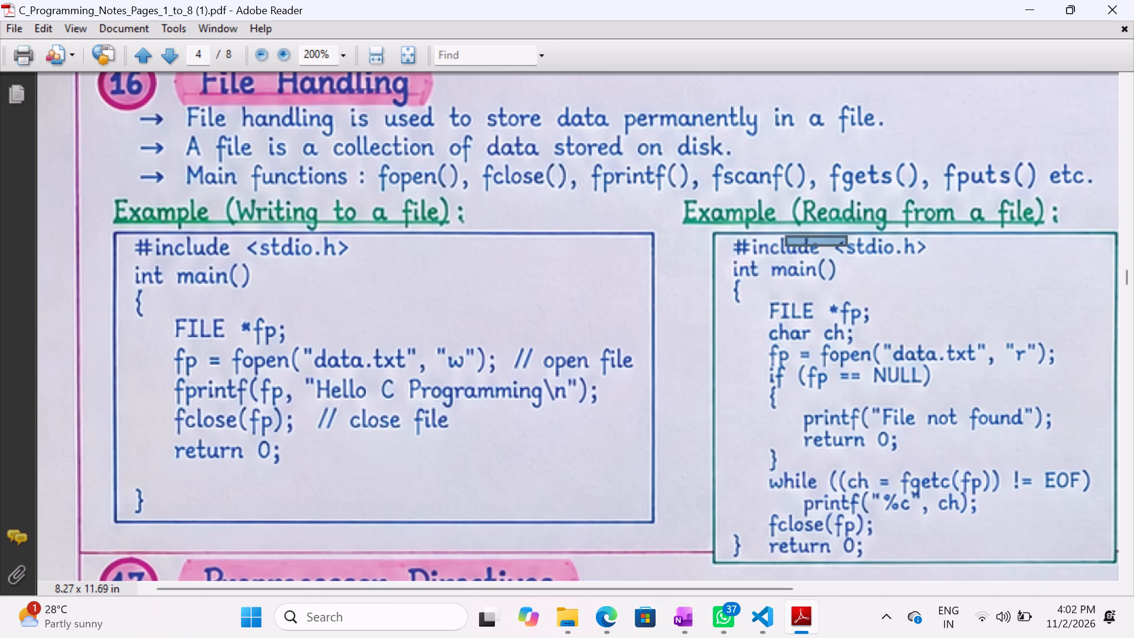
click(1029, 350)
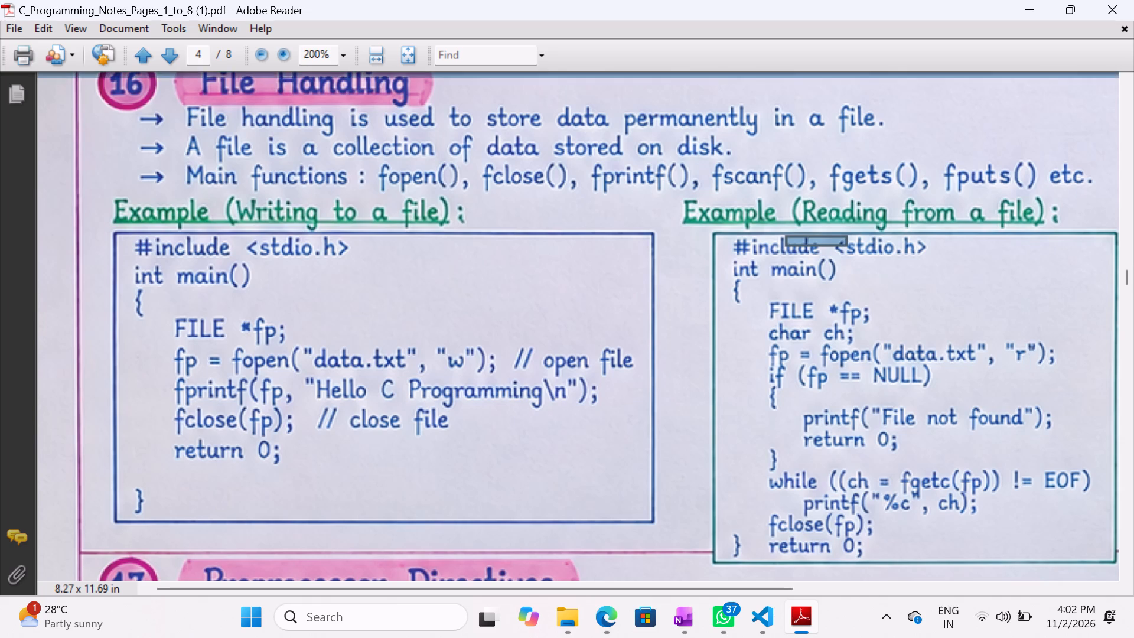
click(1024, 363)
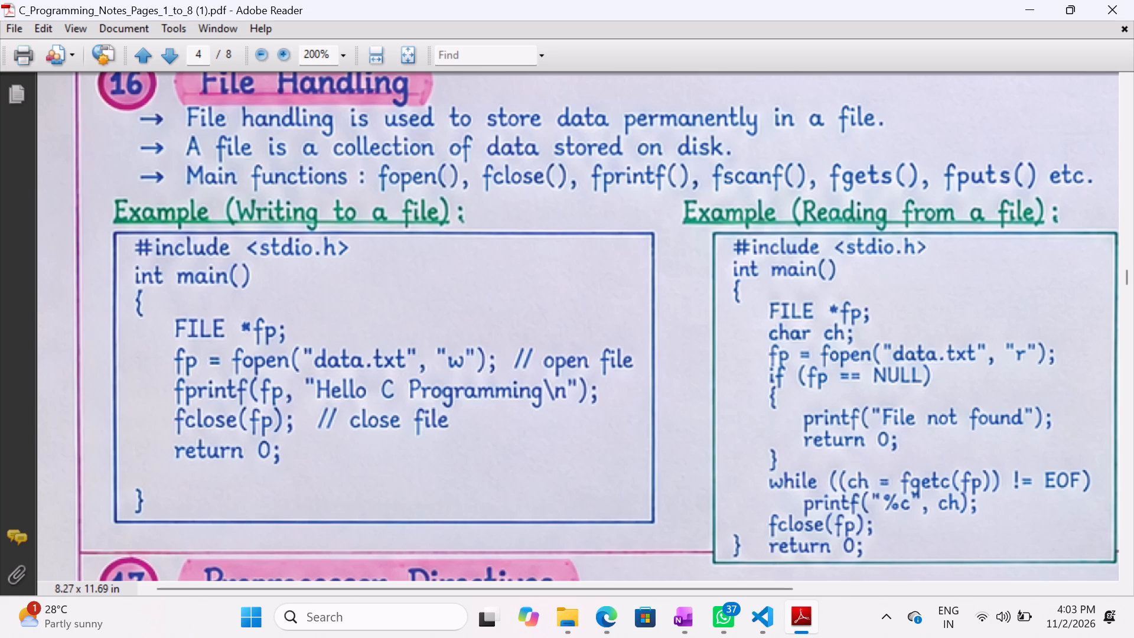
click(1043, 495)
click(1036, 493)
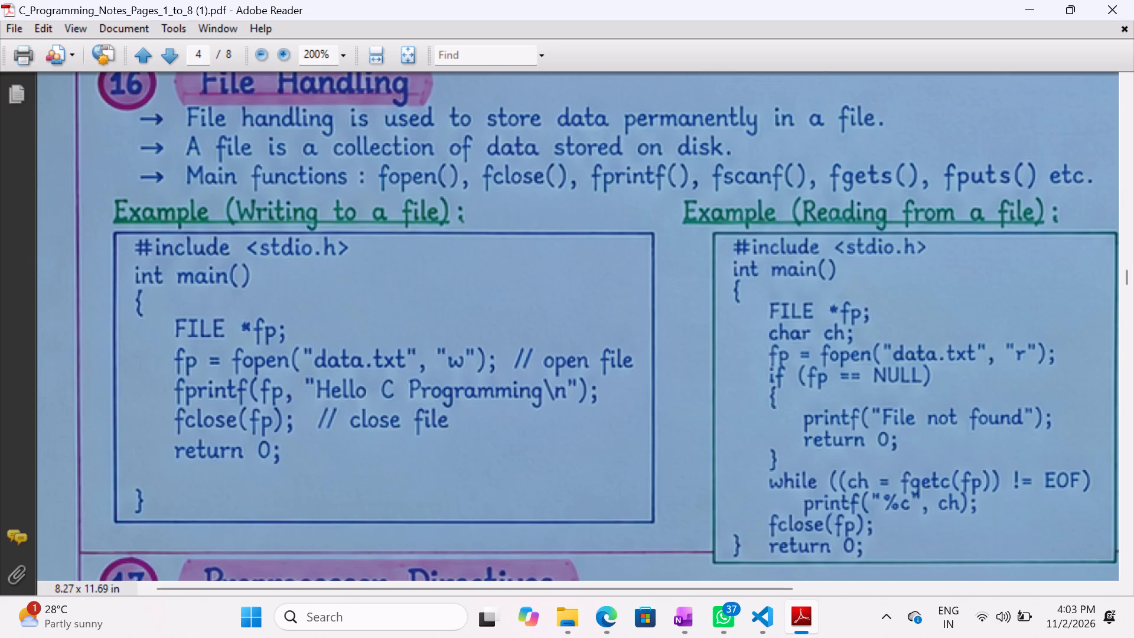
click(1051, 490)
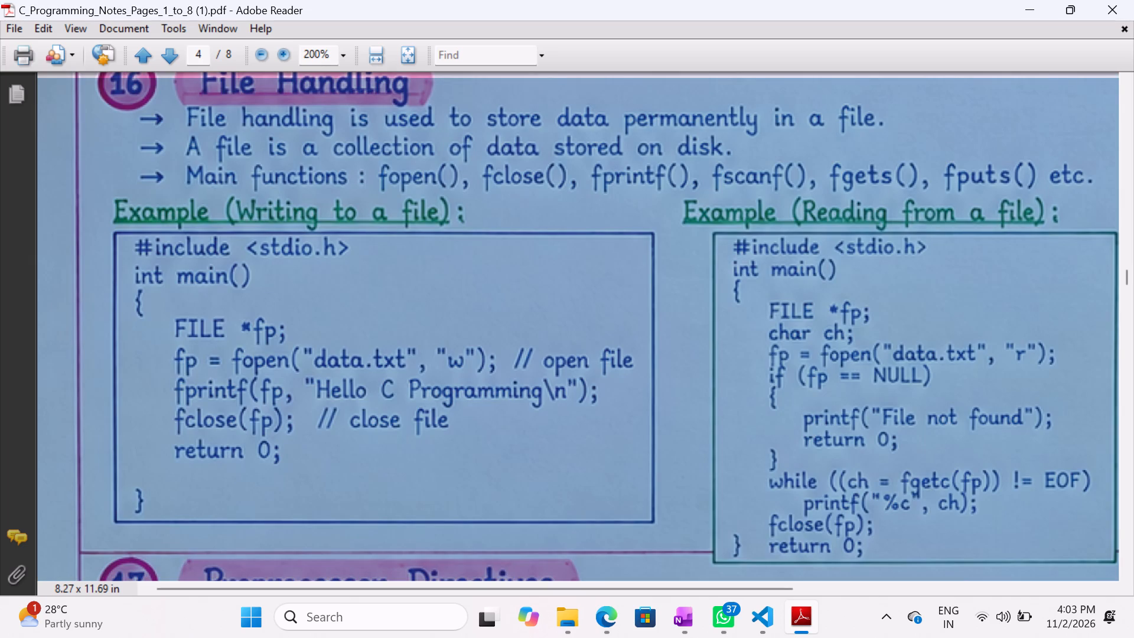
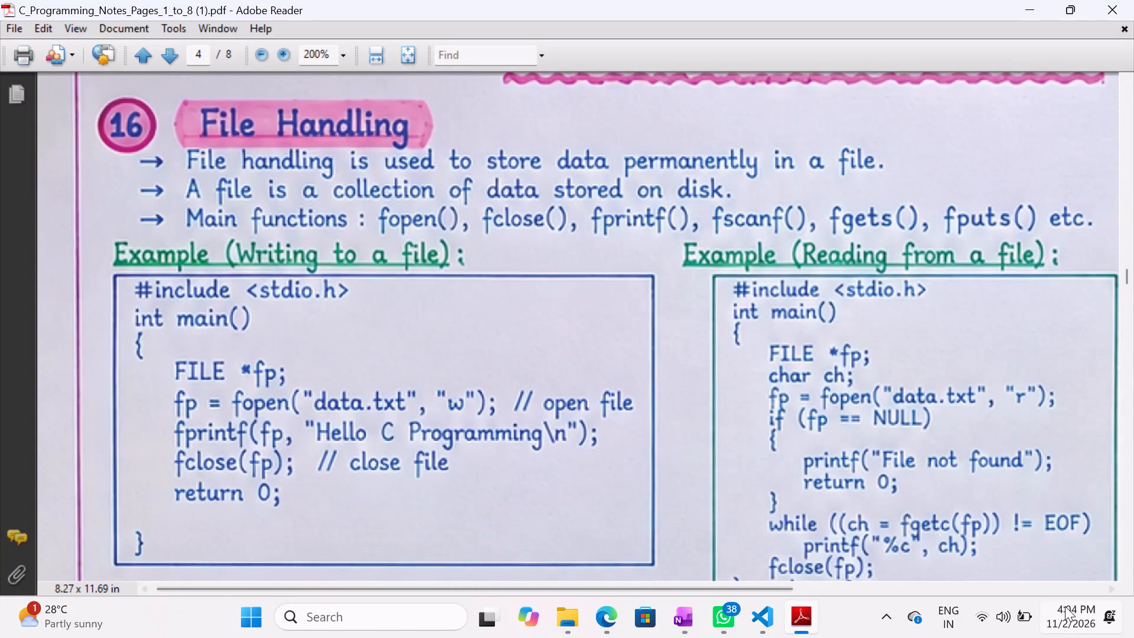
Switch to OneNote's DSA page, handwrite "Optimized code" in red beside the brace around the file operations list, and underline it.
click(676, 623)
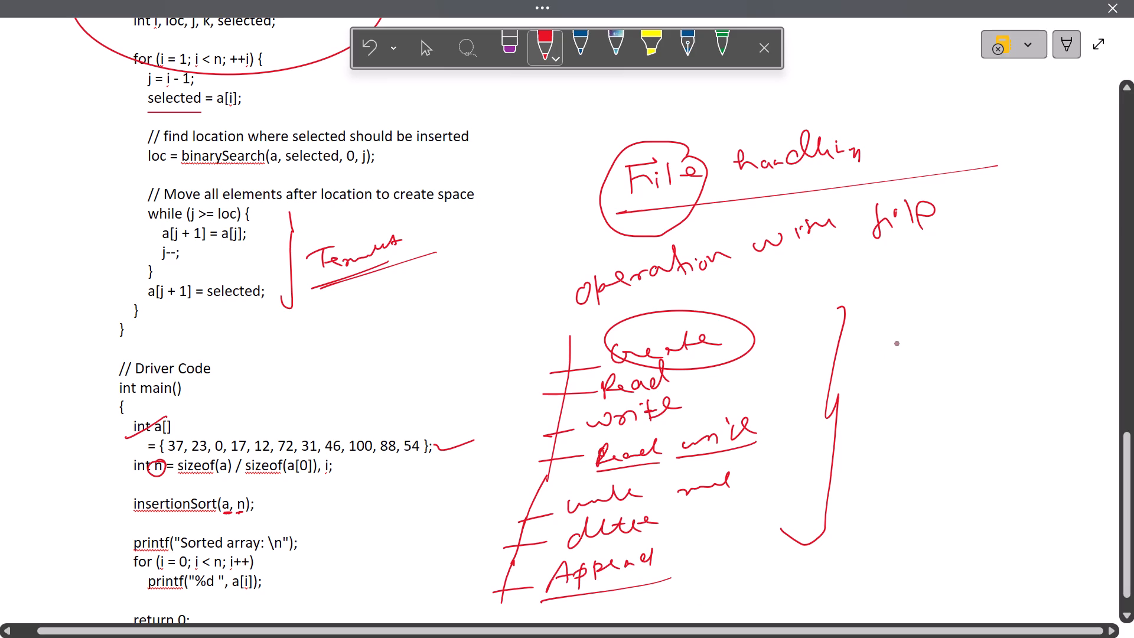
drag(896, 364, 885, 371)
drag(897, 354, 903, 400)
drag(903, 378, 899, 385)
drag(915, 346, 922, 366)
drag(920, 365, 931, 360)
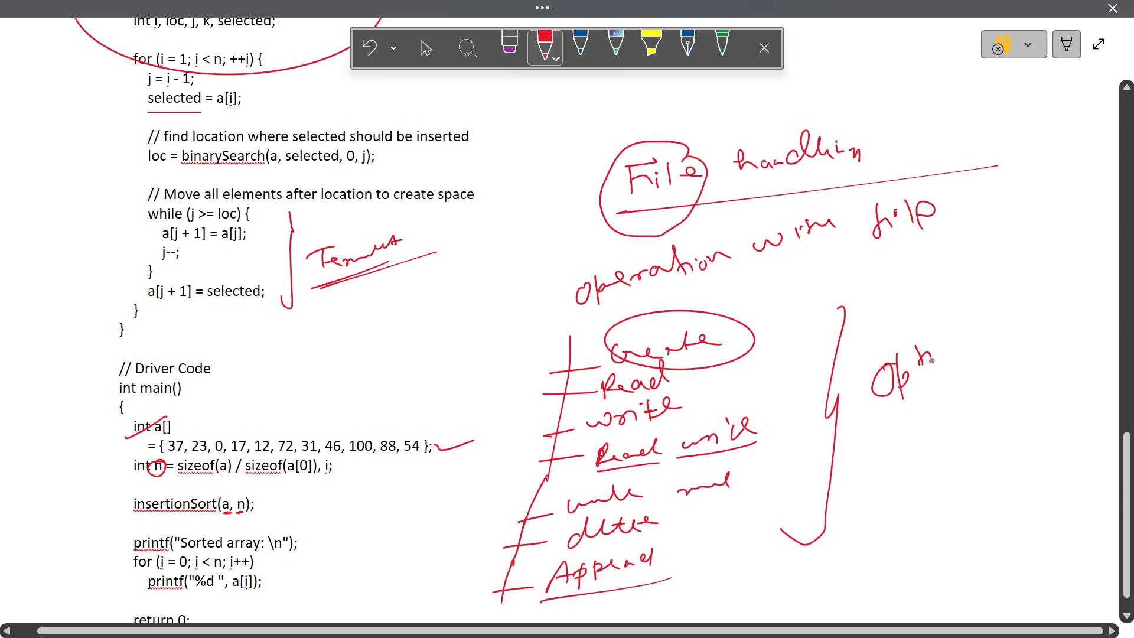
drag(931, 360, 931, 362)
click(933, 347)
drag(937, 350, 961, 349)
click(964, 336)
drag(969, 337, 1006, 331)
drag(1026, 312, 1038, 311)
drag(1054, 308, 1067, 305)
drag(1071, 302, 1073, 310)
drag(908, 412, 1071, 333)
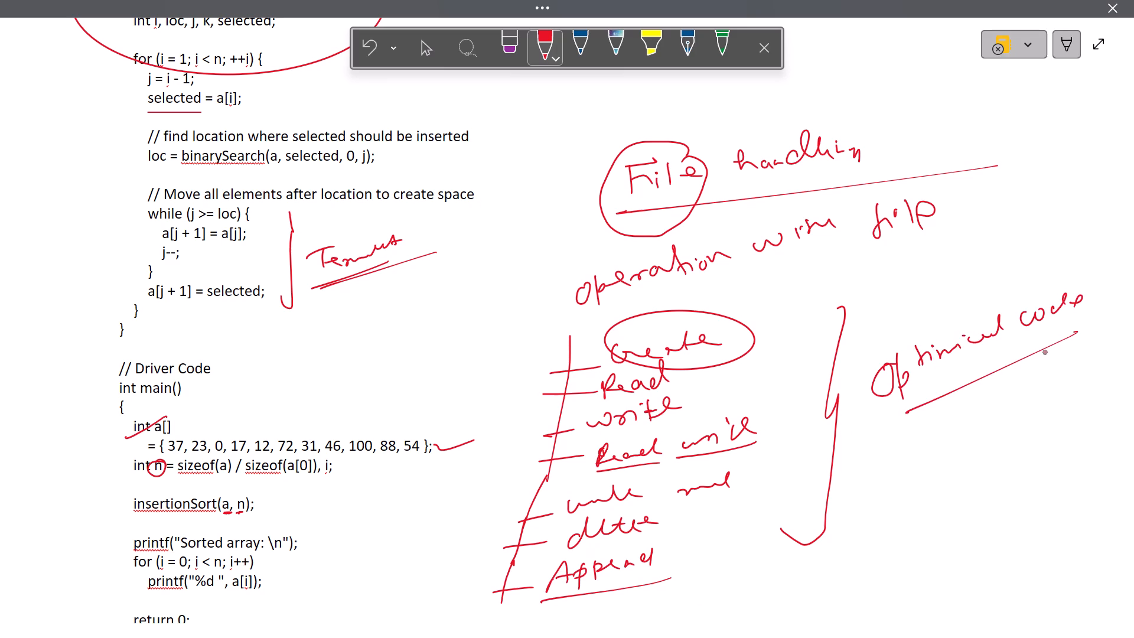
Handwrite "File entry" in red below the underlined "Optimized code" note and draw a long slanted underline beneath it.
drag(905, 438, 907, 457)
drag(903, 443, 921, 432)
drag(910, 454, 921, 448)
drag(923, 446, 927, 455)
click(931, 432)
drag(935, 432, 959, 437)
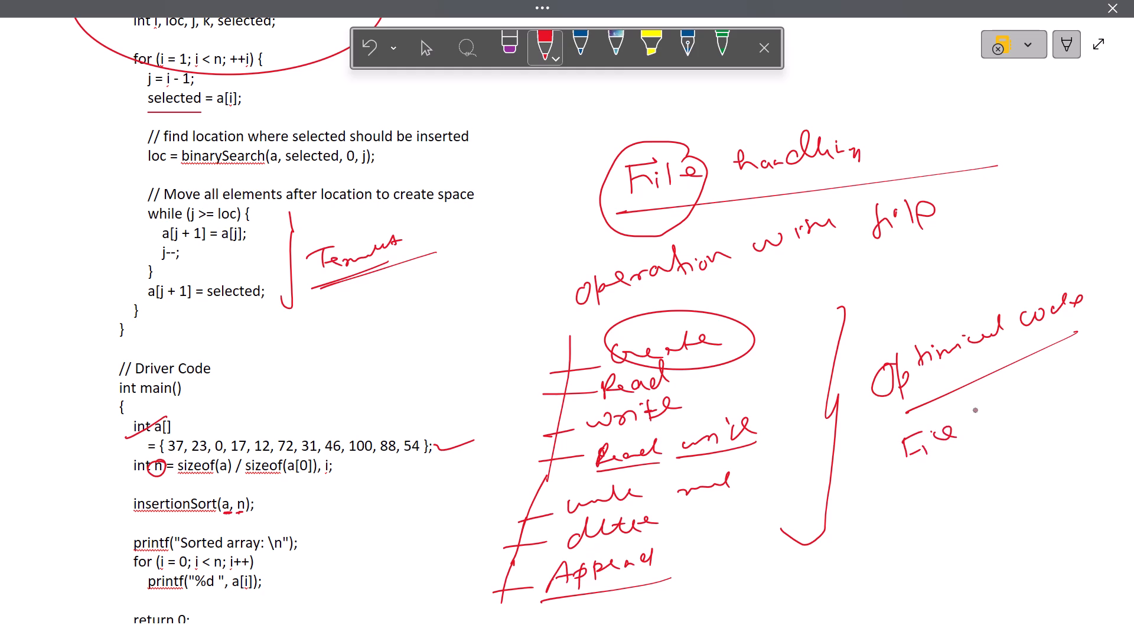
drag(973, 411, 1051, 376)
drag(1065, 392, 846, 519)
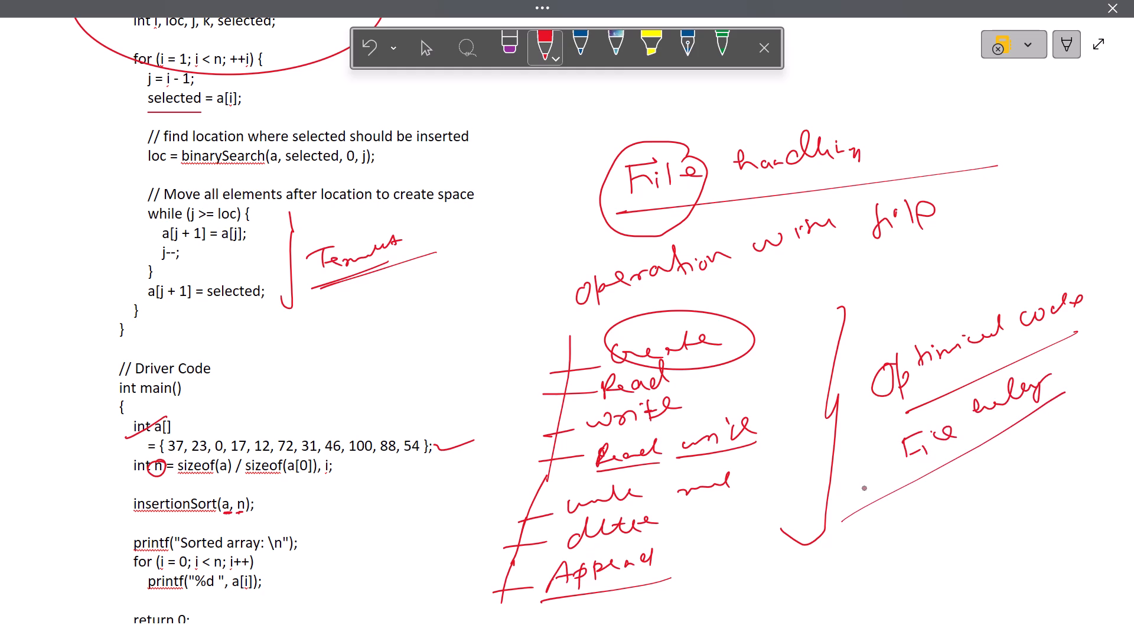
Return to the C programming notes PDF and go over section 17, Preprocessor Directives, marking out the Common Directives table.
scroll(864, 488, down, 1)
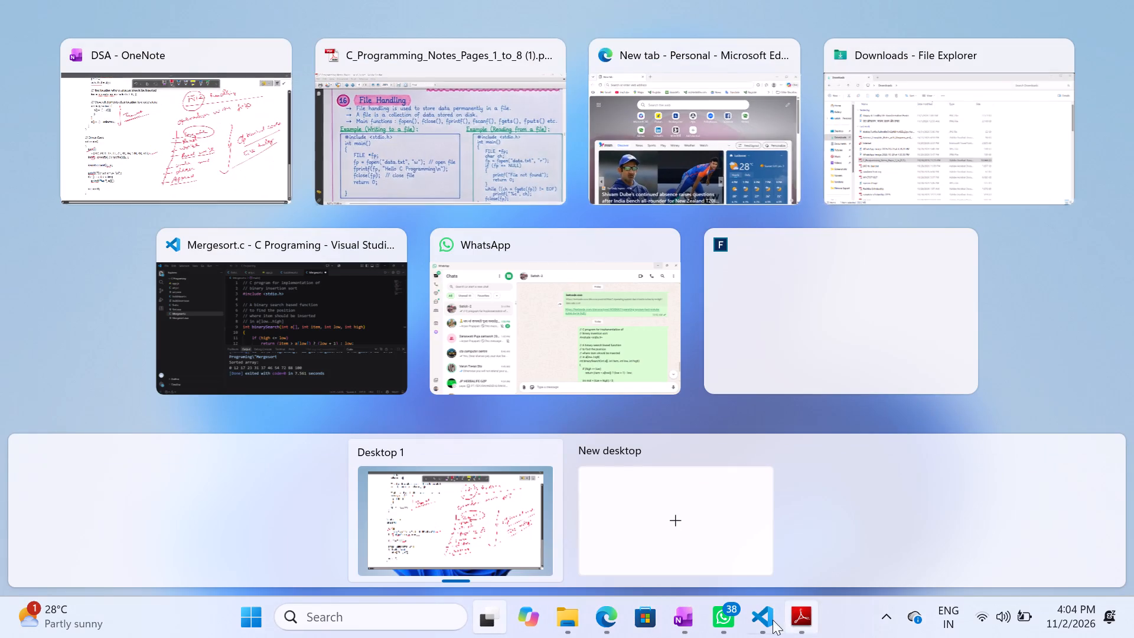
click(793, 624)
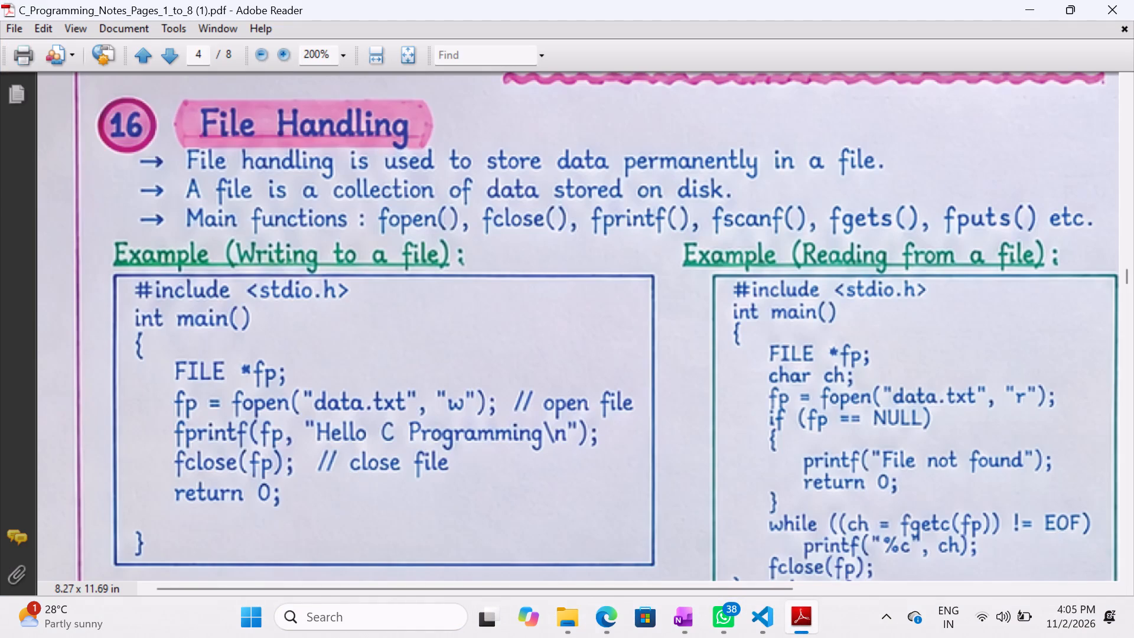
scroll(571, 448, down, 5)
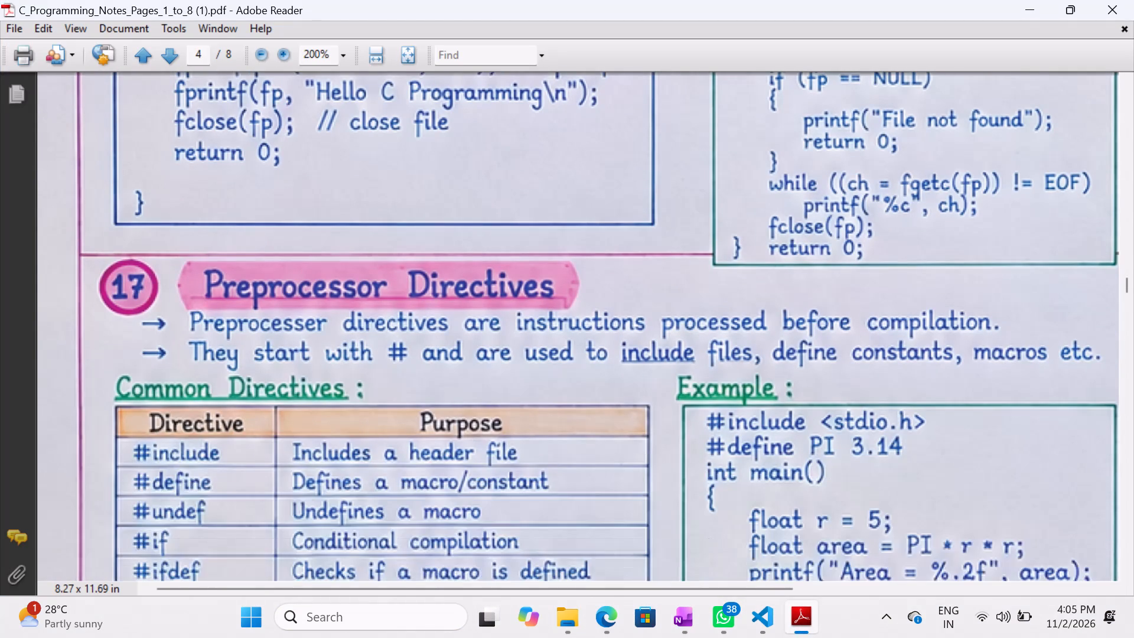
scroll(571, 448, down, 2)
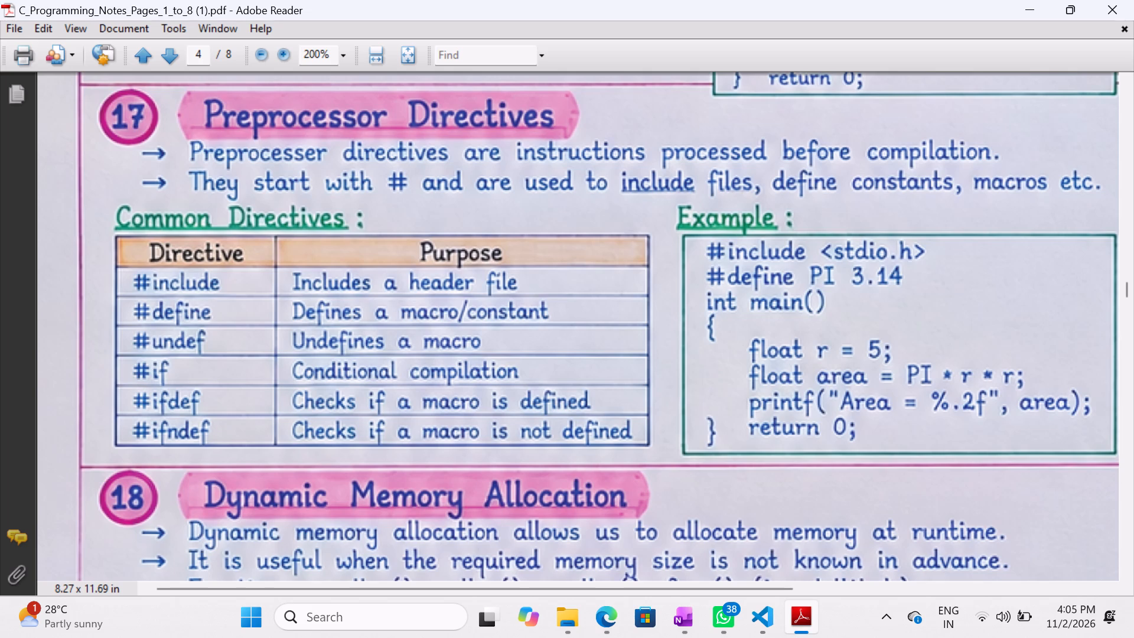
drag(100, 243, 582, 439)
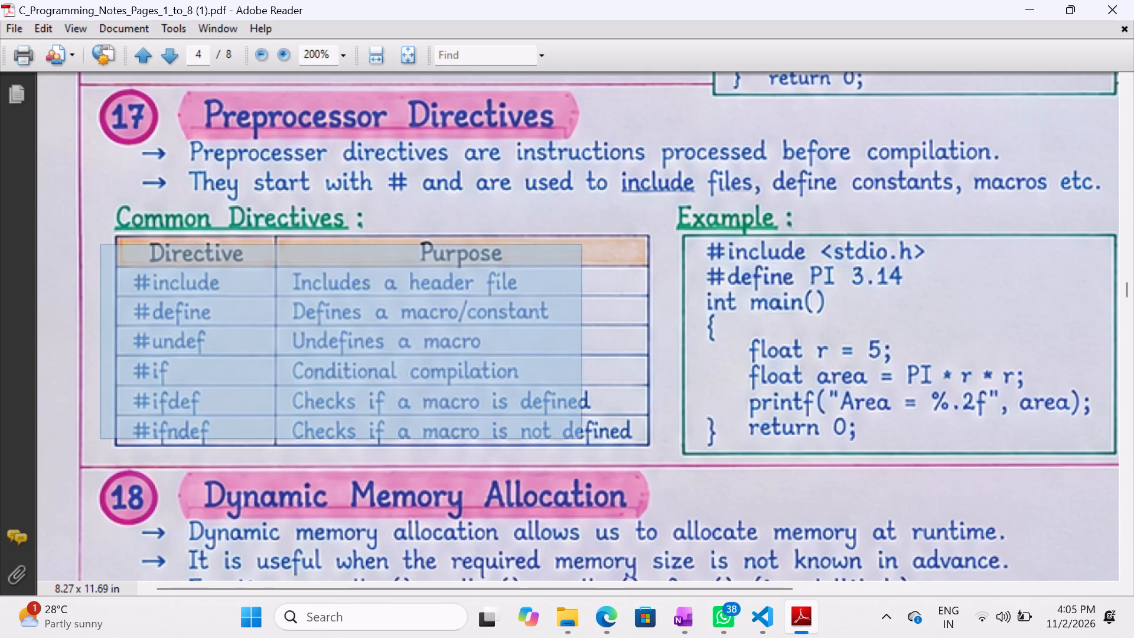
drag(582, 439, 651, 447)
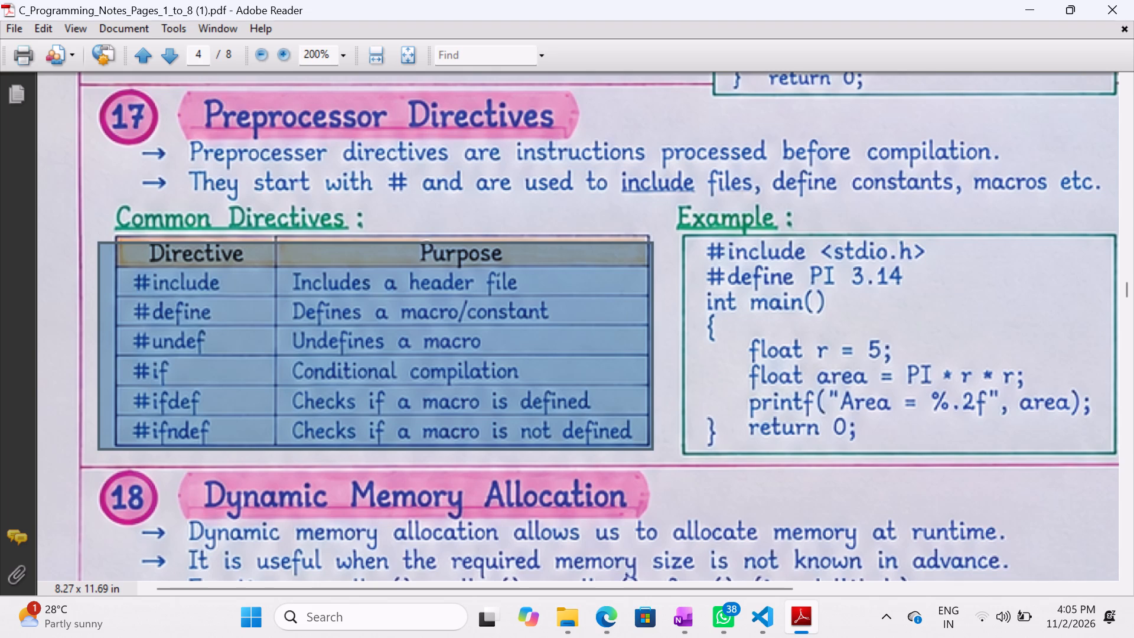
click(265, 410)
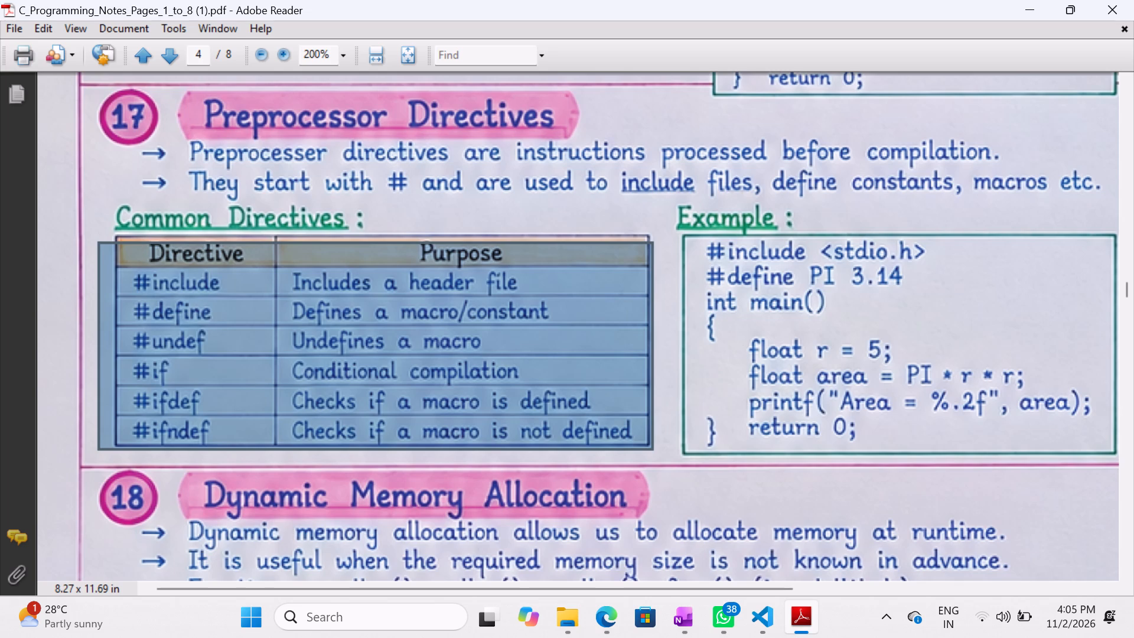
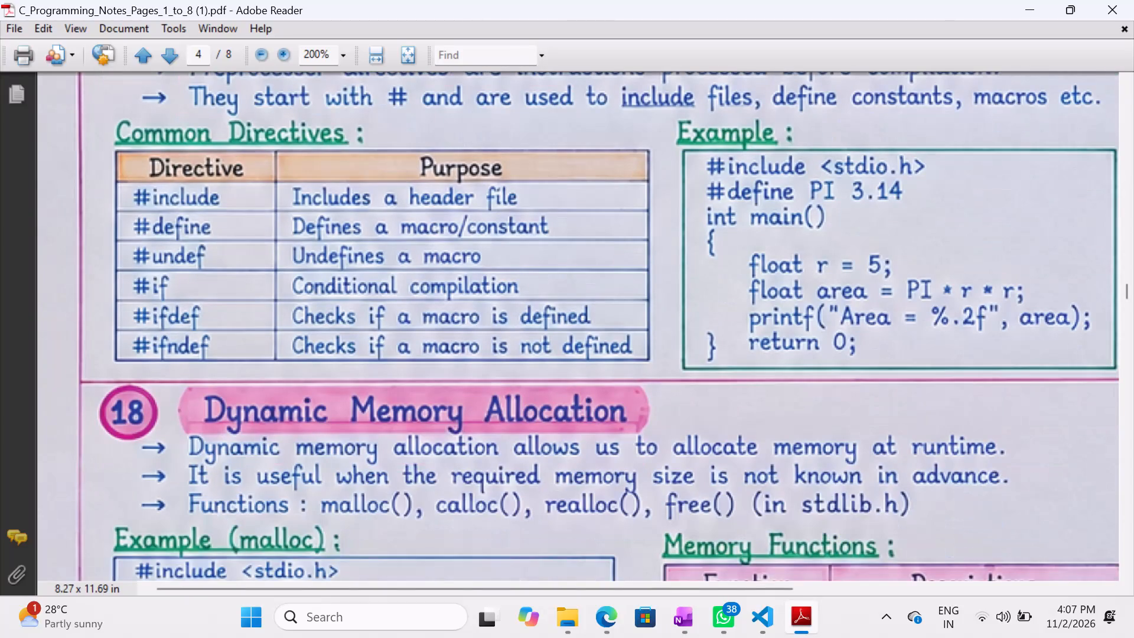
Read through sections 18 to 20 of the notes: Dynamic Memory Allocation, Bitwise Operators and Command Line Arguments.
scroll(164, 549, down, 2)
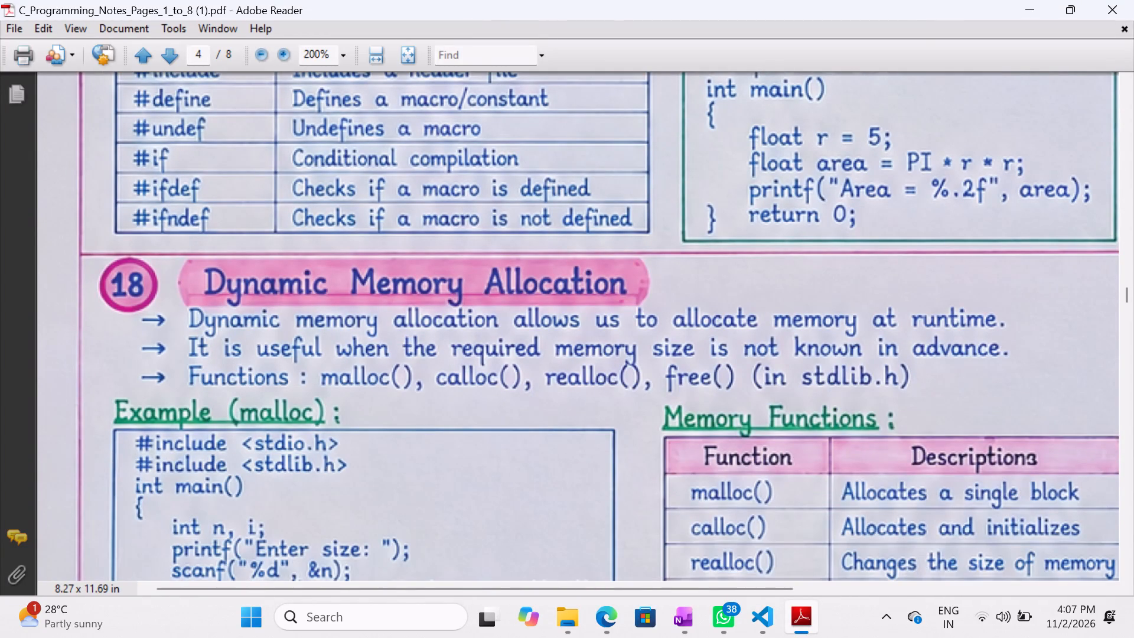
scroll(468, 461, down, 2)
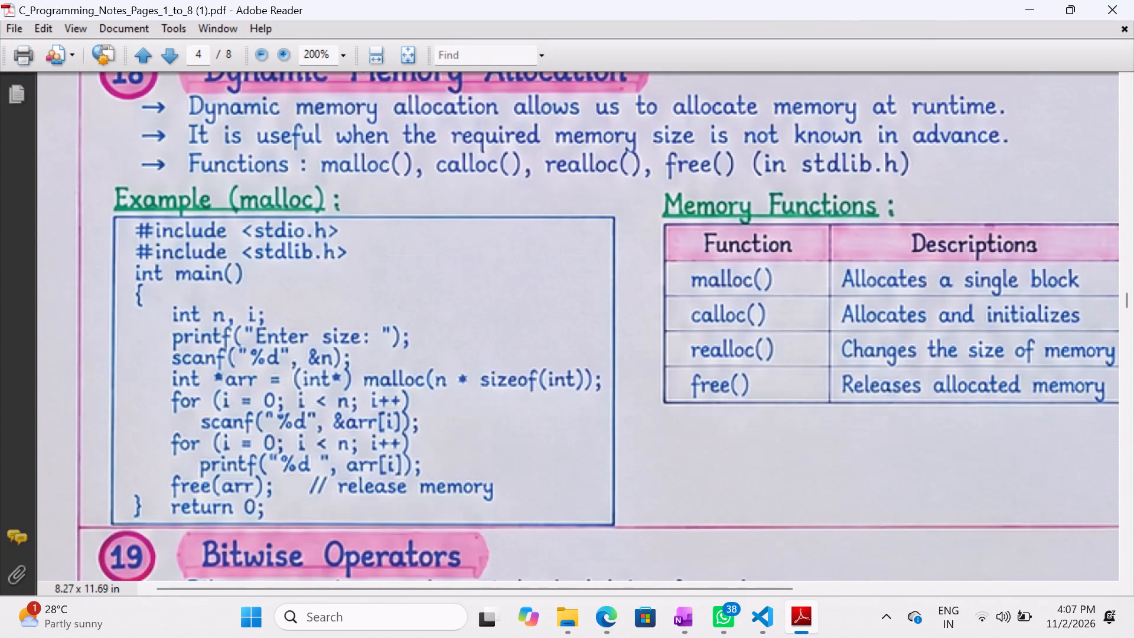
scroll(608, 398, down, 1)
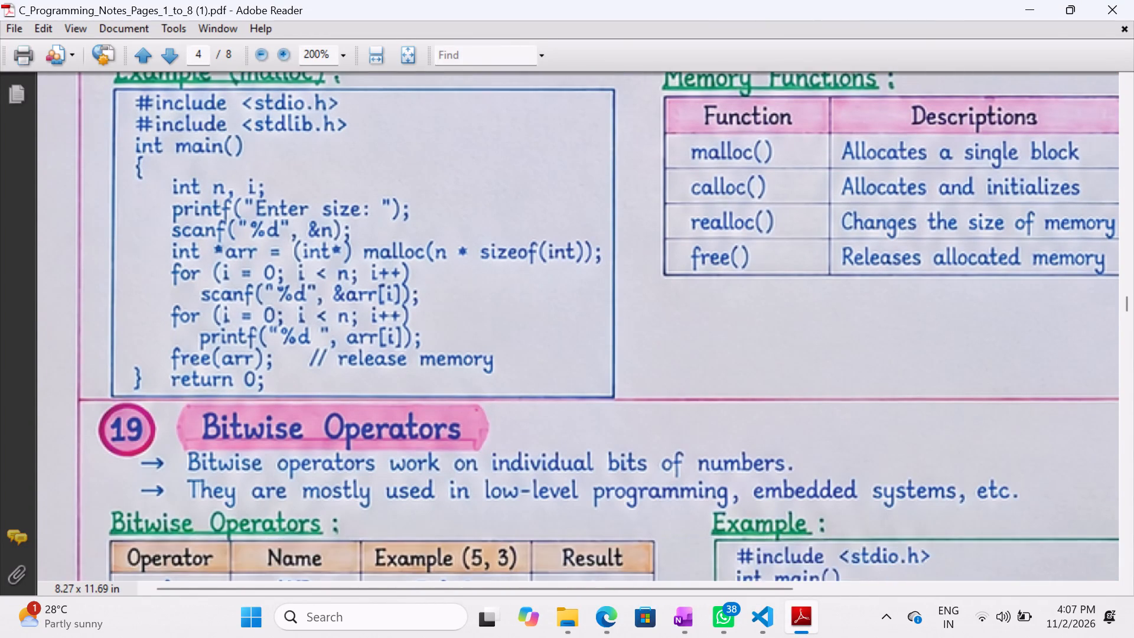
scroll(608, 398, down, 2)
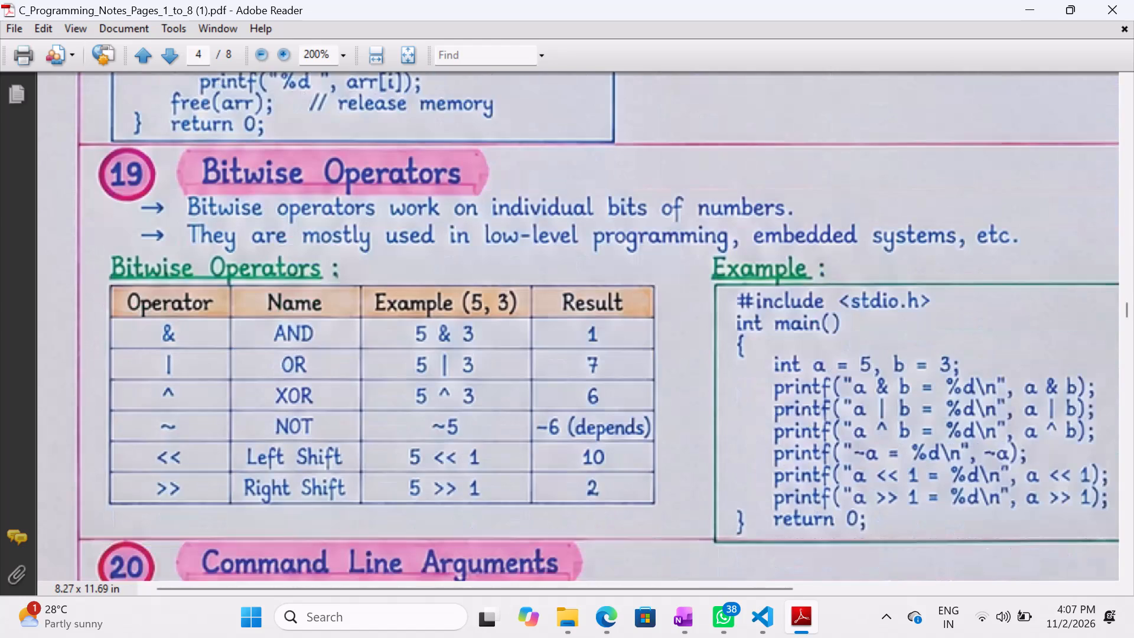
scroll(608, 398, down, 1)
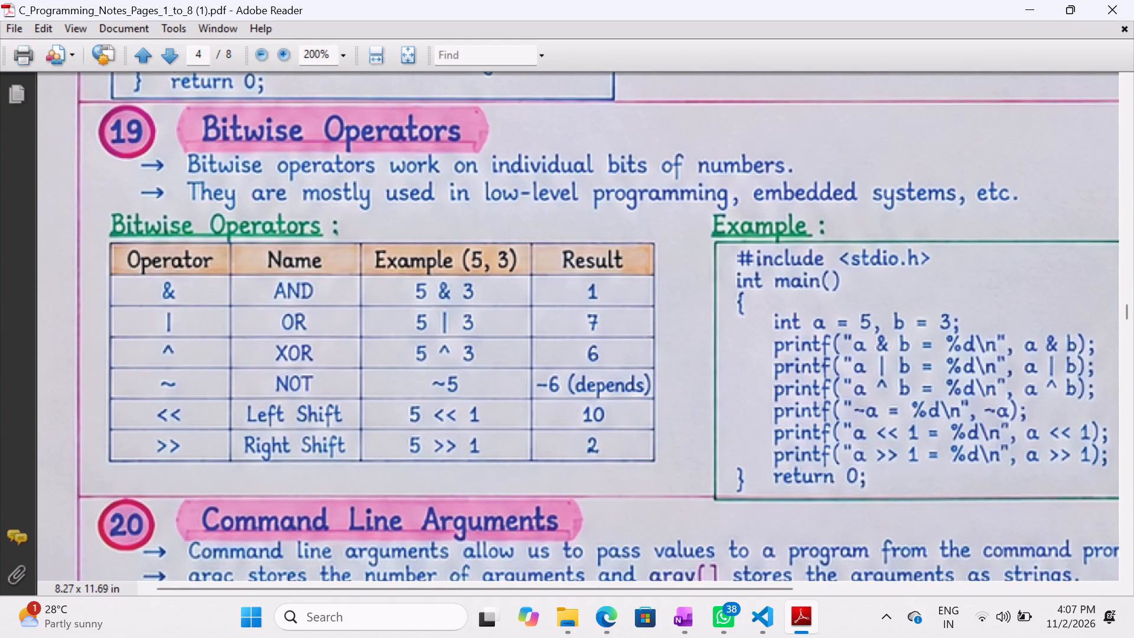
scroll(370, 369, left, 1)
scroll(616, 394, down, 2)
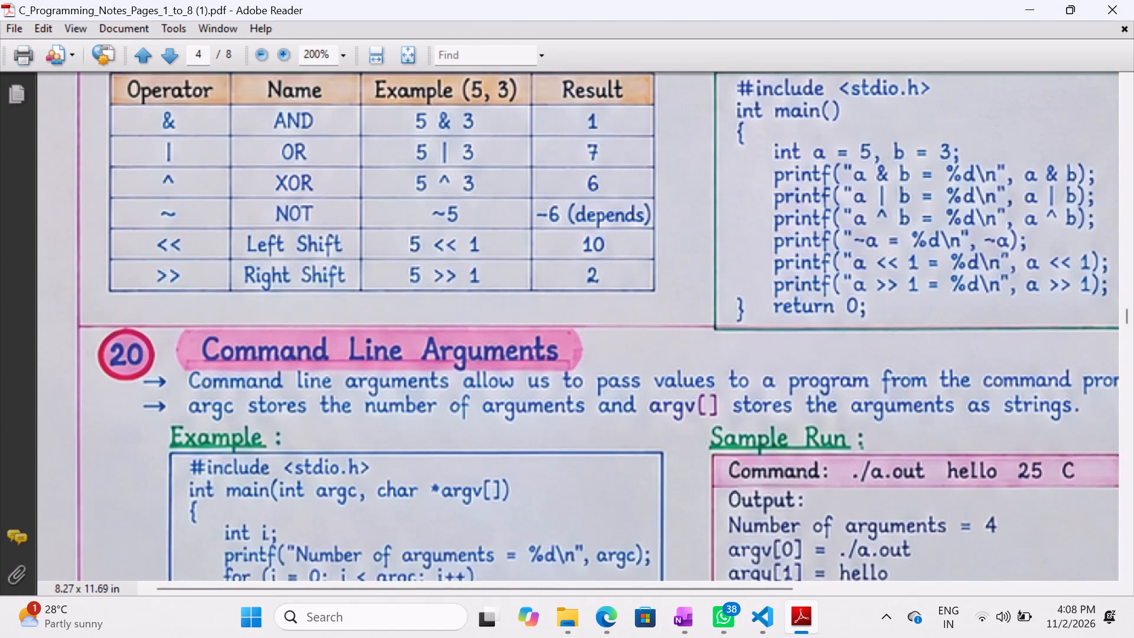
scroll(616, 394, down, 2)
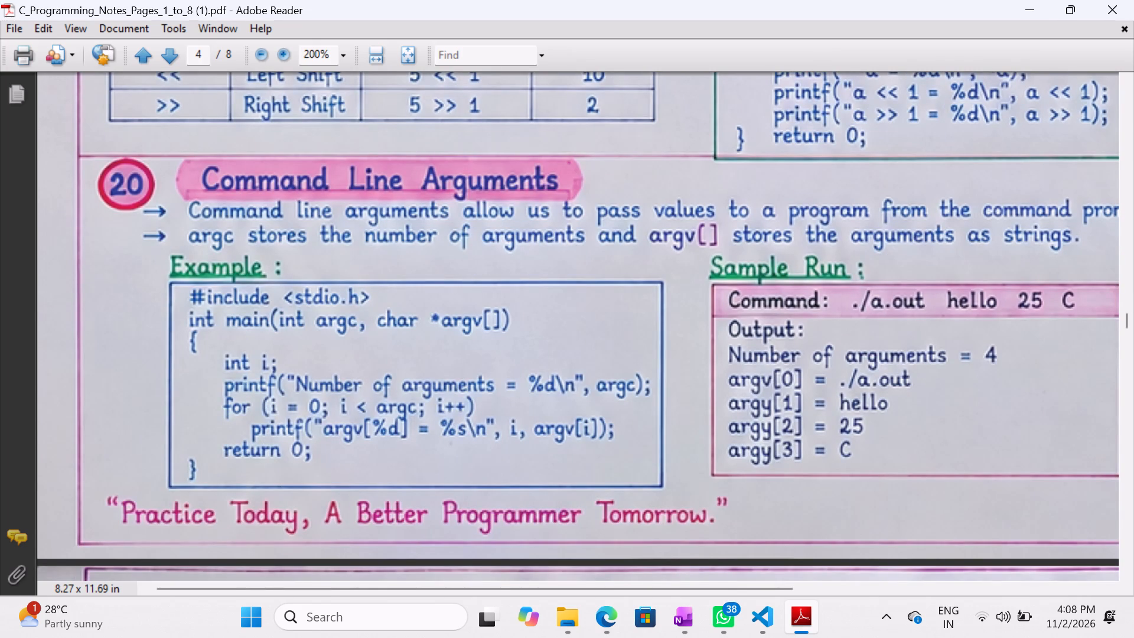
scroll(532, 432, down, 1)
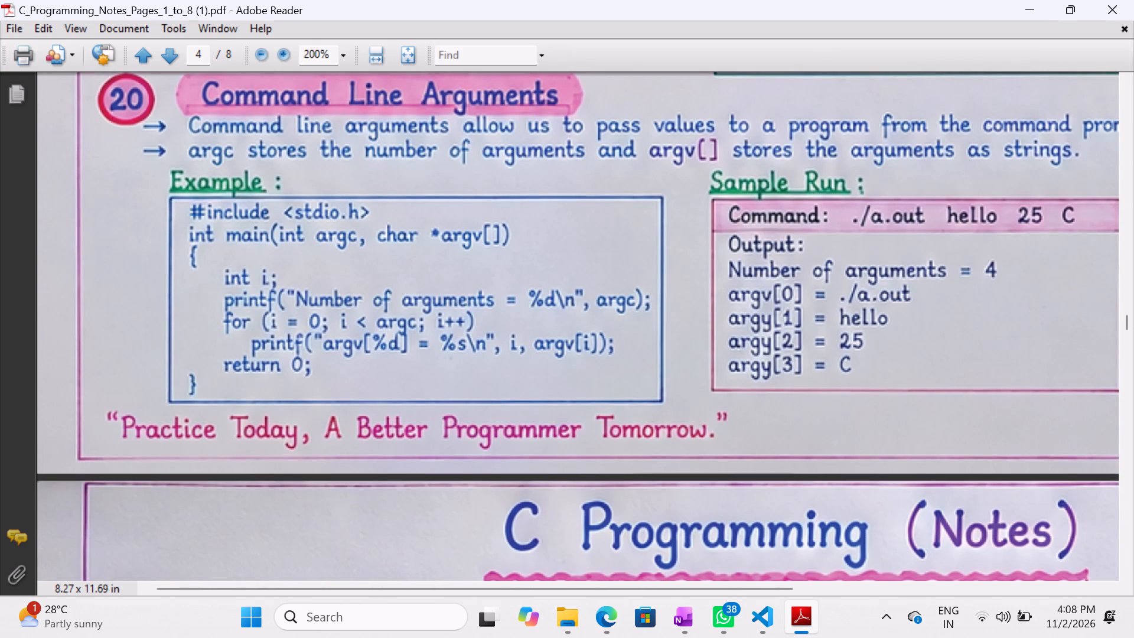
scroll(532, 432, down, 1)
scroll(532, 432, up, 1)
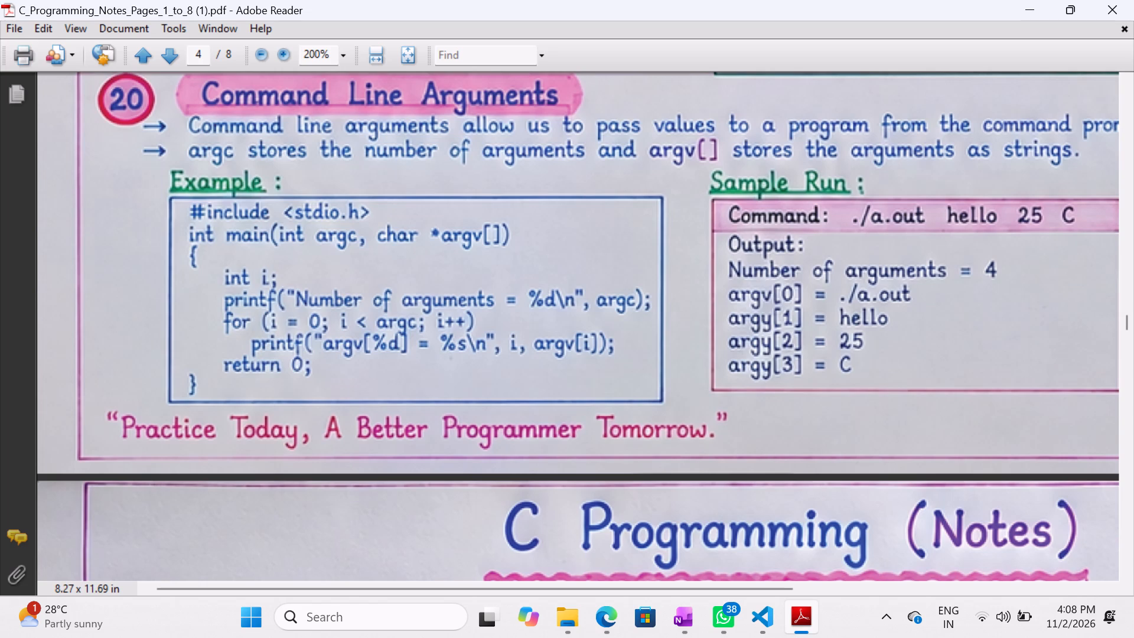
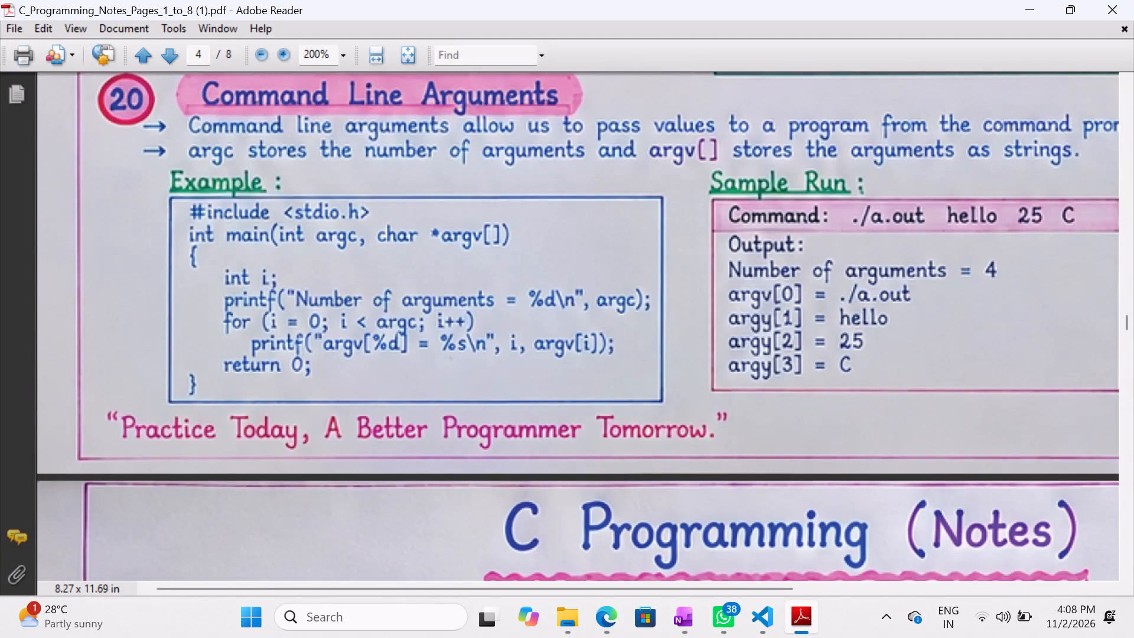
Examine the Command Line Arguments example, marking out its Sample Run block for explanation.
scroll(564, 343, down, 2)
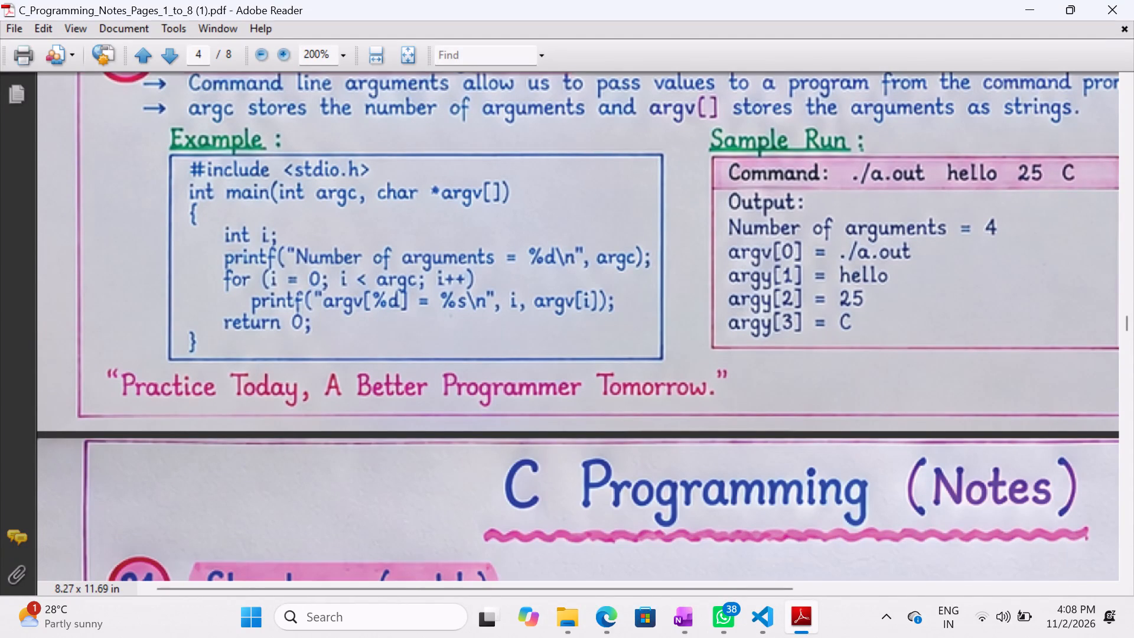
scroll(564, 343, up, 1)
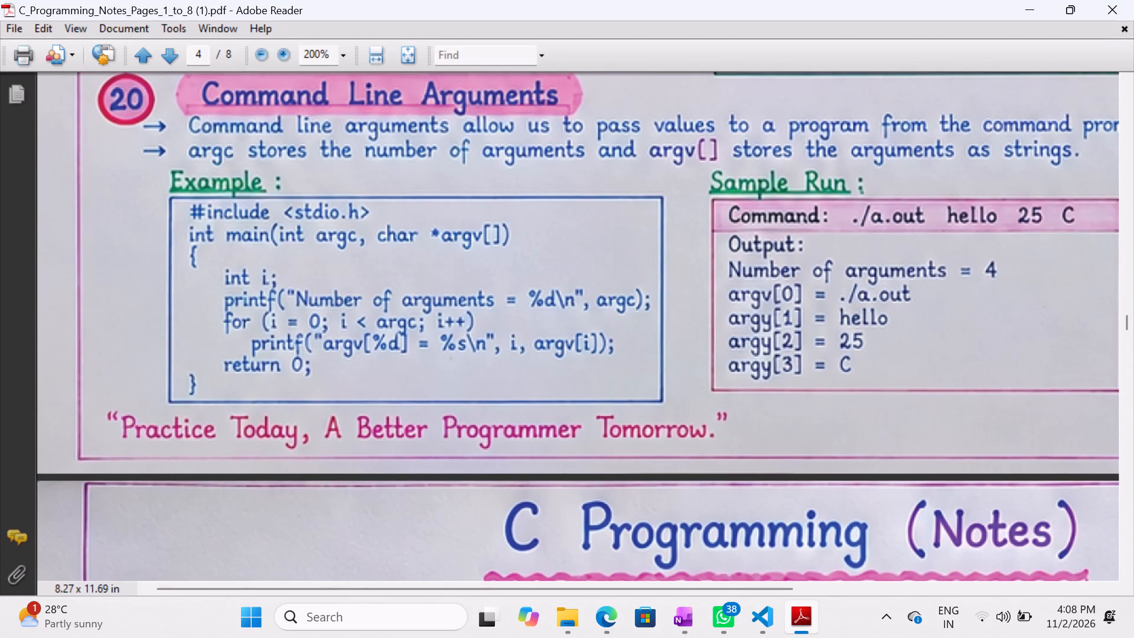
drag(711, 183, 943, 368)
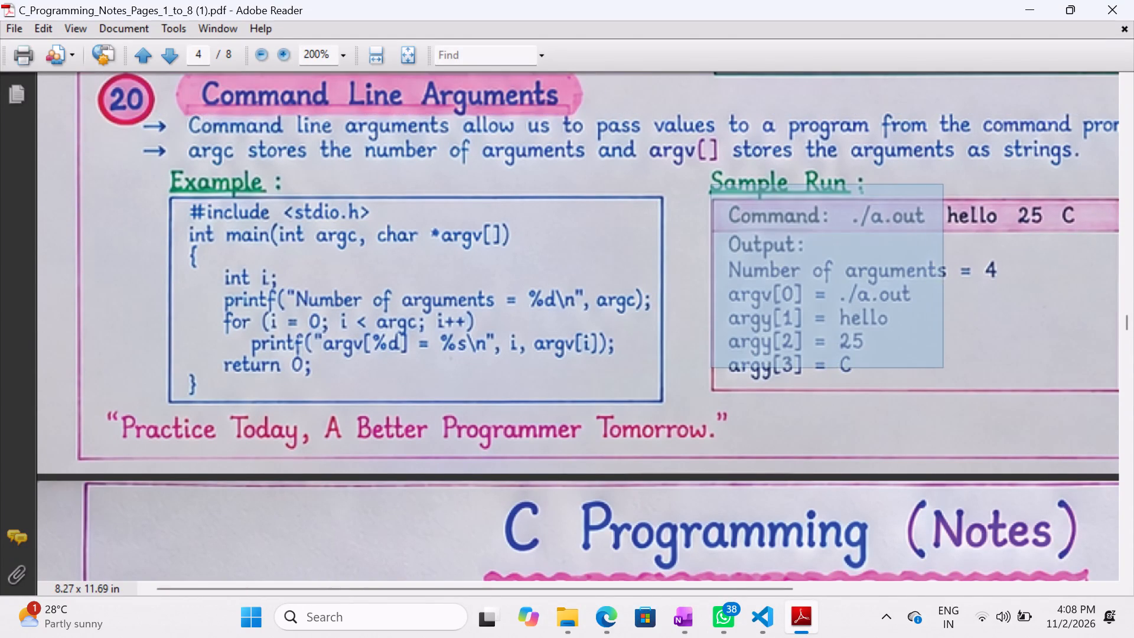
drag(943, 368, 998, 406)
click(689, 305)
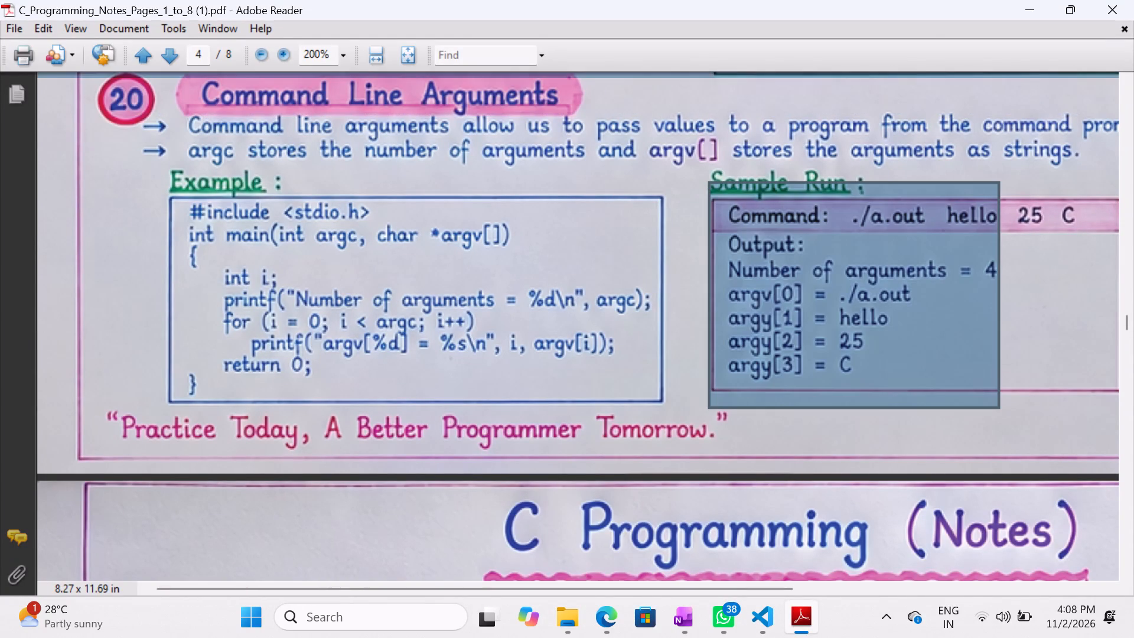
click(689, 305)
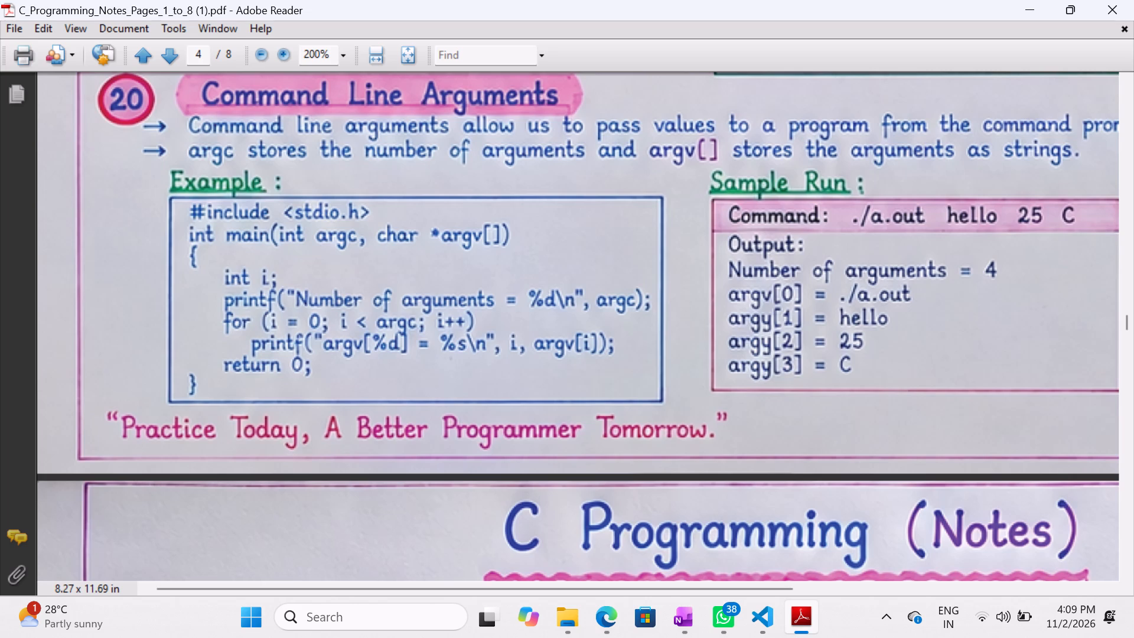
scroll(719, 274, left, 2)
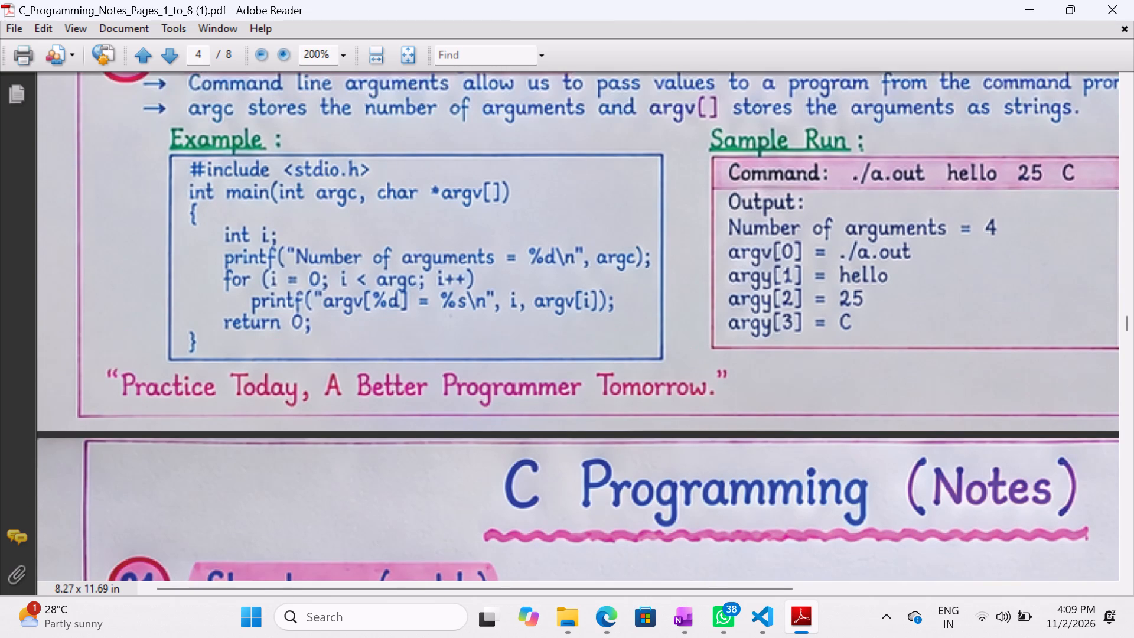
Skim sections 21 to 25 of the notes: Structures (contd.), Union, Enumeration, Typedef and Storage Classes.
scroll(719, 275, down, 5)
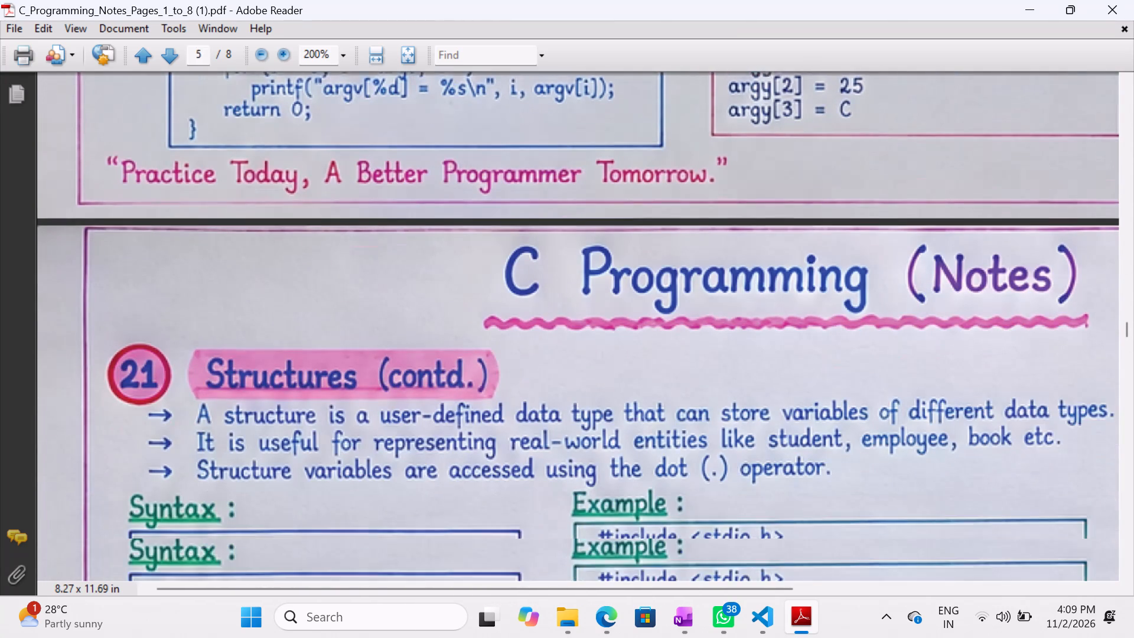
scroll(719, 275, down, 10)
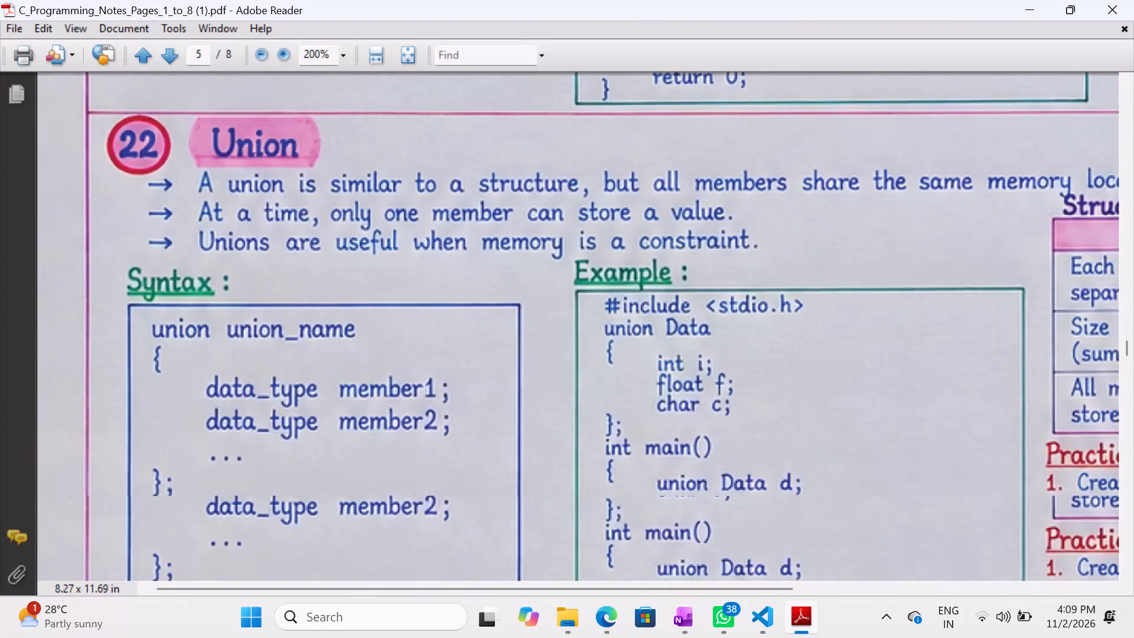
scroll(719, 275, down, 5)
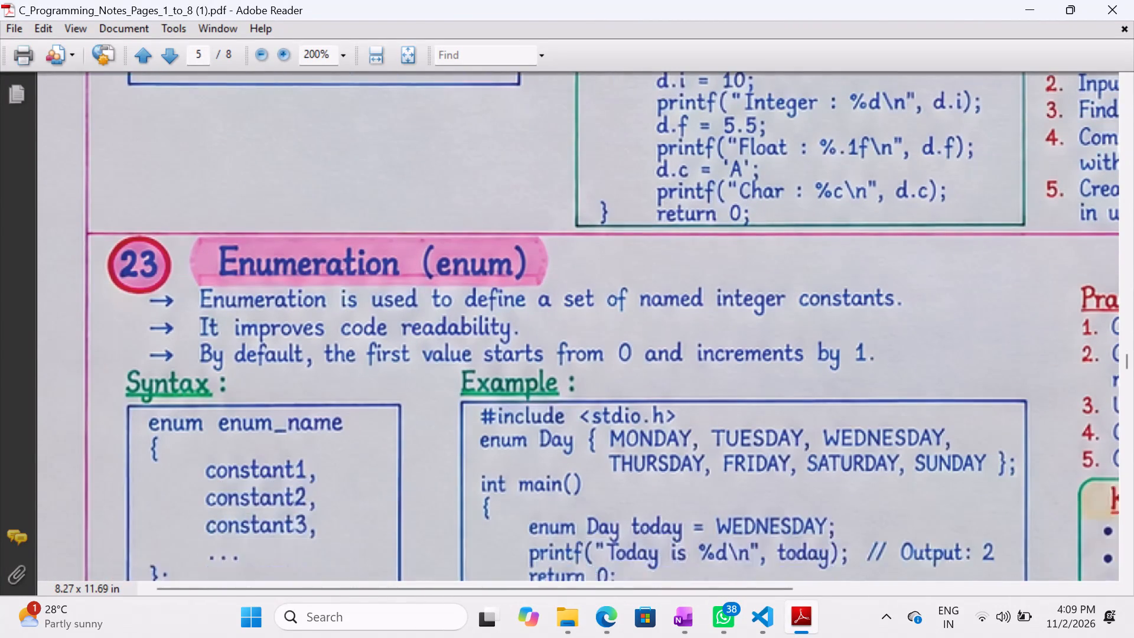
scroll(719, 273, down, 1)
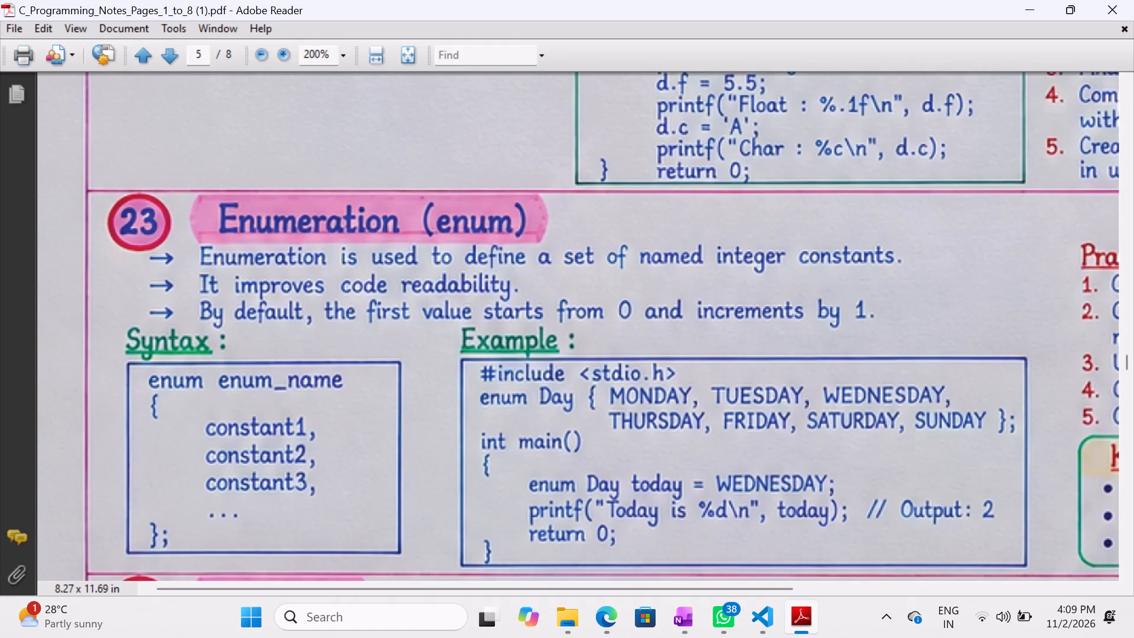
scroll(845, 323, down, 4)
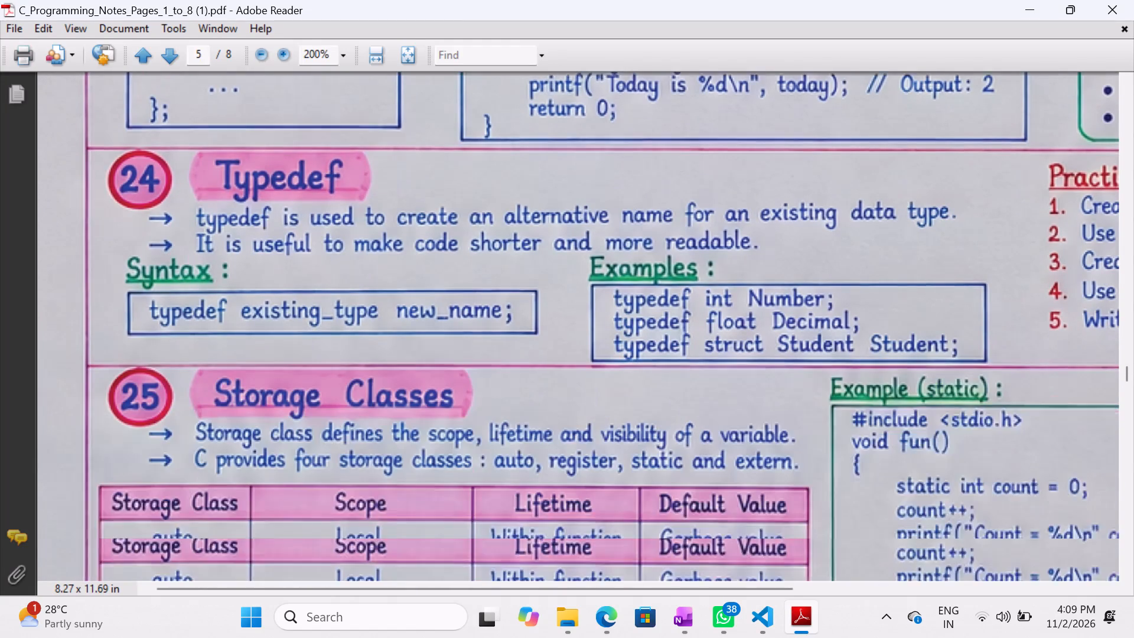
scroll(845, 323, down, 1)
Go back through the earlier sections of the notes to the File Handling examples in section 16.
scroll(845, 323, up, 3)
scroll(845, 323, up, 20)
scroll(845, 323, up, 4)
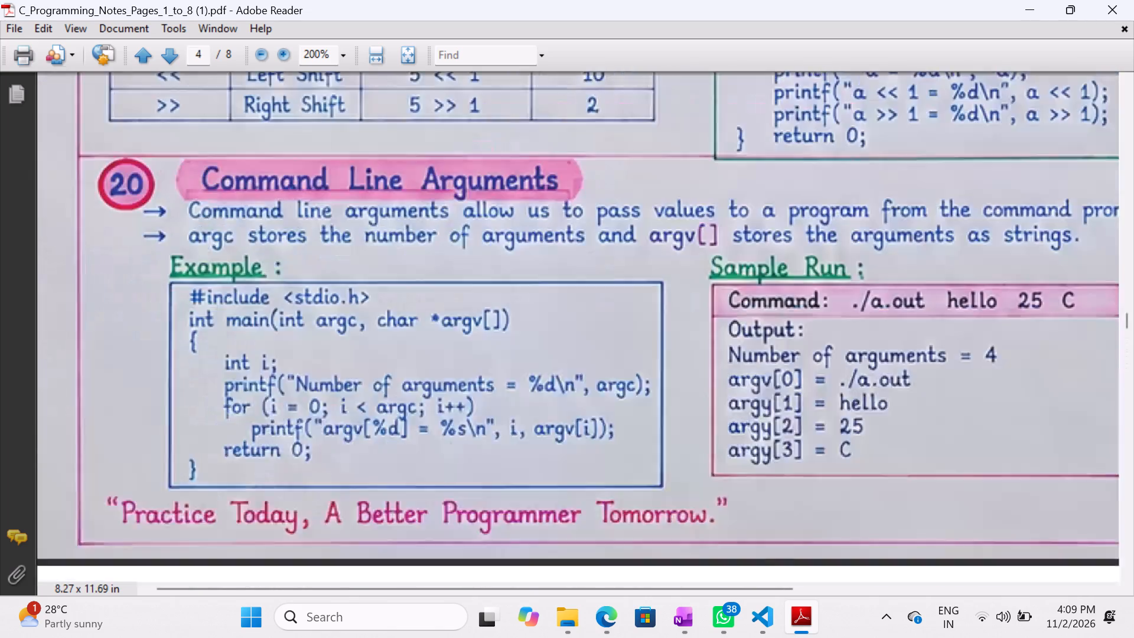
scroll(845, 323, up, 20)
scroll(845, 323, up, 20)
scroll(845, 323, up, 12)
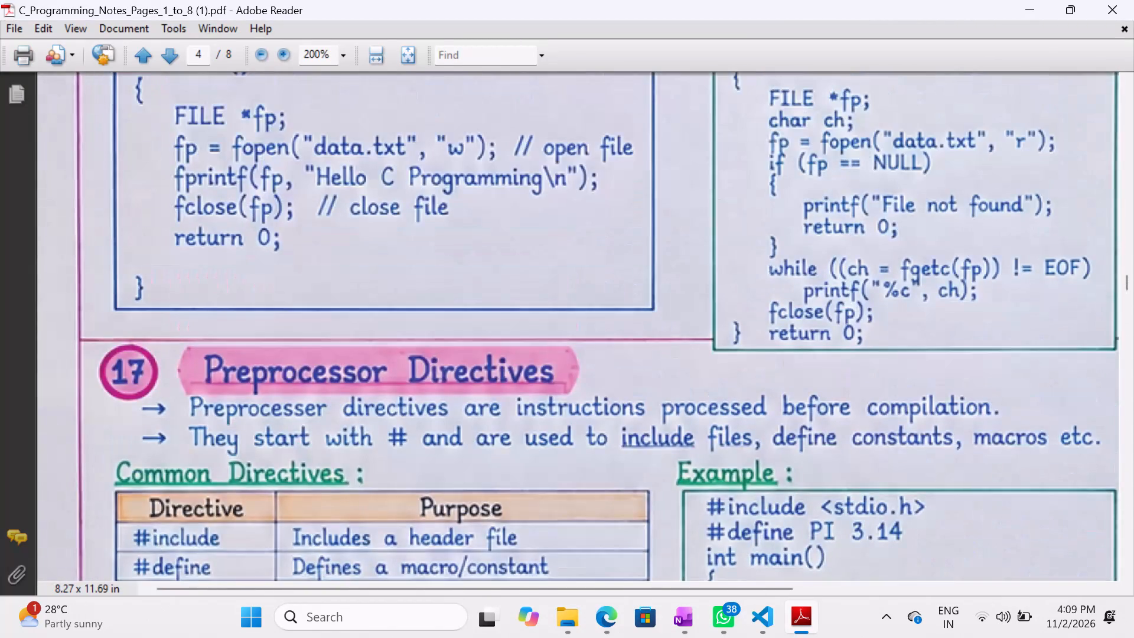
scroll(845, 323, up, 12)
scroll(845, 323, down, 1)
scroll(845, 323, up, 2)
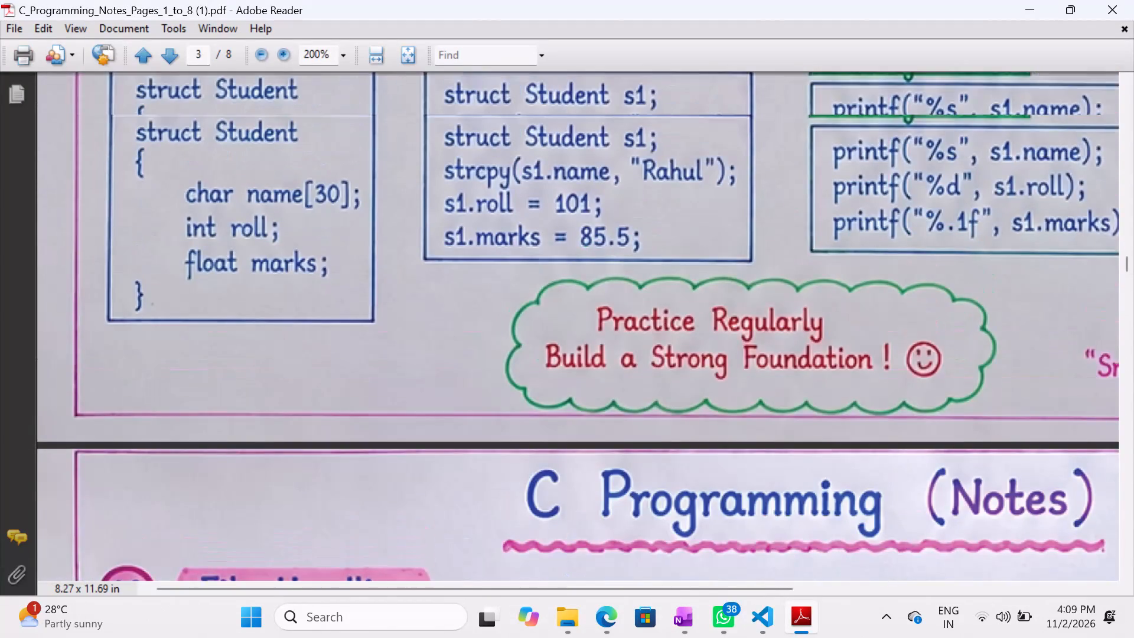
scroll(845, 323, up, 2)
scroll(845, 323, down, 9)
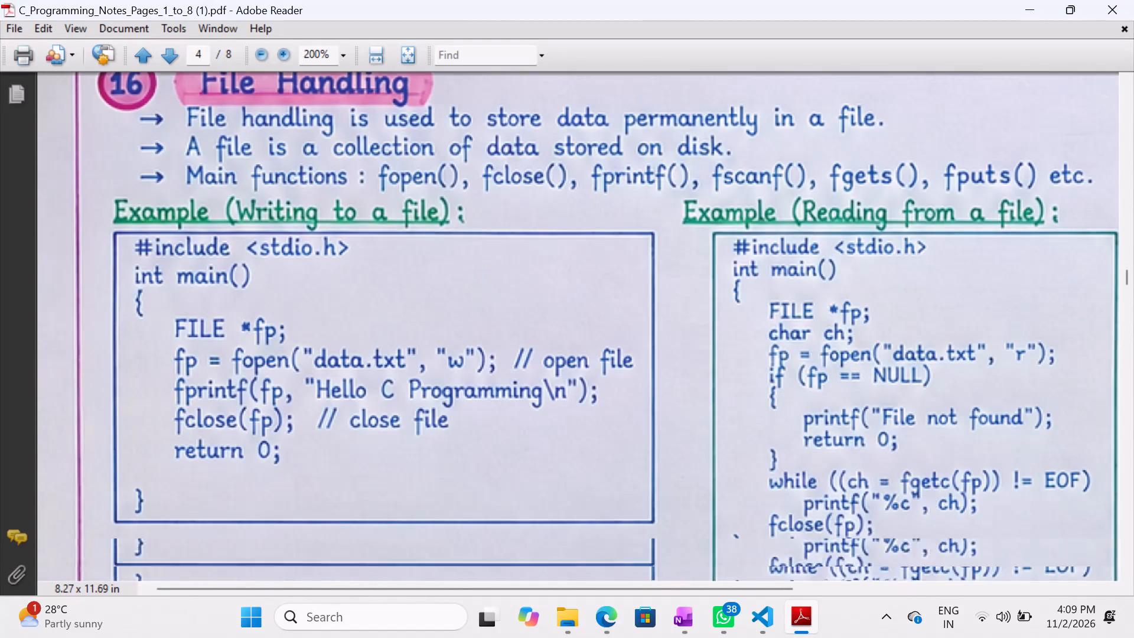
scroll(845, 323, down, 2)
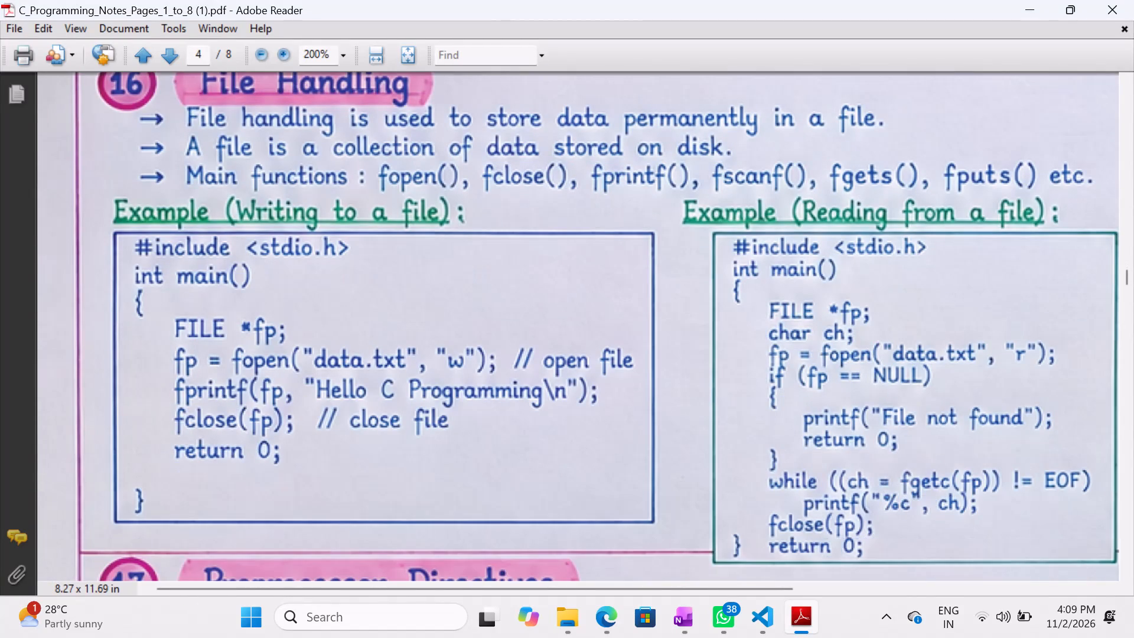